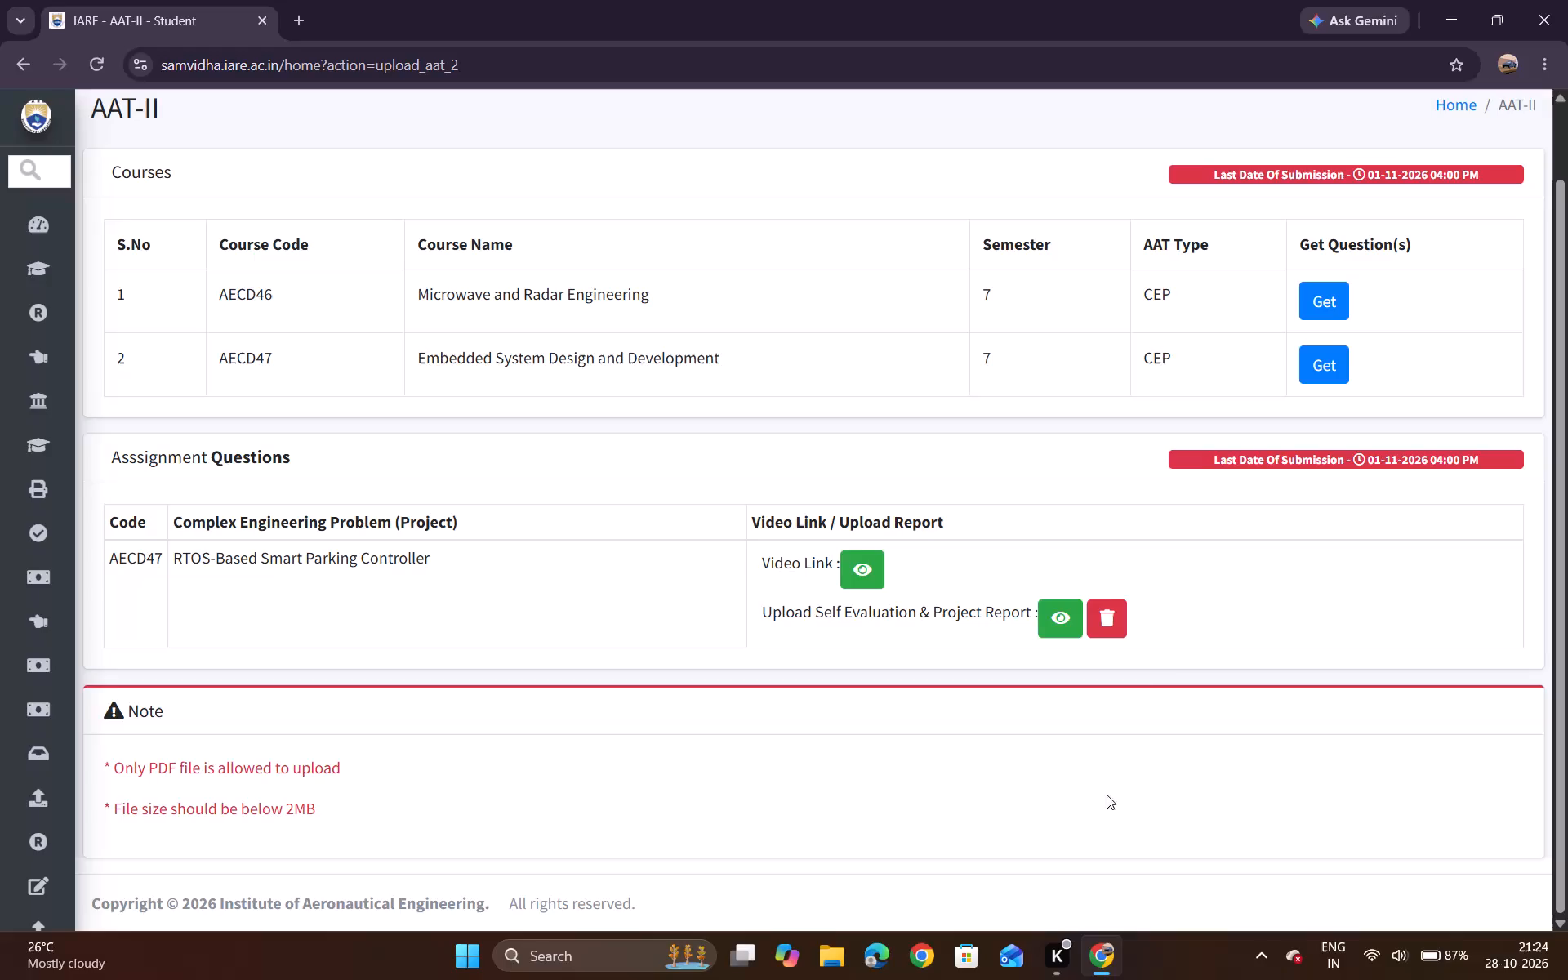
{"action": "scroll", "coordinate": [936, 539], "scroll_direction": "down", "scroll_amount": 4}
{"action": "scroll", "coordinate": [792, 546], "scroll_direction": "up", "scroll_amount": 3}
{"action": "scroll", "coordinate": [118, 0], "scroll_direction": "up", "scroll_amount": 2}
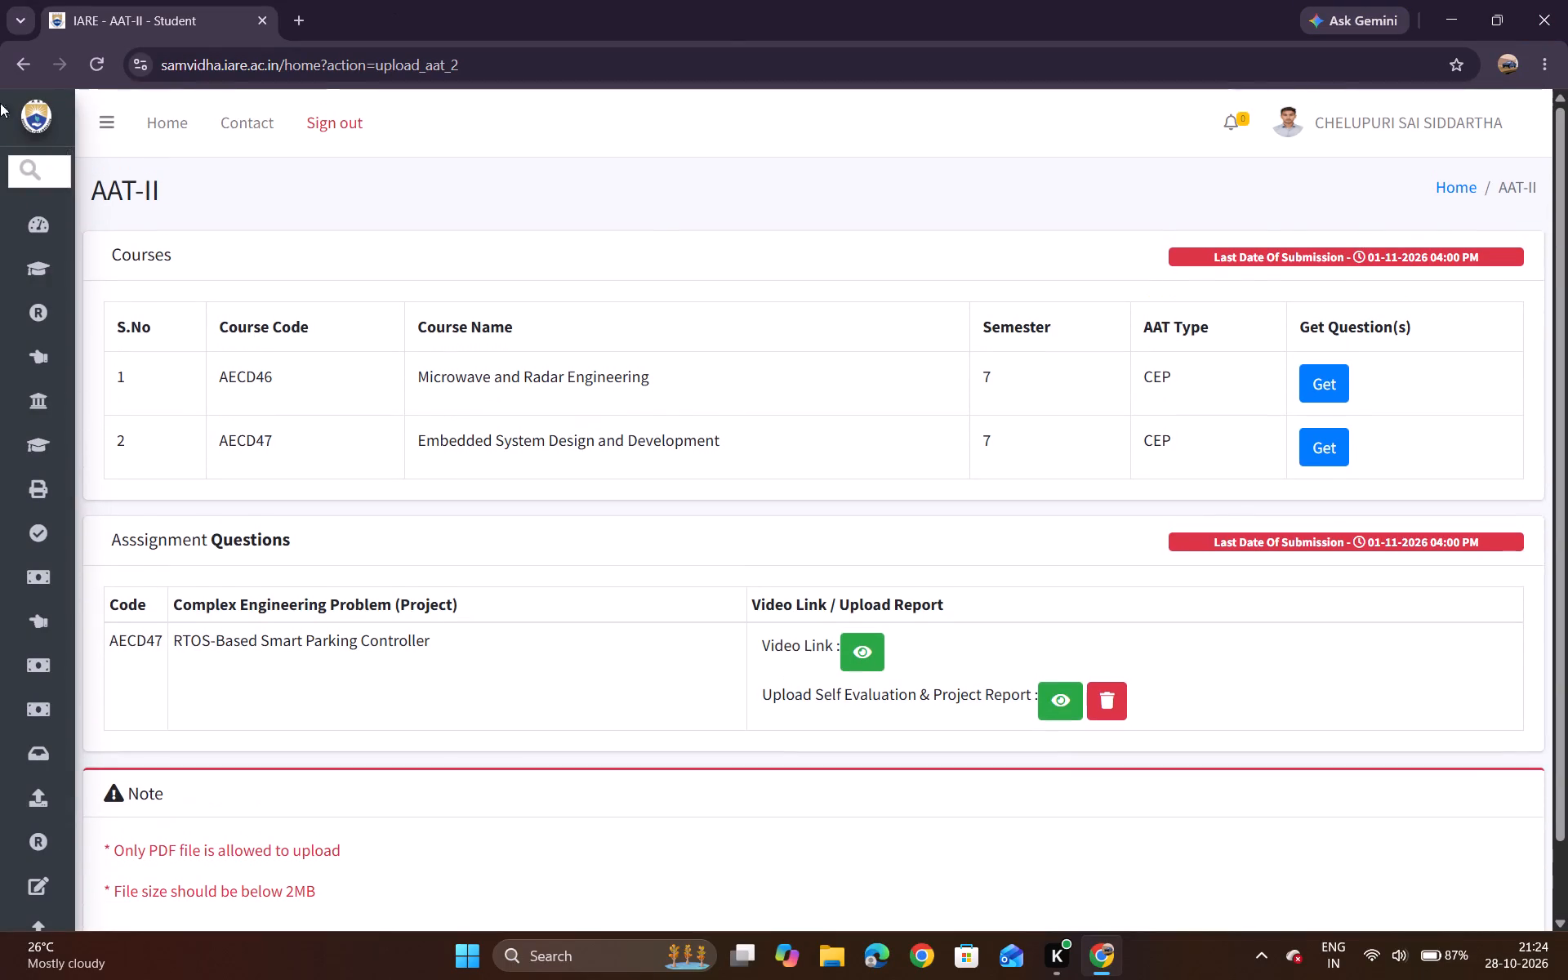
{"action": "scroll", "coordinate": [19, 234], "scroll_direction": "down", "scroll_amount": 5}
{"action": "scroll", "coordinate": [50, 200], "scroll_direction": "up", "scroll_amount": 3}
Open the AAT (Tech Talk) upload page to check its submission details.
{"action": "left_click", "coordinate": [94, 253]}
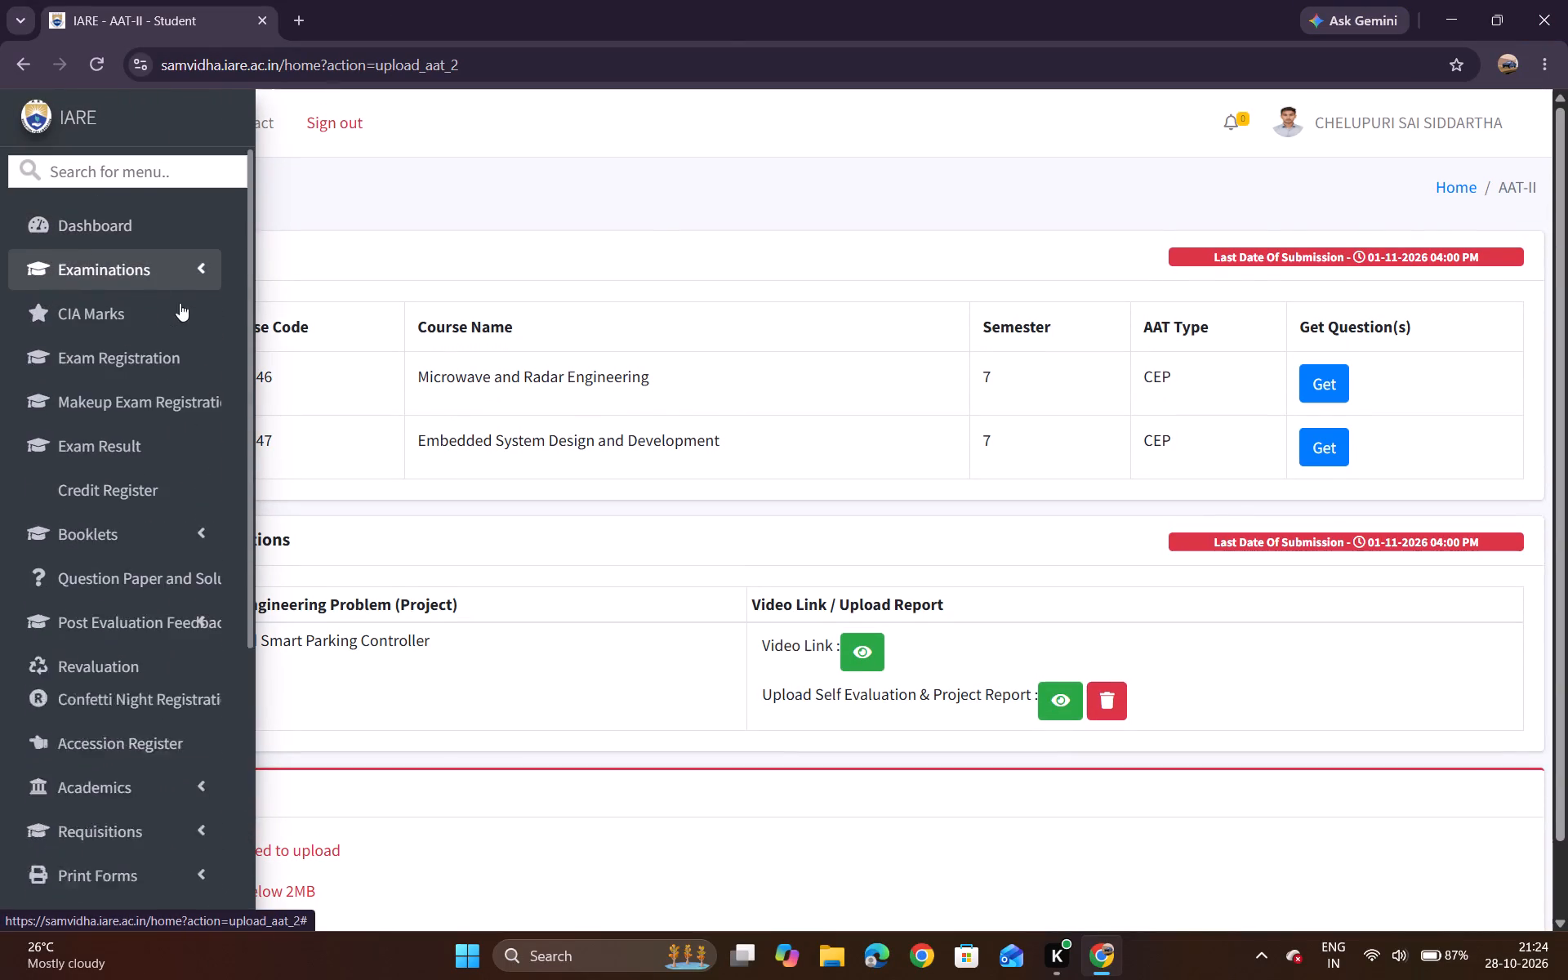
{"action": "scroll", "coordinate": [183, 330], "scroll_direction": "down", "scroll_amount": 6}
{"action": "scroll", "coordinate": [65, 394], "scroll_direction": "up", "scroll_amount": 5}
{"action": "scroll", "coordinate": [71, 373], "scroll_direction": "down", "scroll_amount": 1}
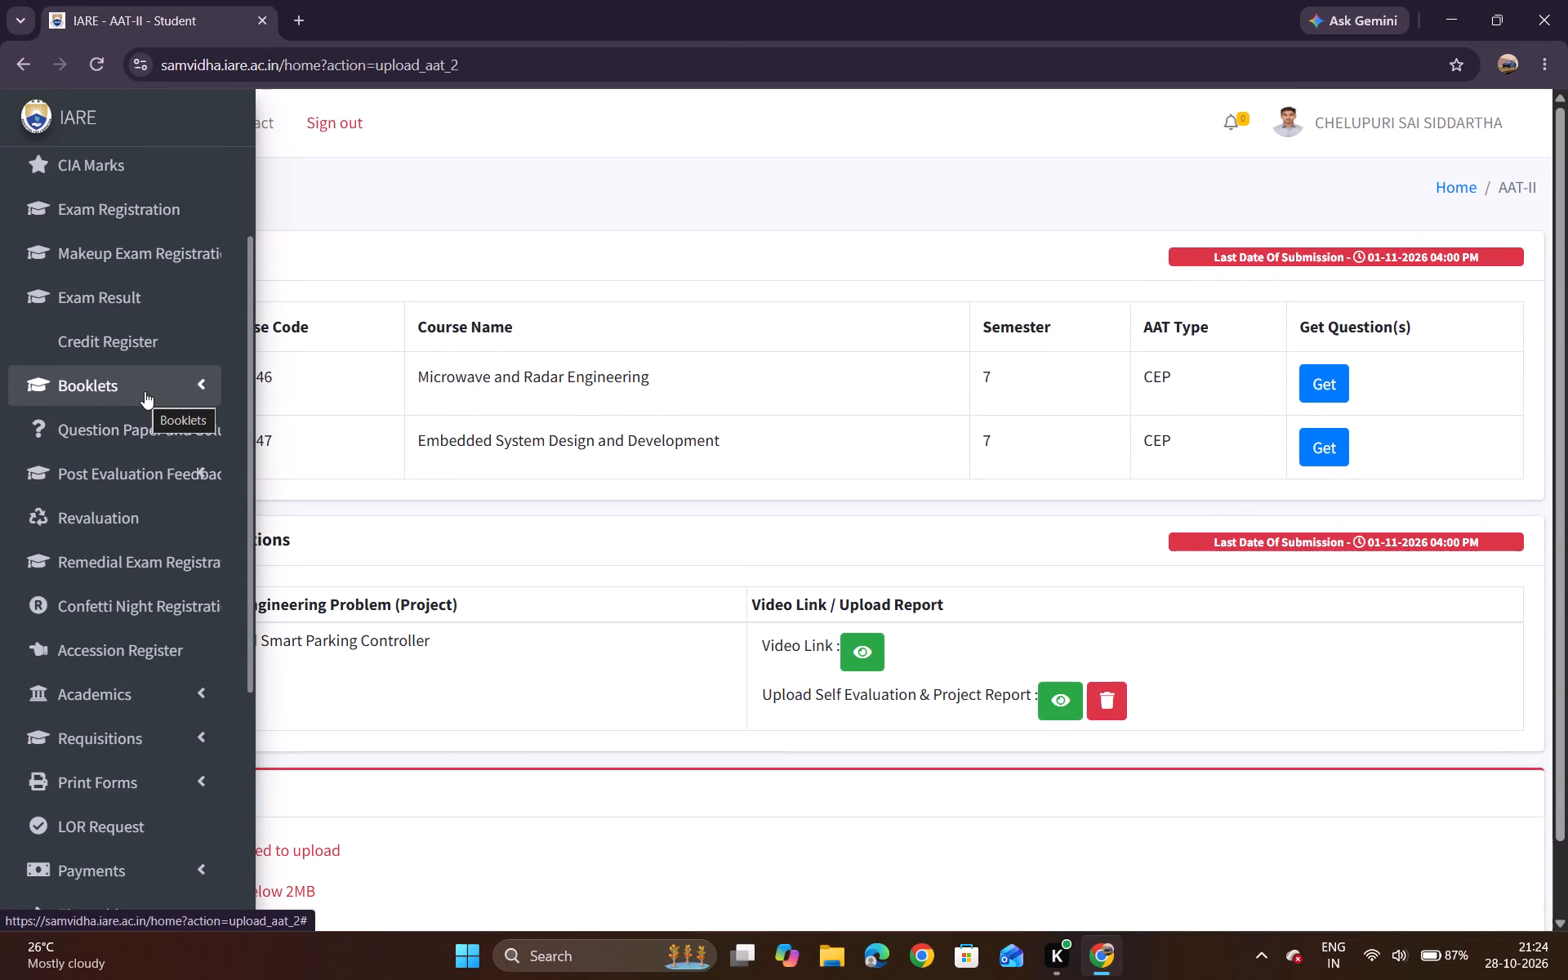
{"action": "scroll", "coordinate": [145, 391], "scroll_direction": "down", "scroll_amount": 3}
{"action": "scroll", "coordinate": [145, 391], "scroll_direction": "up", "scroll_amount": 2}
{"action": "scroll", "coordinate": [145, 391], "scroll_direction": "down", "scroll_amount": 4}
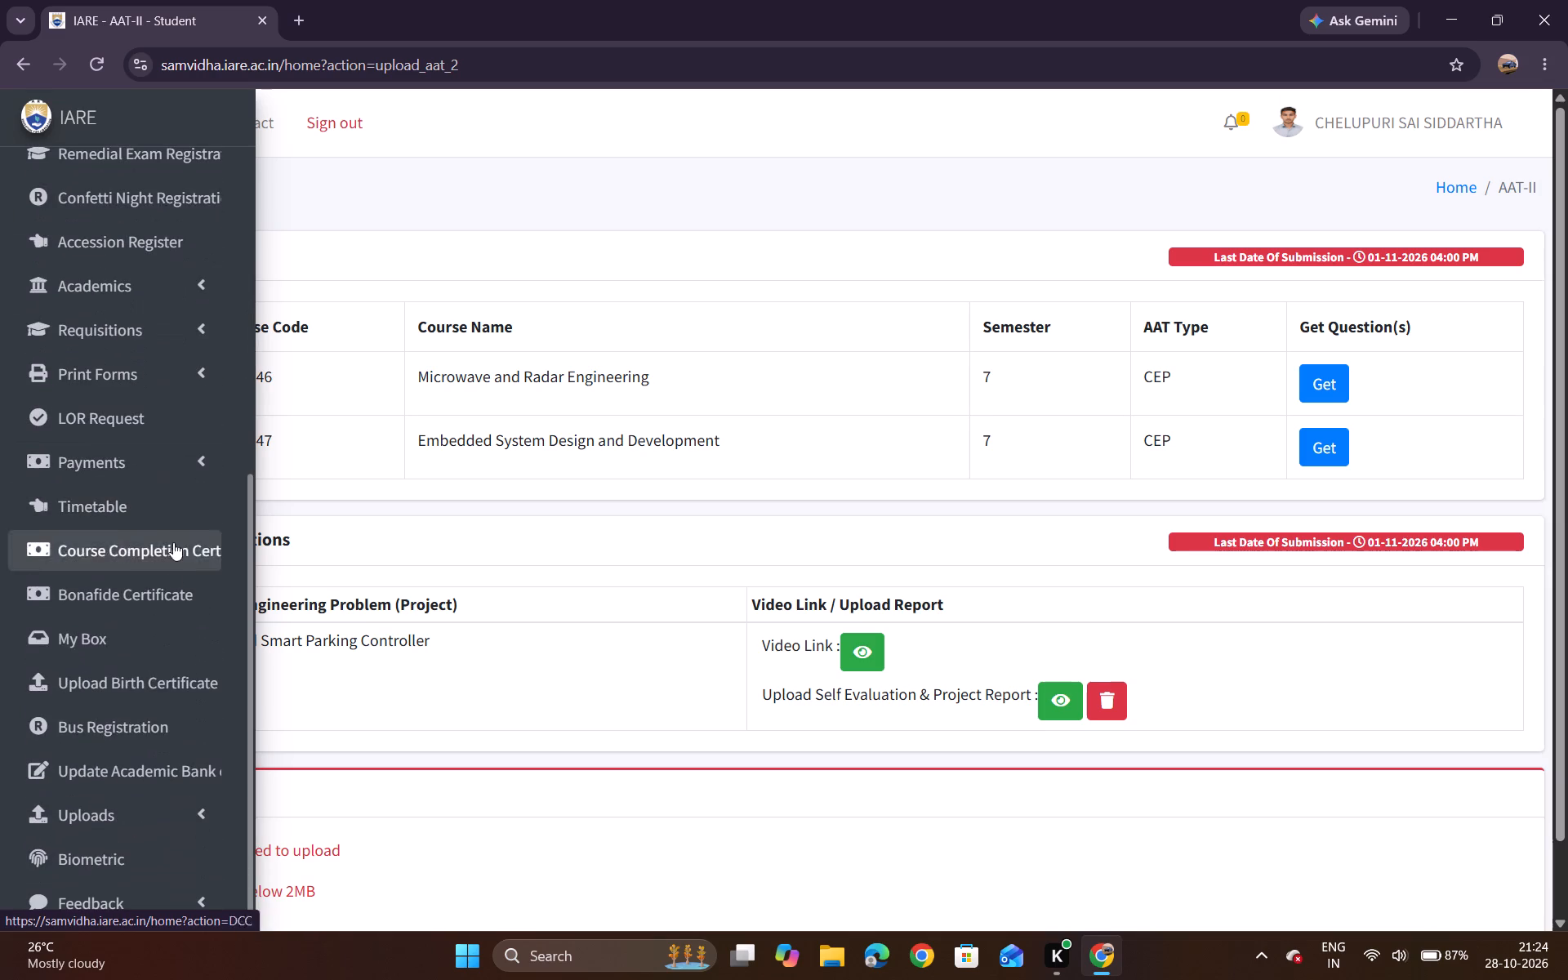
{"action": "left_click", "coordinate": [120, 817]}
{"action": "scroll", "coordinate": [128, 783], "scroll_direction": "down", "scroll_amount": 2}
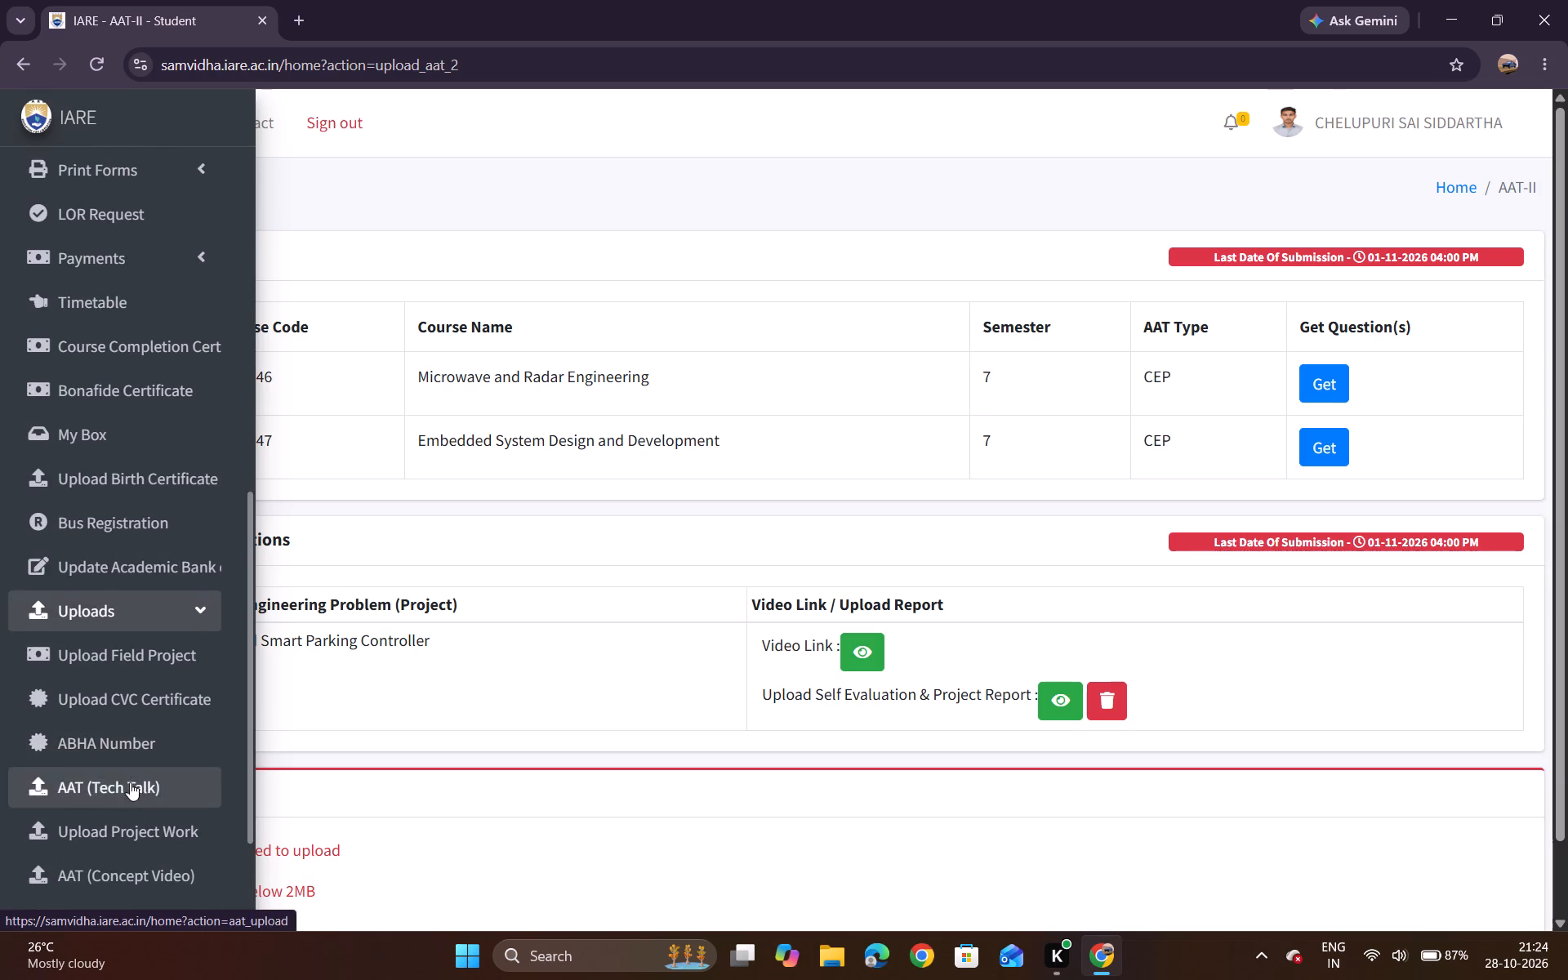
{"action": "scroll", "coordinate": [131, 811], "scroll_direction": "down", "scroll_amount": 1}
{"action": "left_click", "coordinate": [159, 687]}
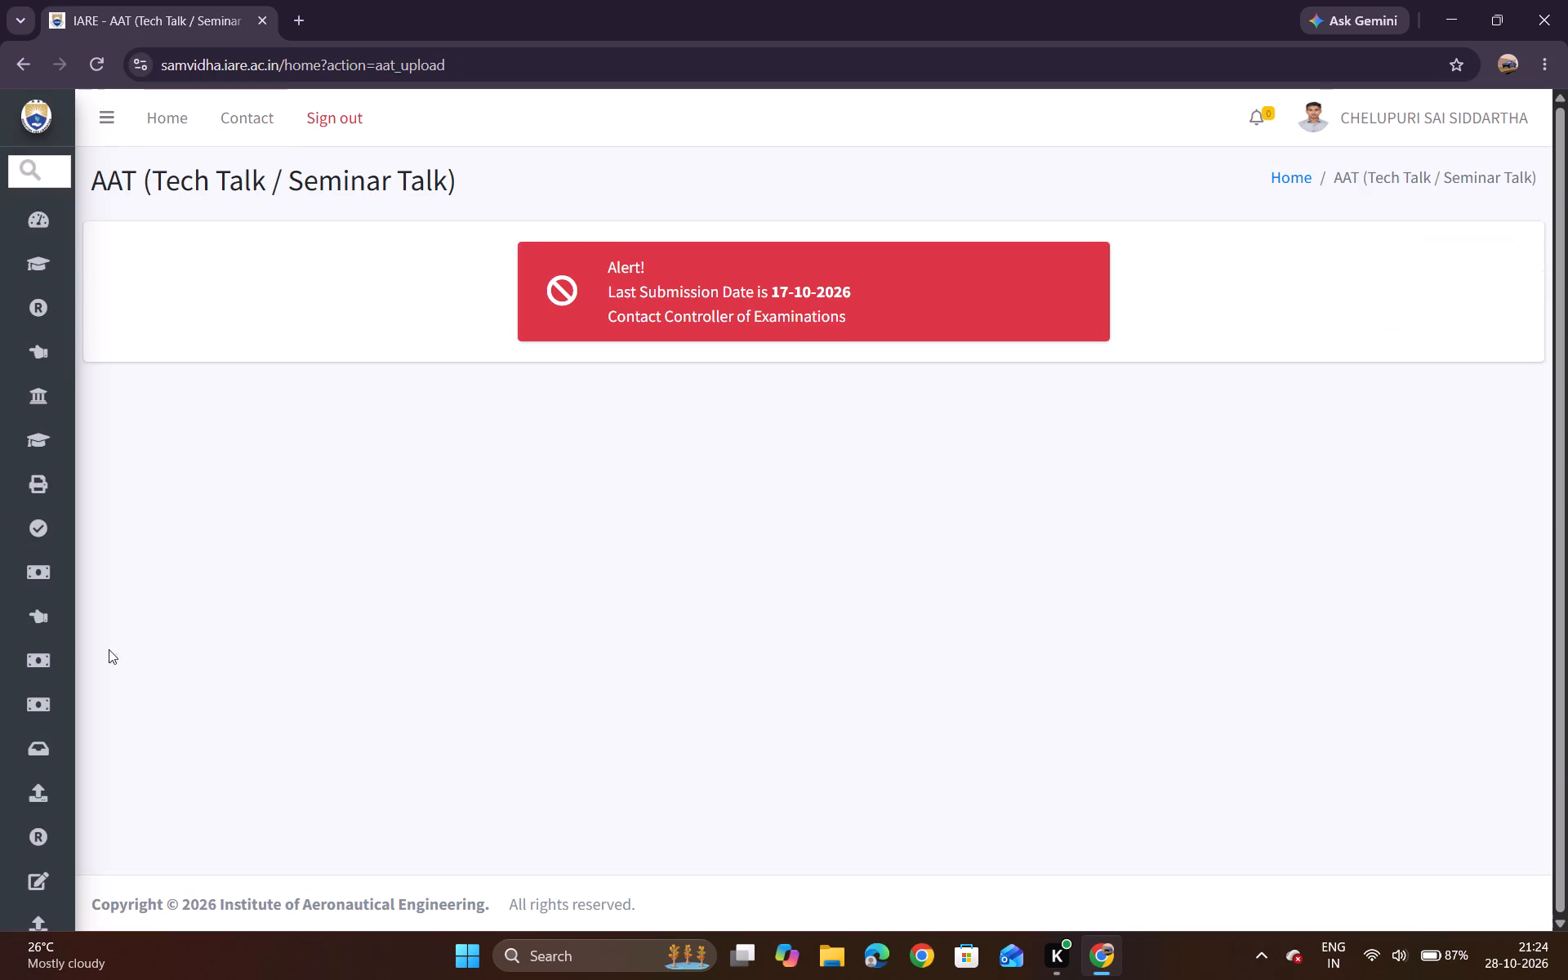
Open the AAT-I page of the student uploads.
{"action": "scroll", "coordinate": [35, 718], "scroll_direction": "down", "scroll_amount": 5}
{"action": "left_click", "coordinate": [130, 803]}
{"action": "scroll", "coordinate": [132, 795], "scroll_direction": "down", "scroll_amount": 4}
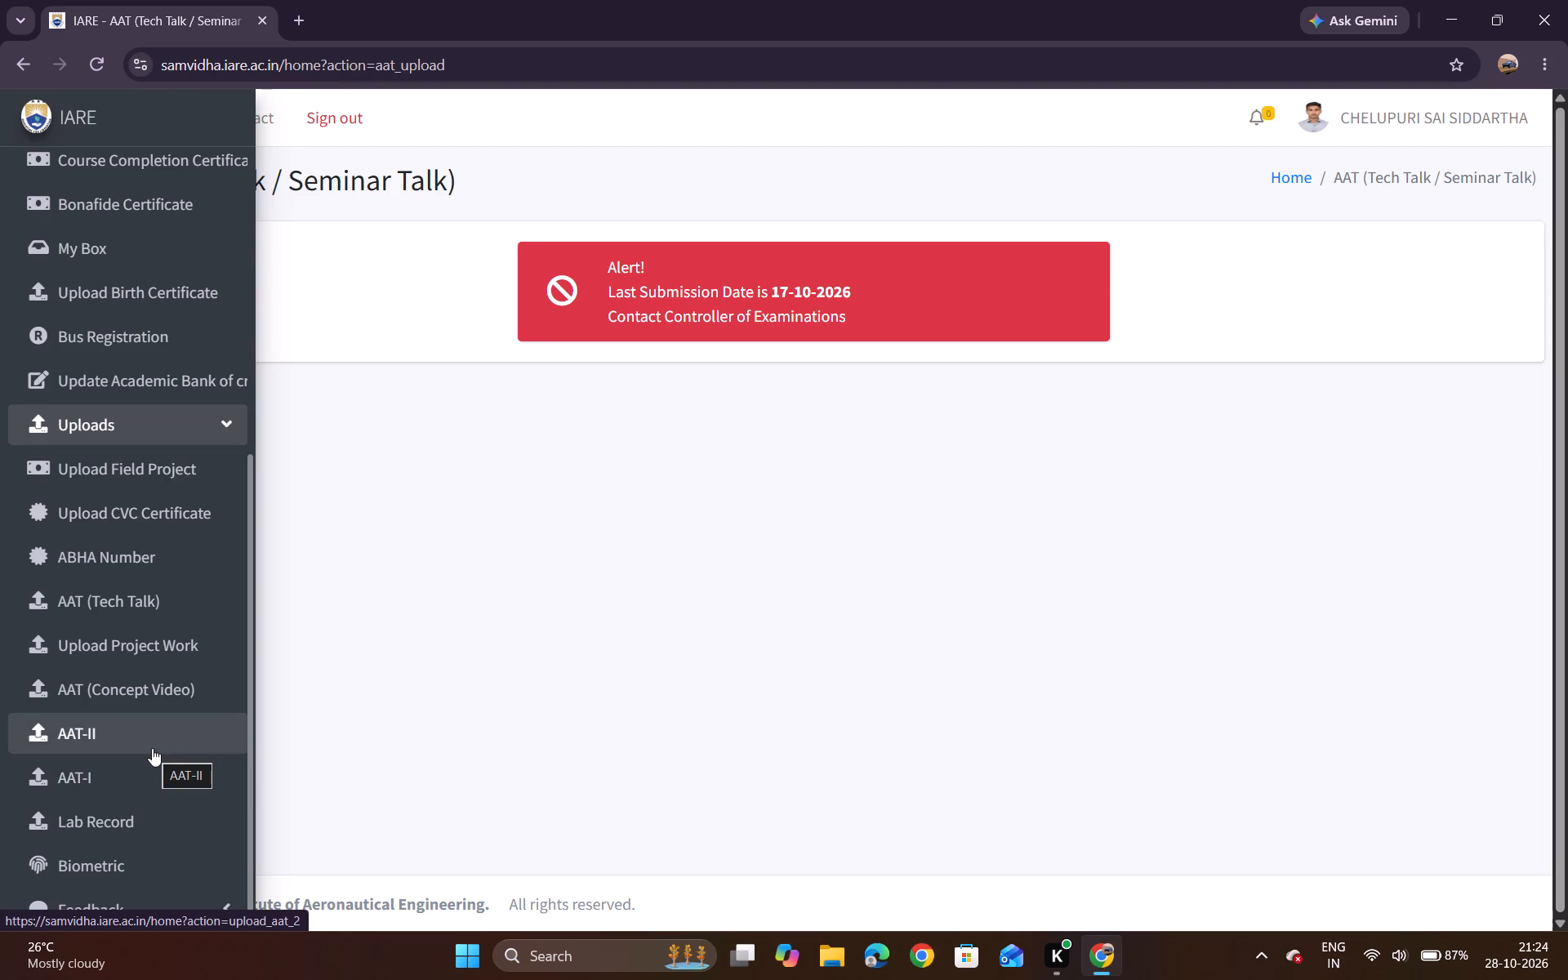
{"action": "left_click", "coordinate": [154, 768]}
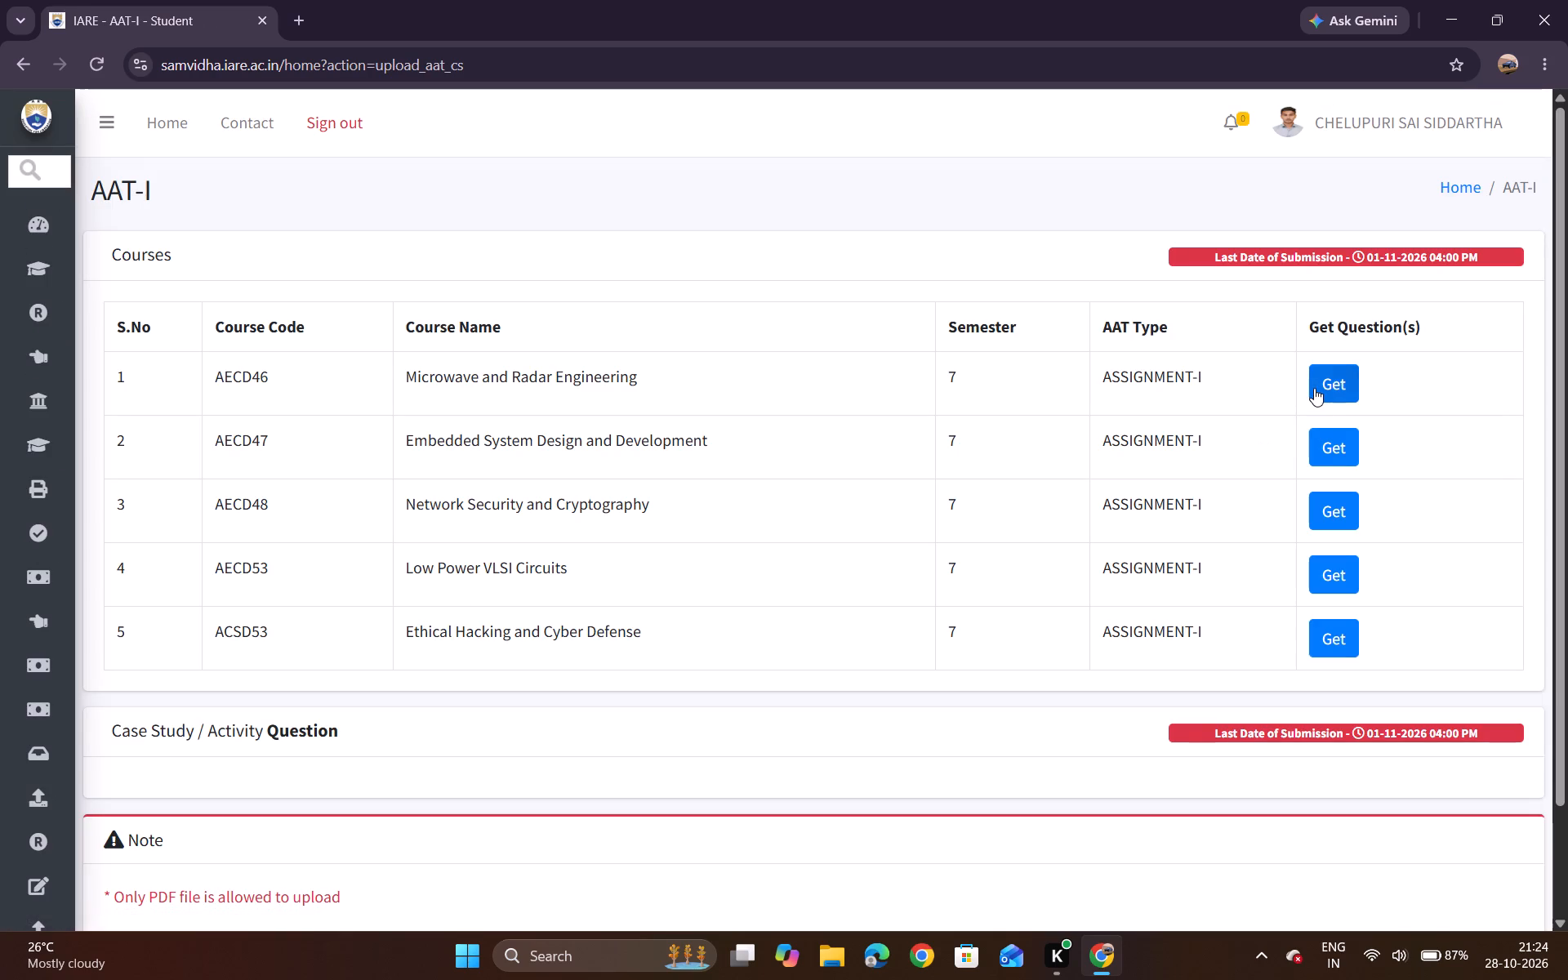
Get the AAT-I assignment questions for Microwave and Radar Engineering (AECD46) and look over them.
{"action": "left_click", "coordinate": [1314, 388]}
{"action": "left_click", "coordinate": [789, 637]}
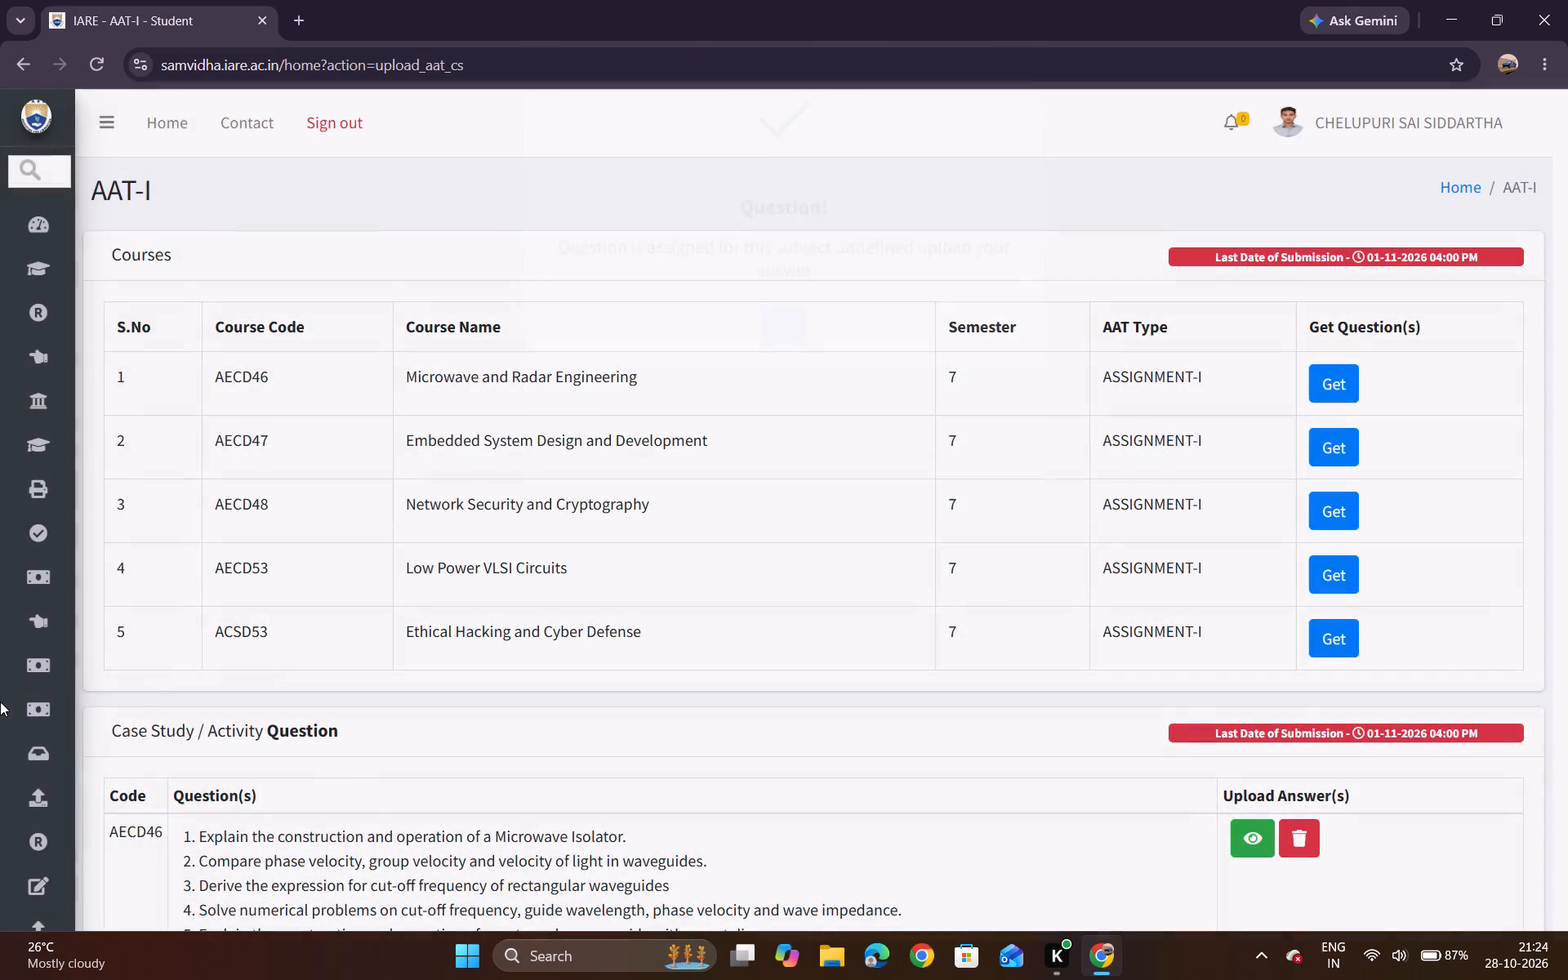
{"action": "scroll", "coordinate": [45, 702], "scroll_direction": "down", "scroll_amount": 5}
{"action": "left_click", "coordinate": [84, 798]}
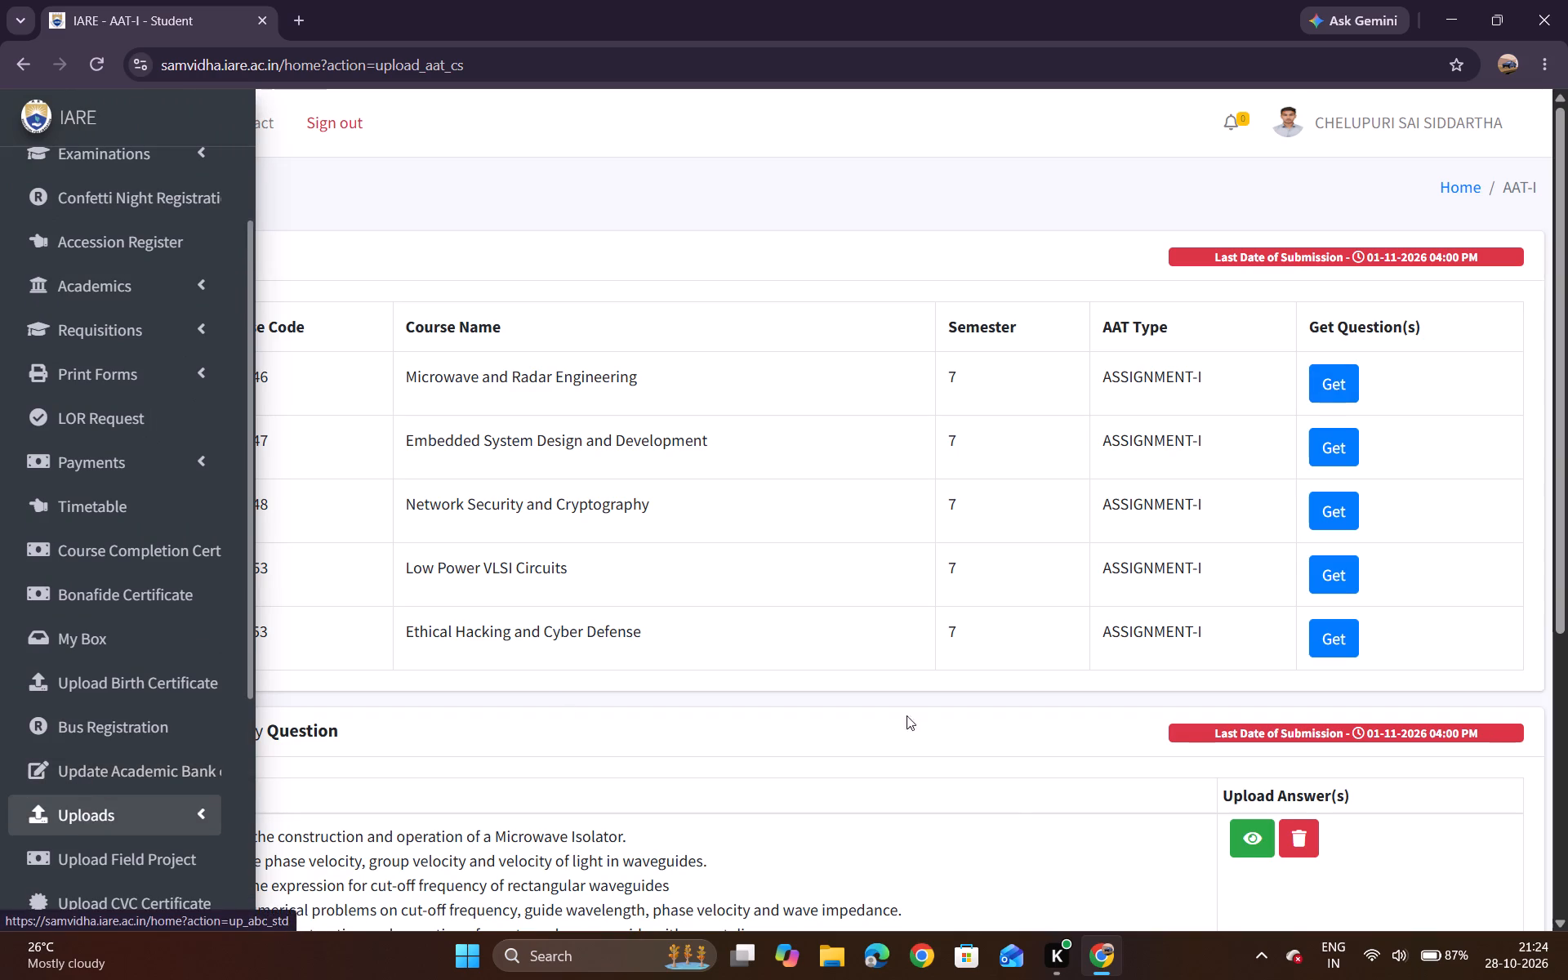
{"action": "scroll", "coordinate": [268, 595], "scroll_direction": "down", "scroll_amount": 5}
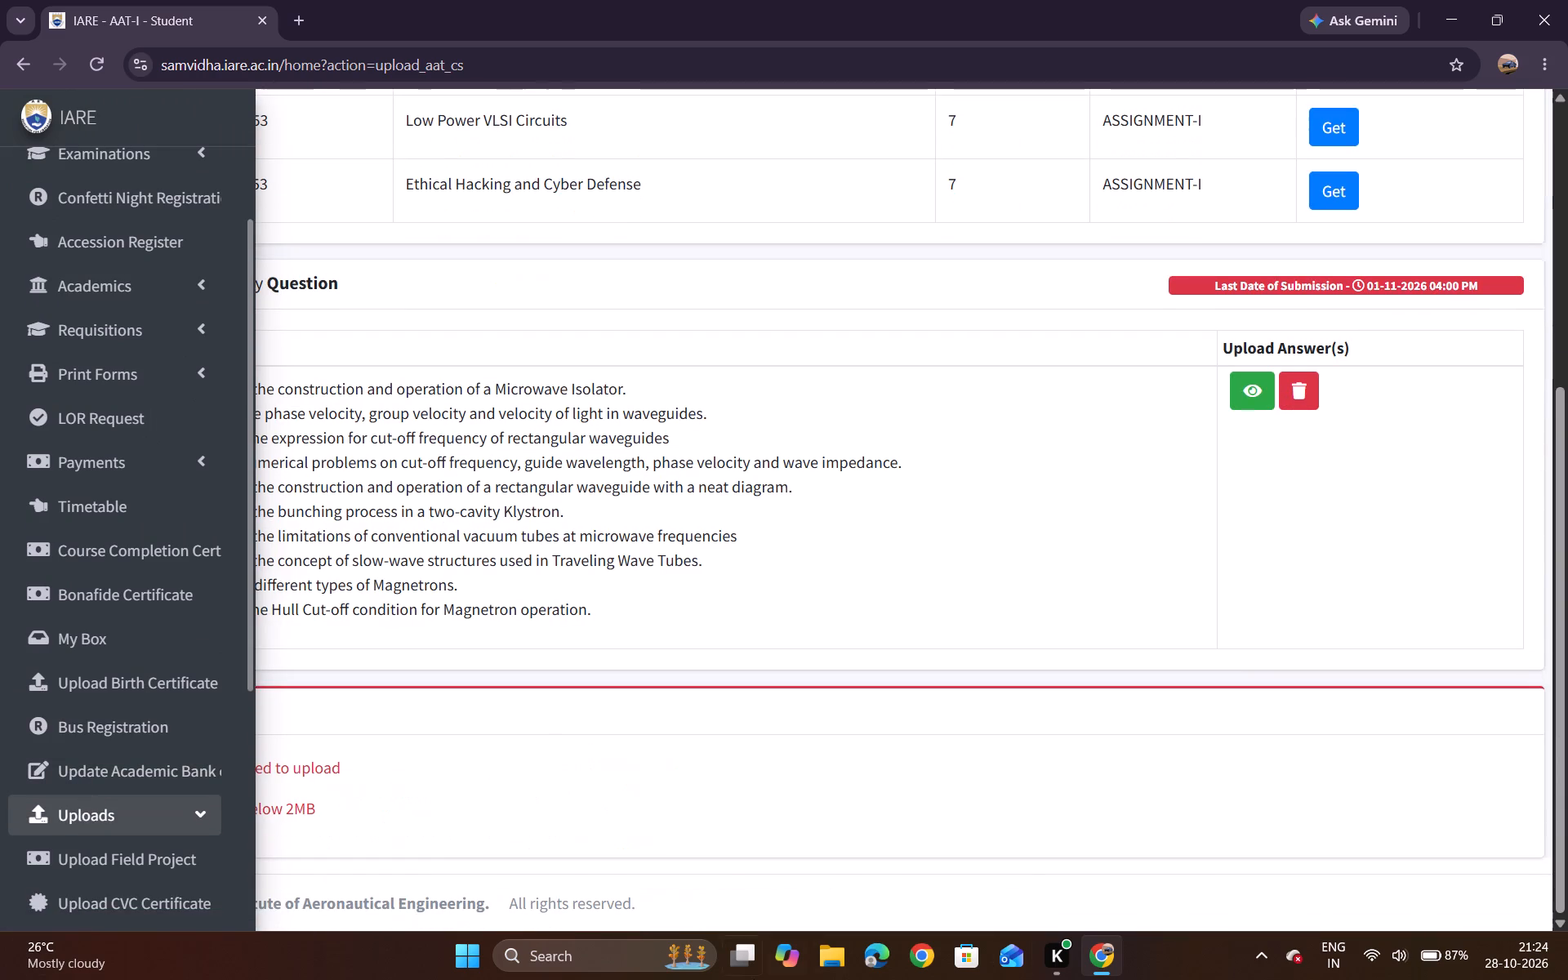
Switch to File Explorer and open the OSINT Techniques presentation from the recent files.
{"action": "left_click", "coordinate": [813, 963]}
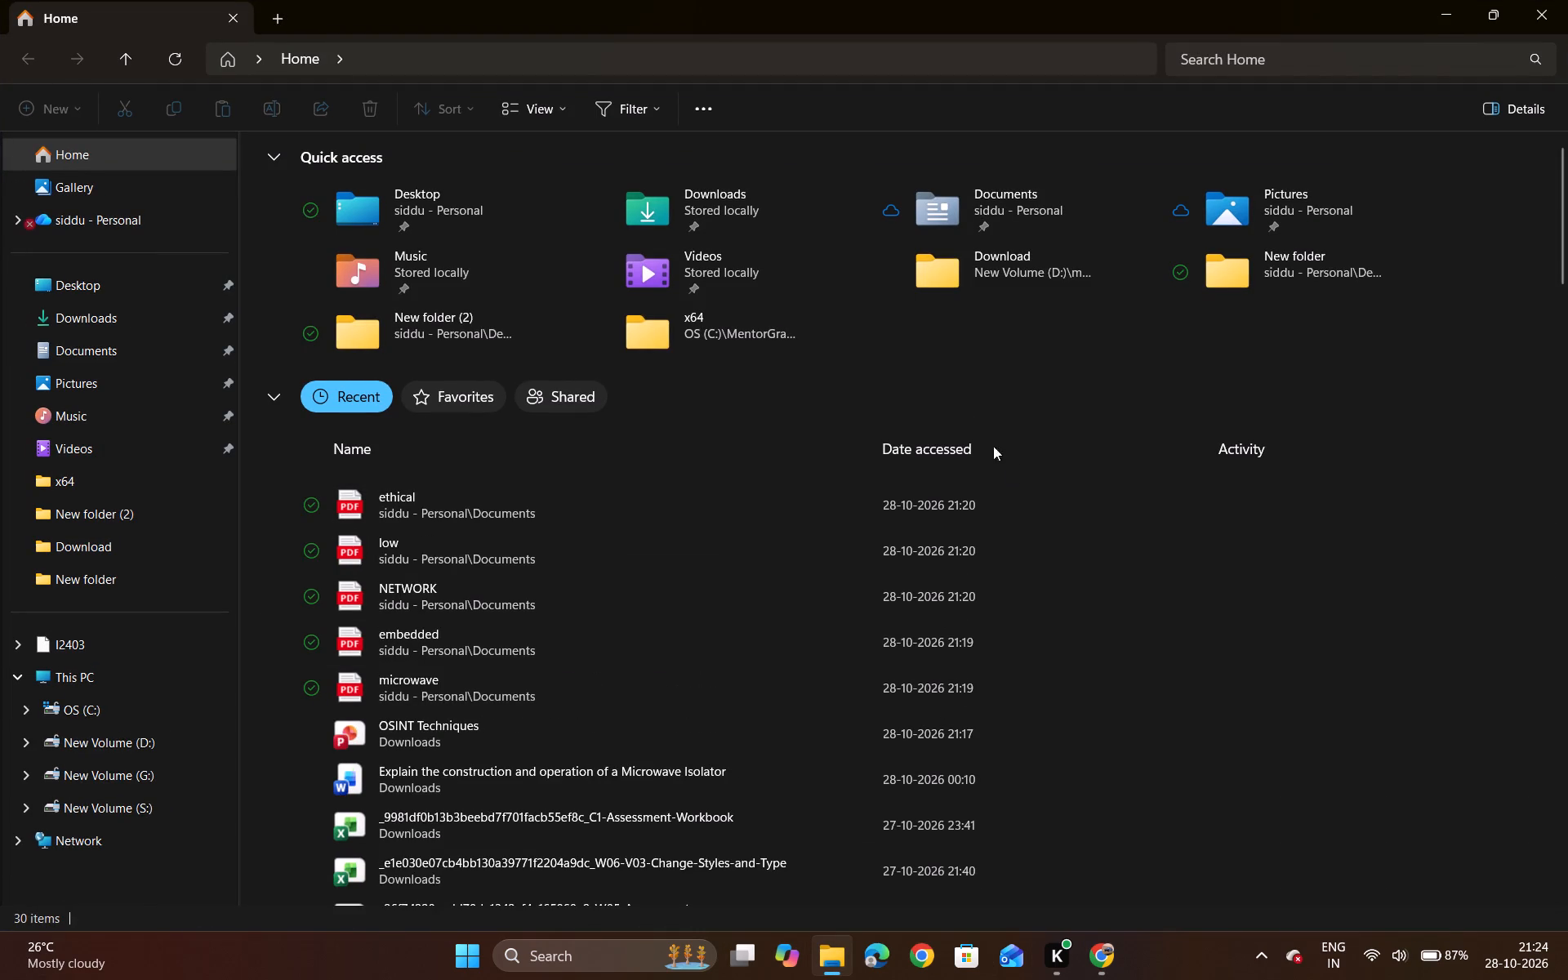
{"action": "double_click", "coordinate": [488, 733]}
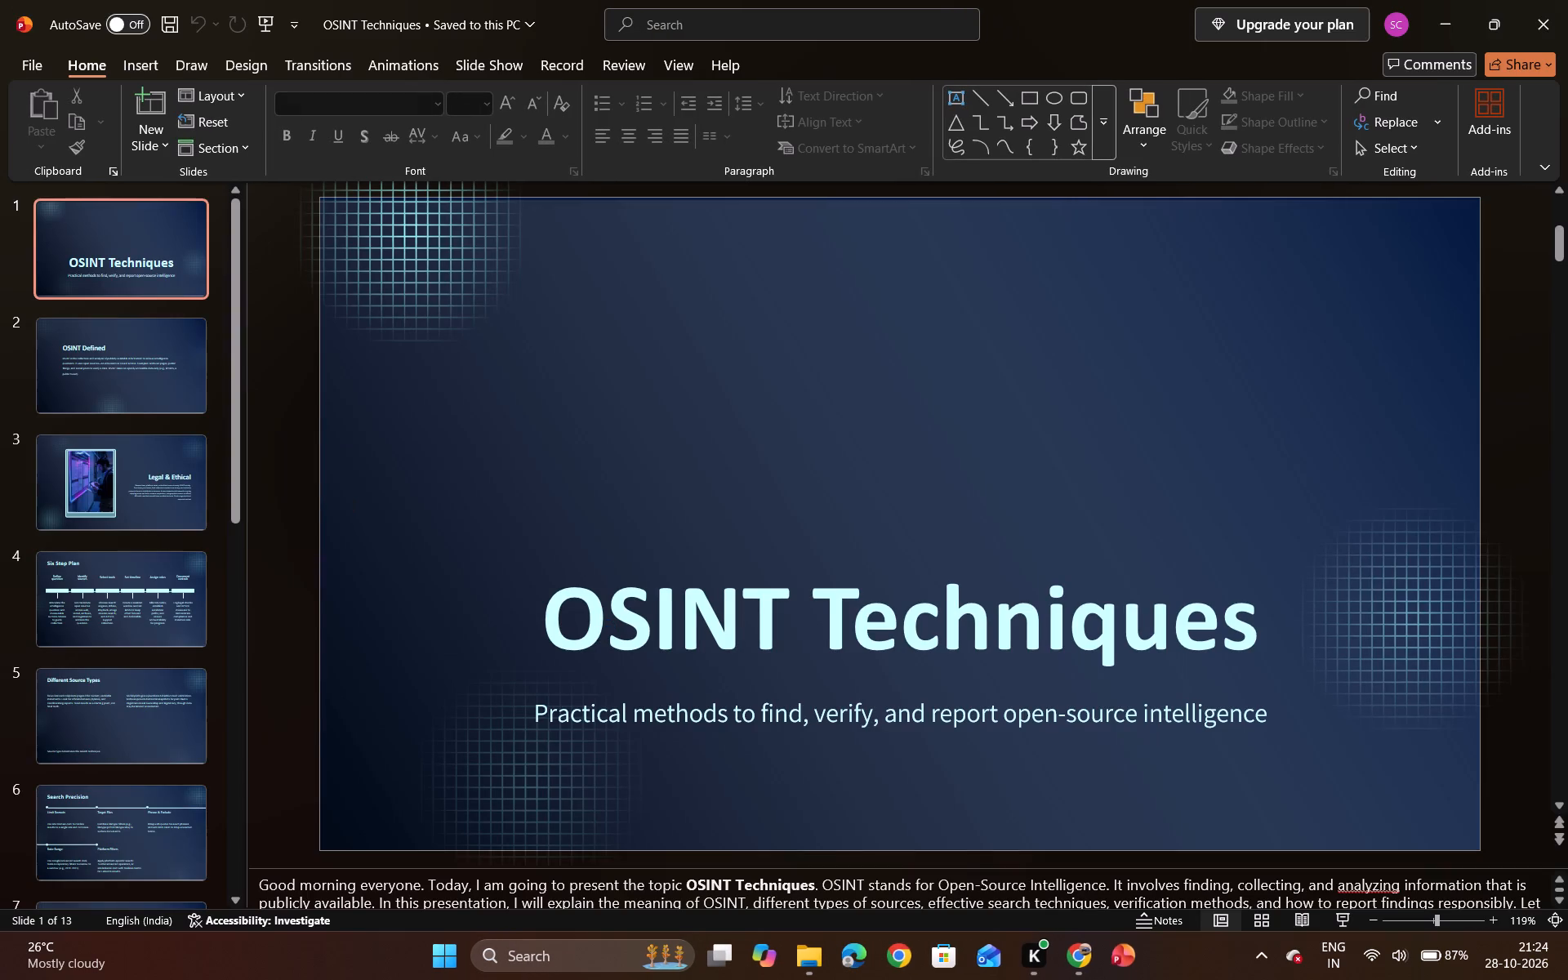
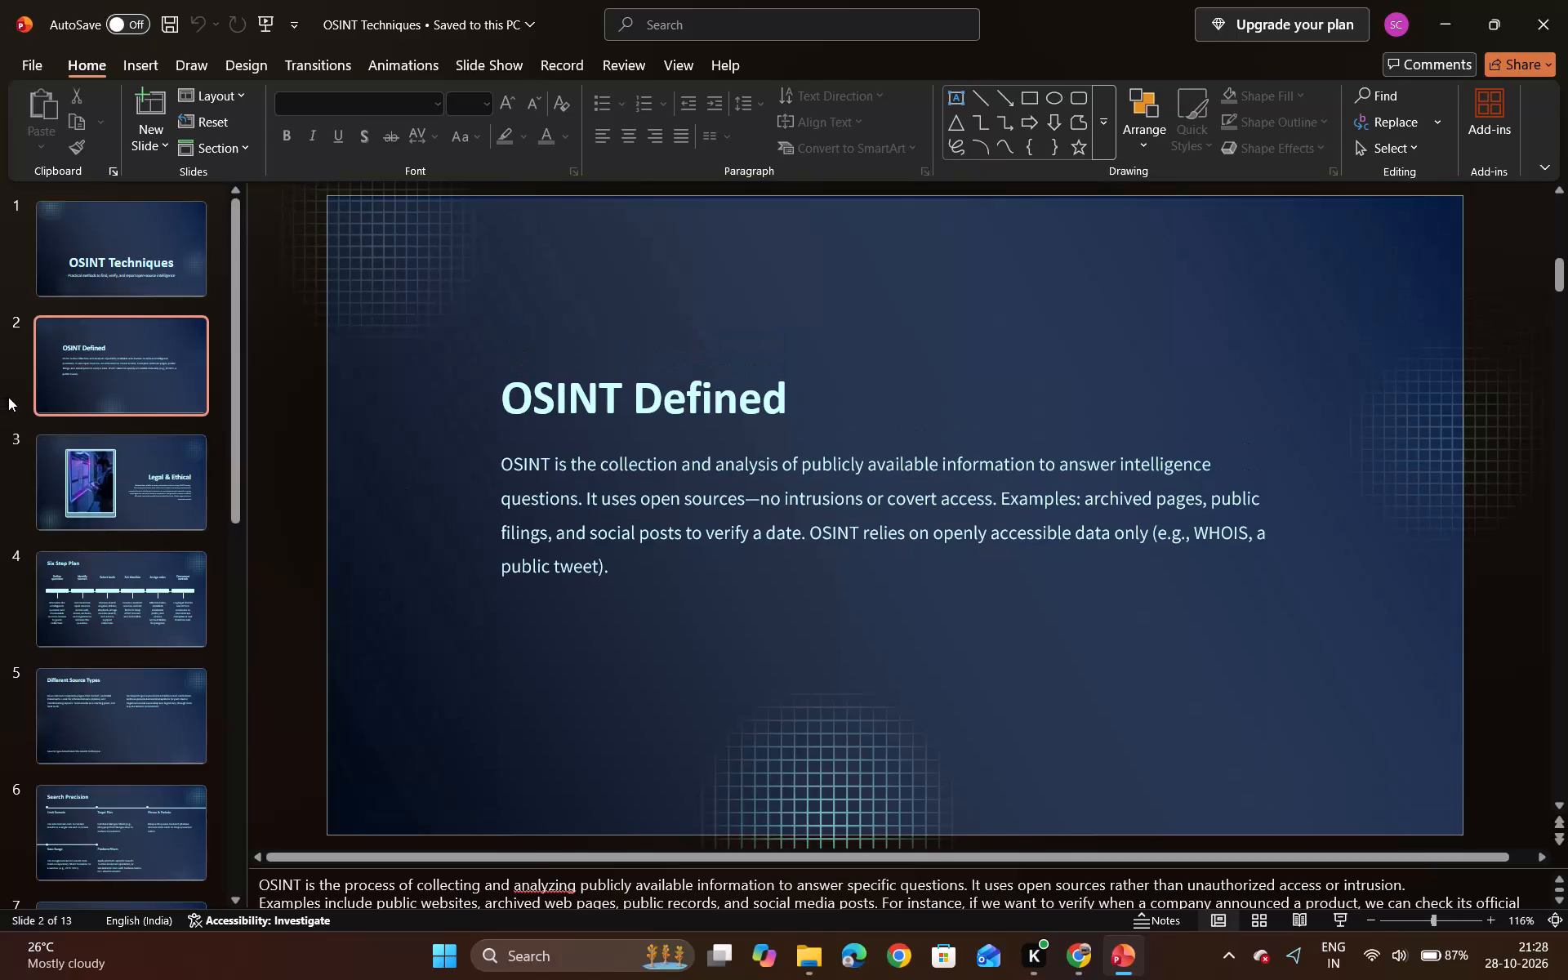
Look through the first slides of the OSINT Techniques presentation and go back to the title slide.
{"action": "scroll", "coordinate": [216, 535], "scroll_direction": "down", "scroll_amount": 4}
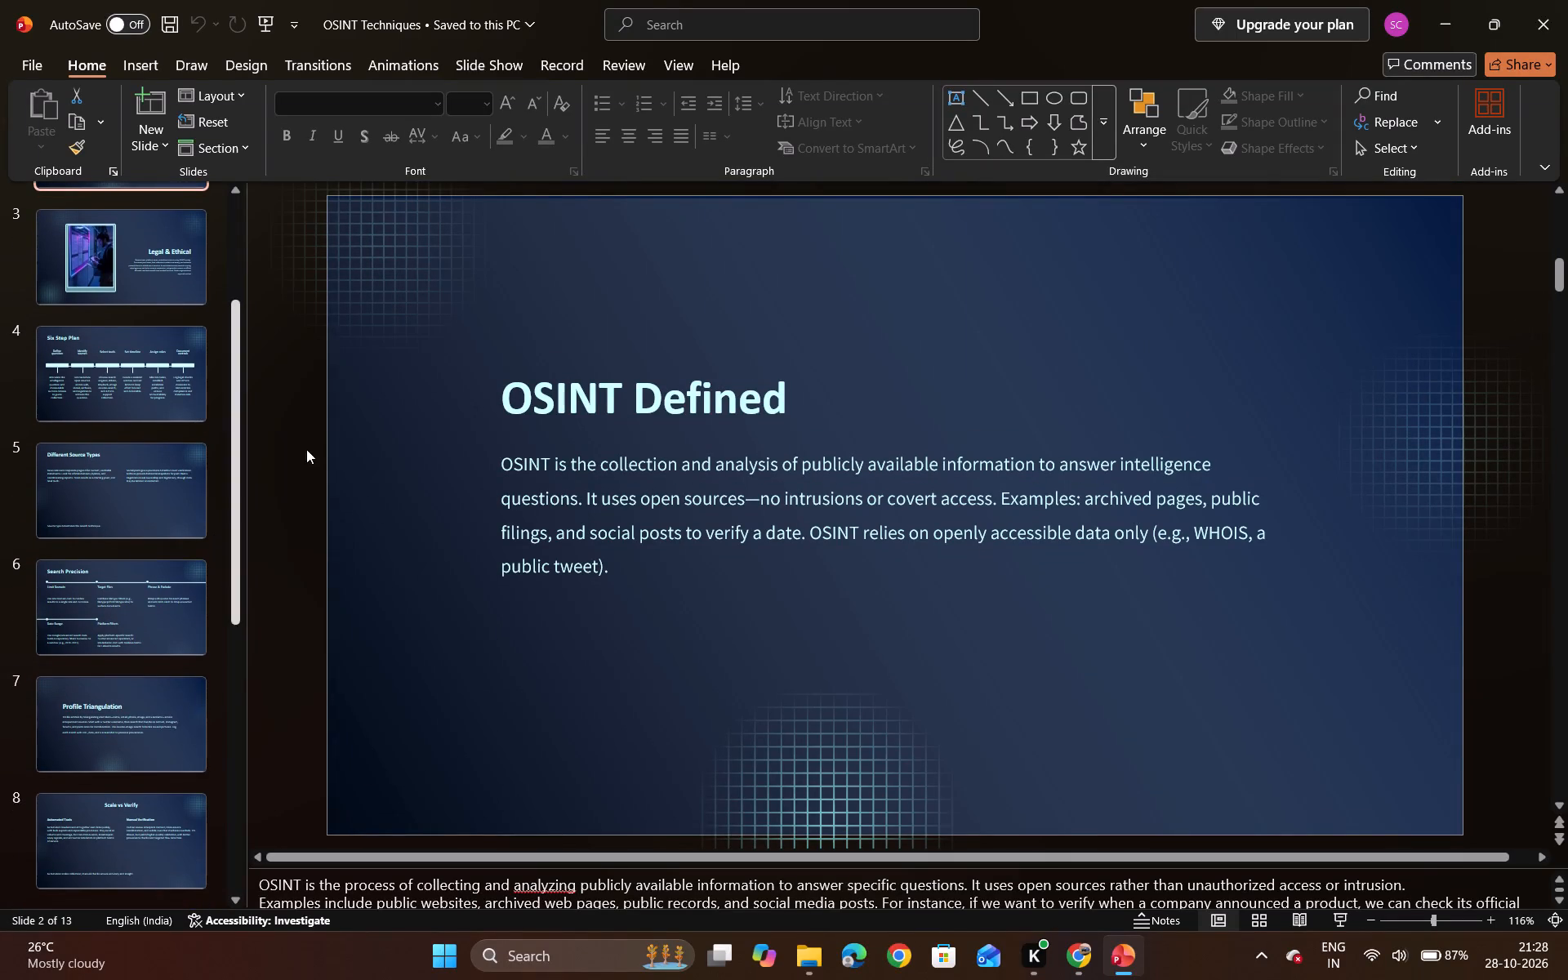
{"action": "scroll", "coordinate": [138, 442], "scroll_direction": "down", "scroll_amount": 1}
{"action": "scroll", "coordinate": [140, 425], "scroll_direction": "up", "scroll_amount": 9}
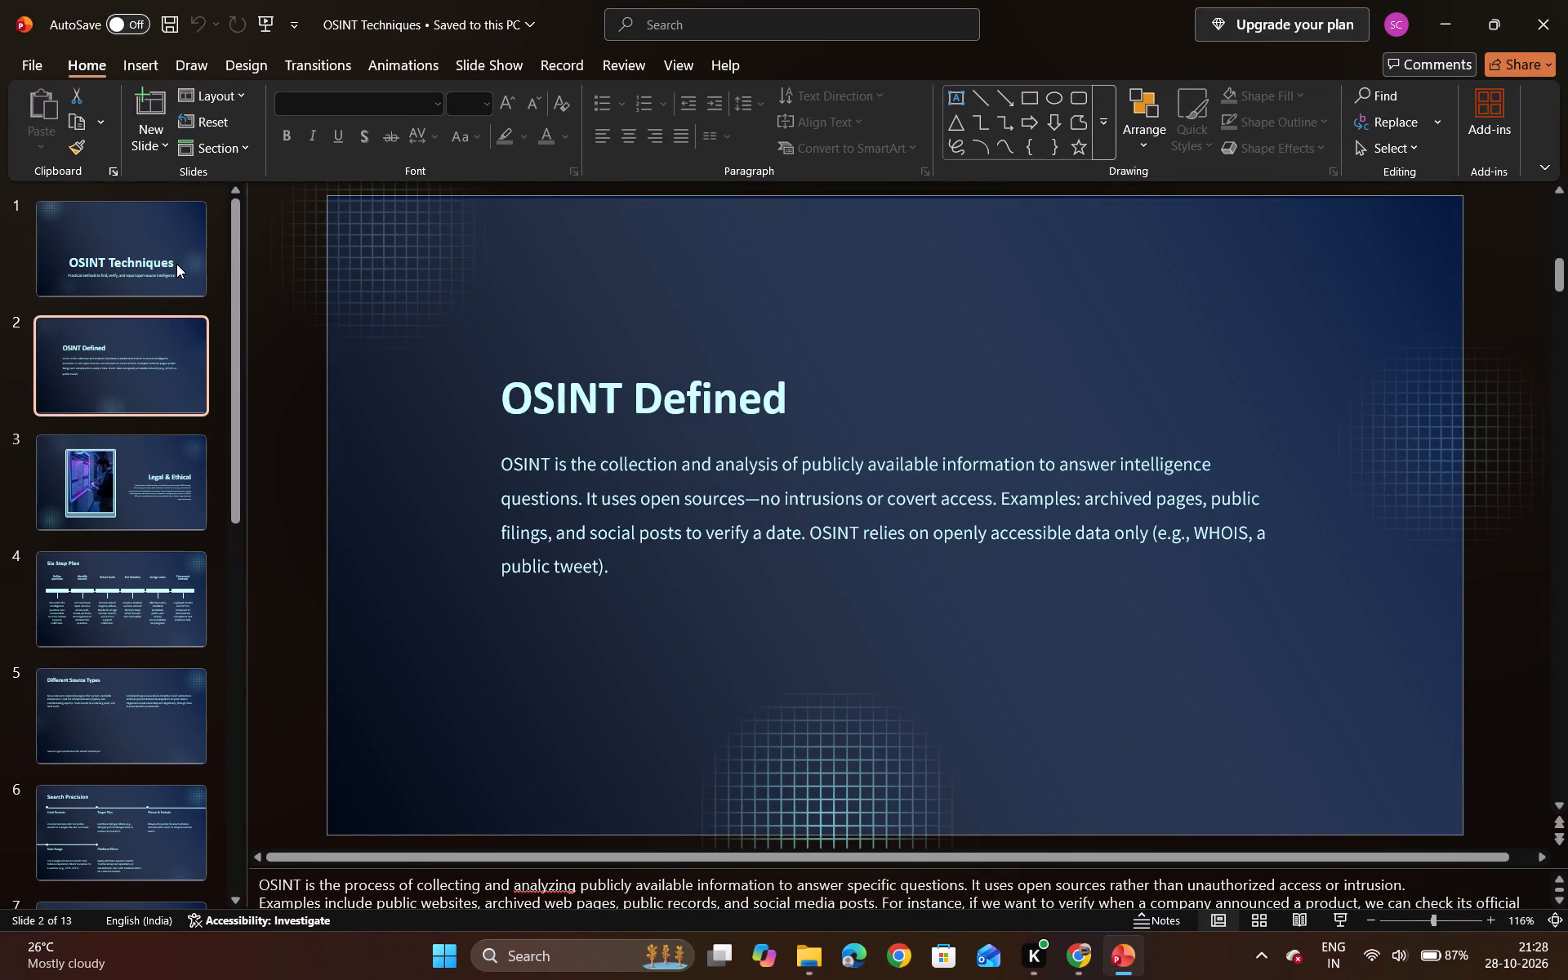
{"action": "left_click", "coordinate": [176, 264]}
{"action": "left_click", "coordinate": [172, 362]}
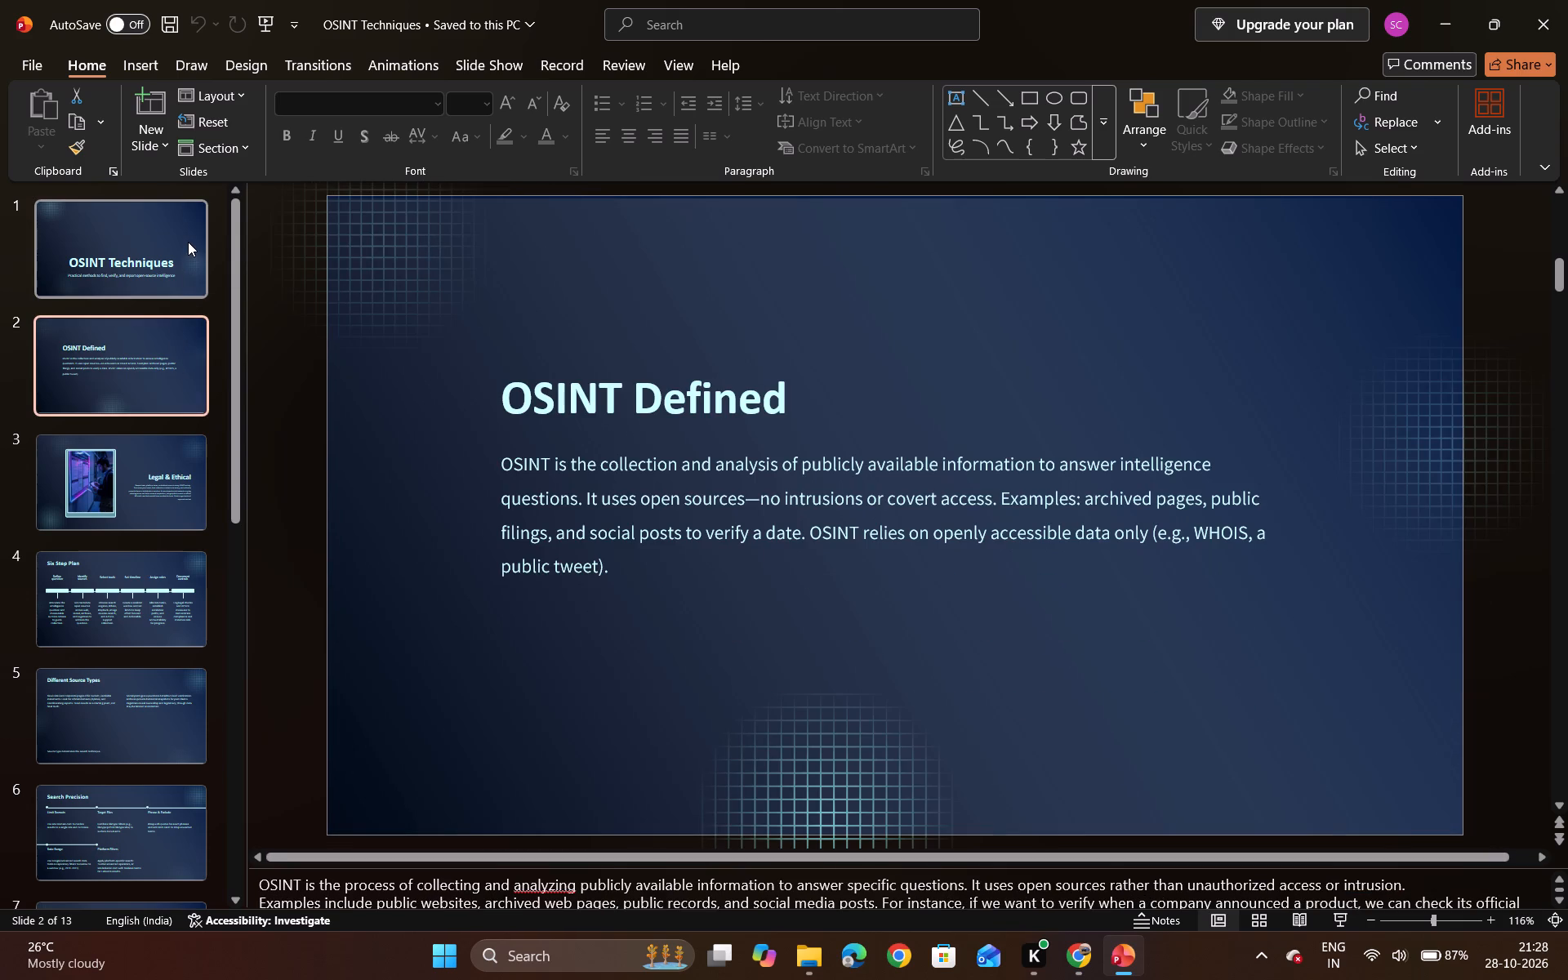
{"action": "scroll", "coordinate": [406, 893], "scroll_direction": "down", "scroll_amount": 4}
{"action": "scroll", "coordinate": [406, 893], "scroll_direction": "up", "scroll_amount": 6}
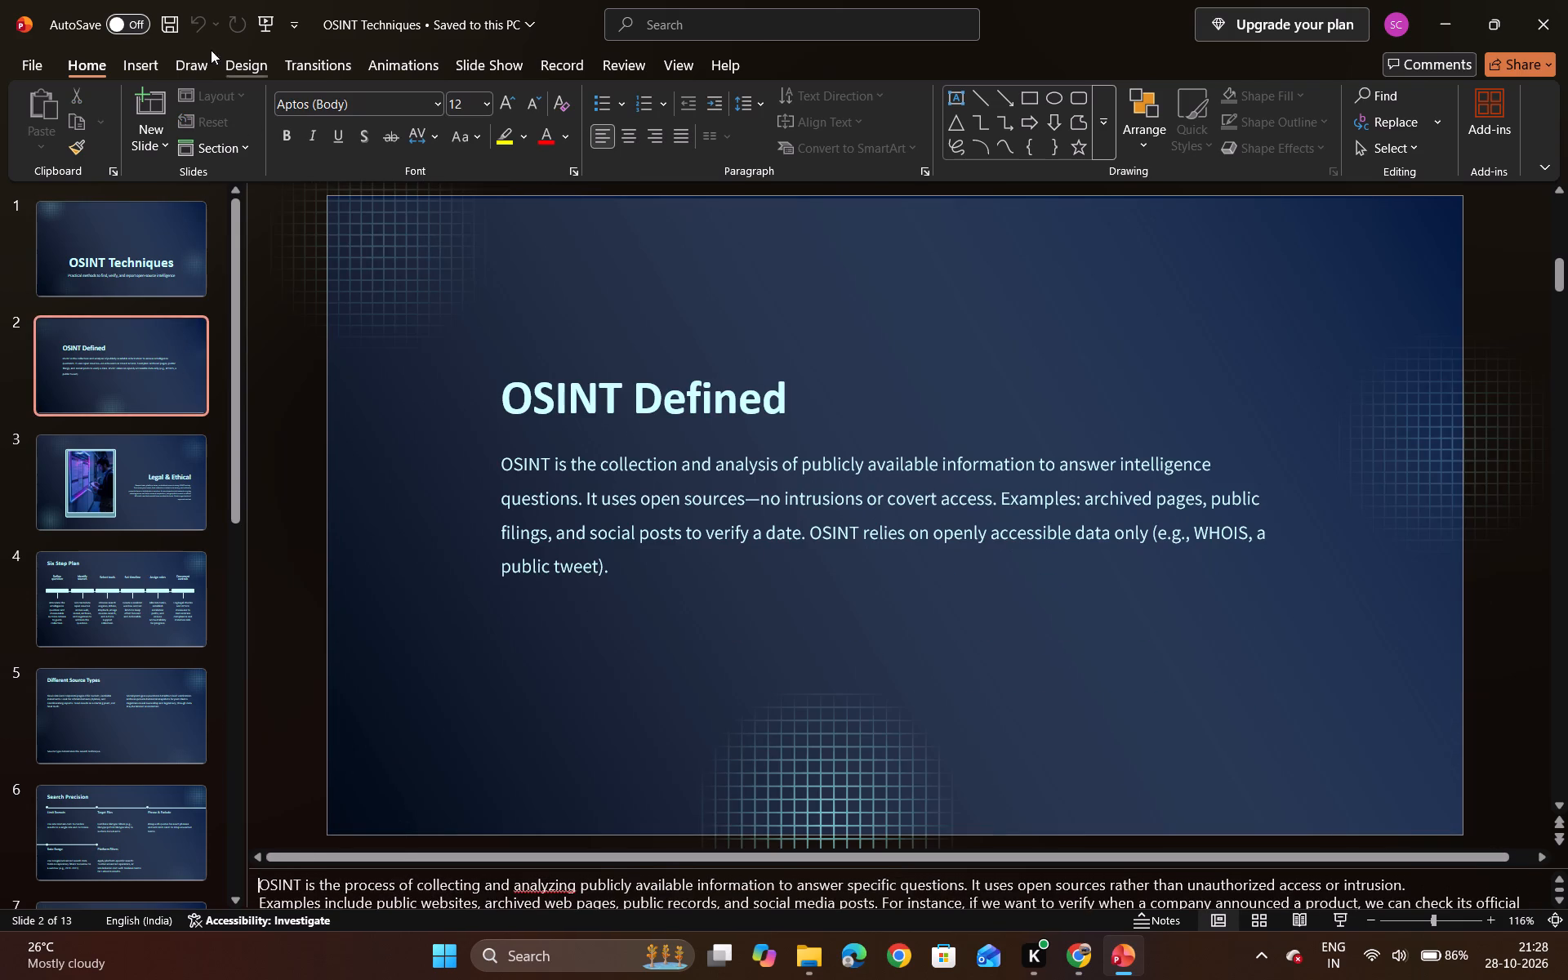
{"action": "left_click", "coordinate": [152, 194]}
{"action": "left_click", "coordinate": [152, 207]}
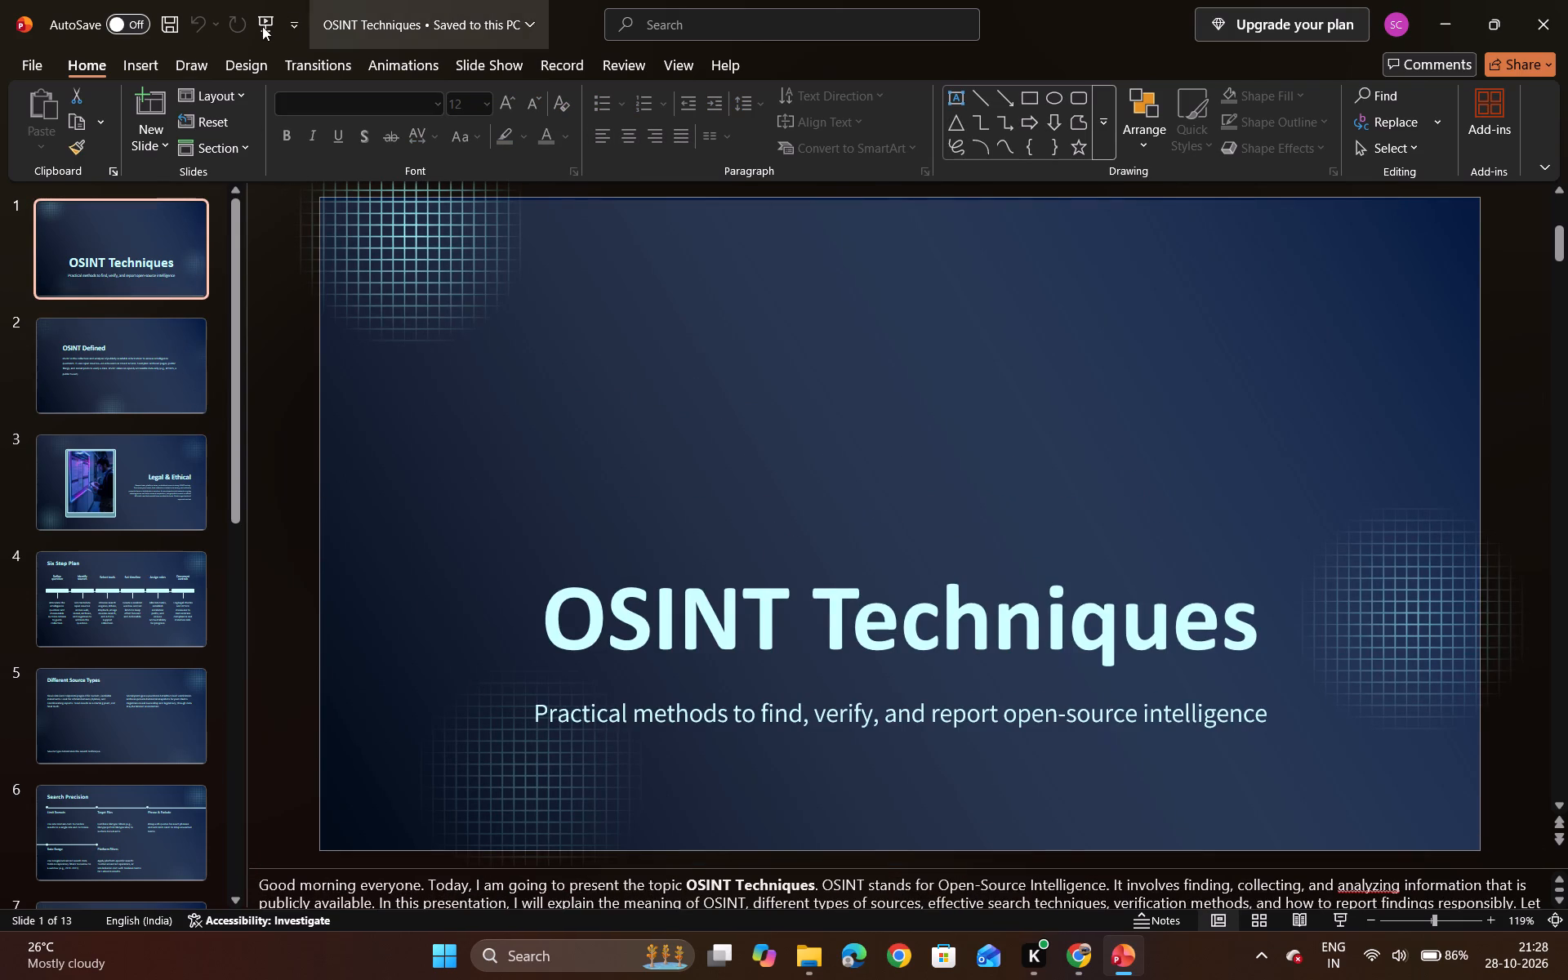
Launch slide show recording of the OSINT Techniques presentation from the beginning.
{"action": "left_click", "coordinate": [546, 65]}
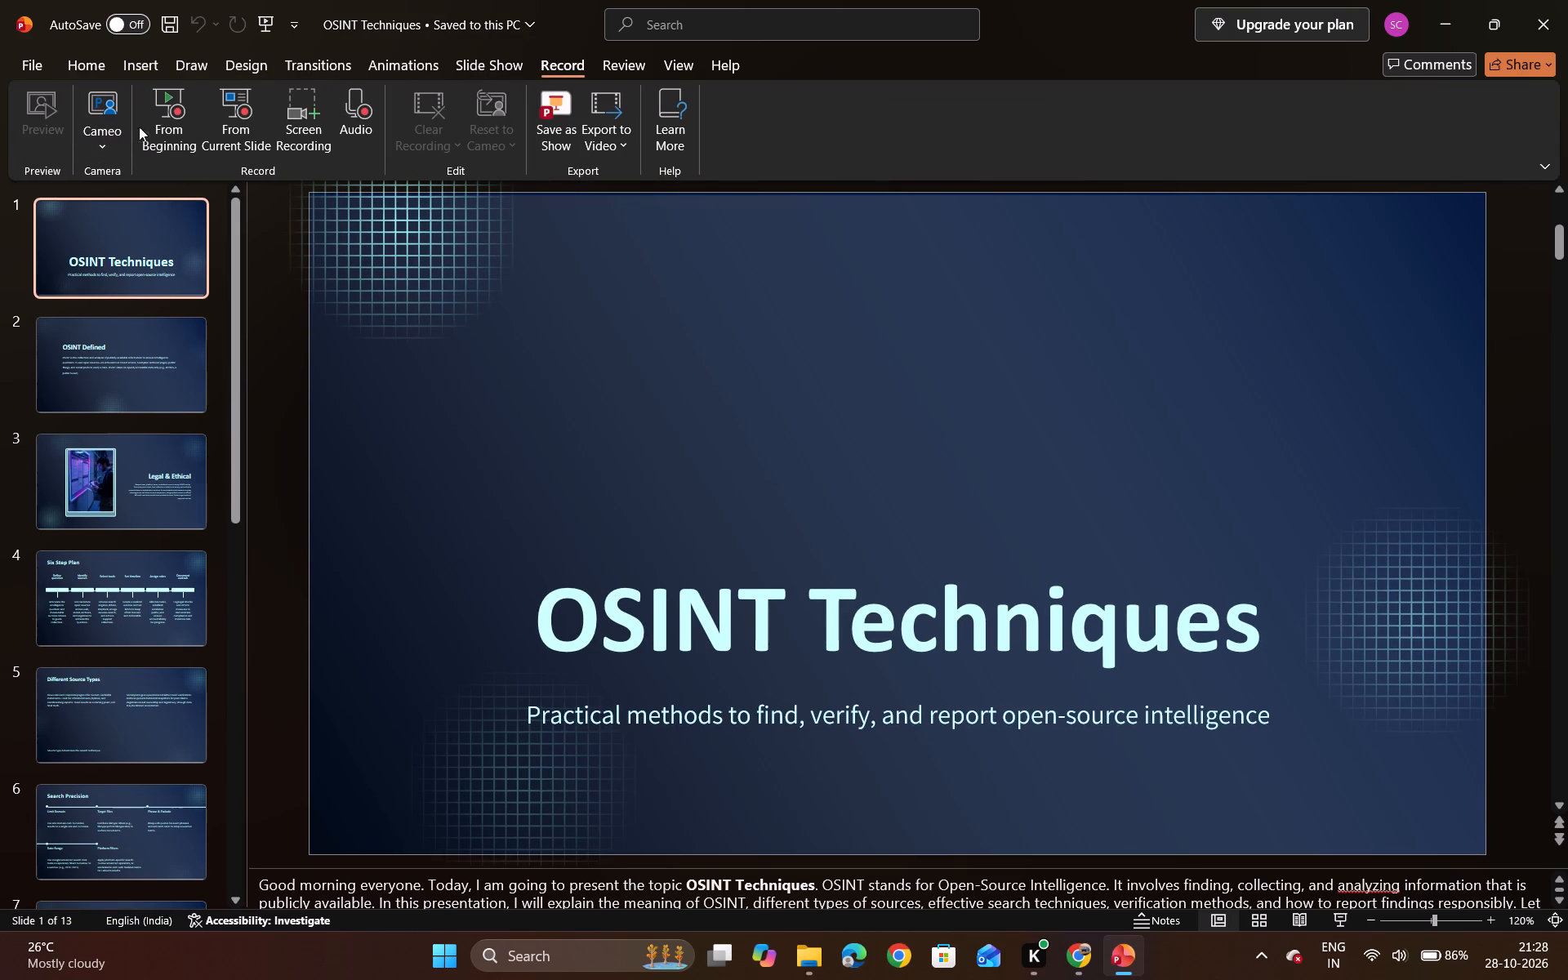
{"action": "left_click", "coordinate": [158, 121]}
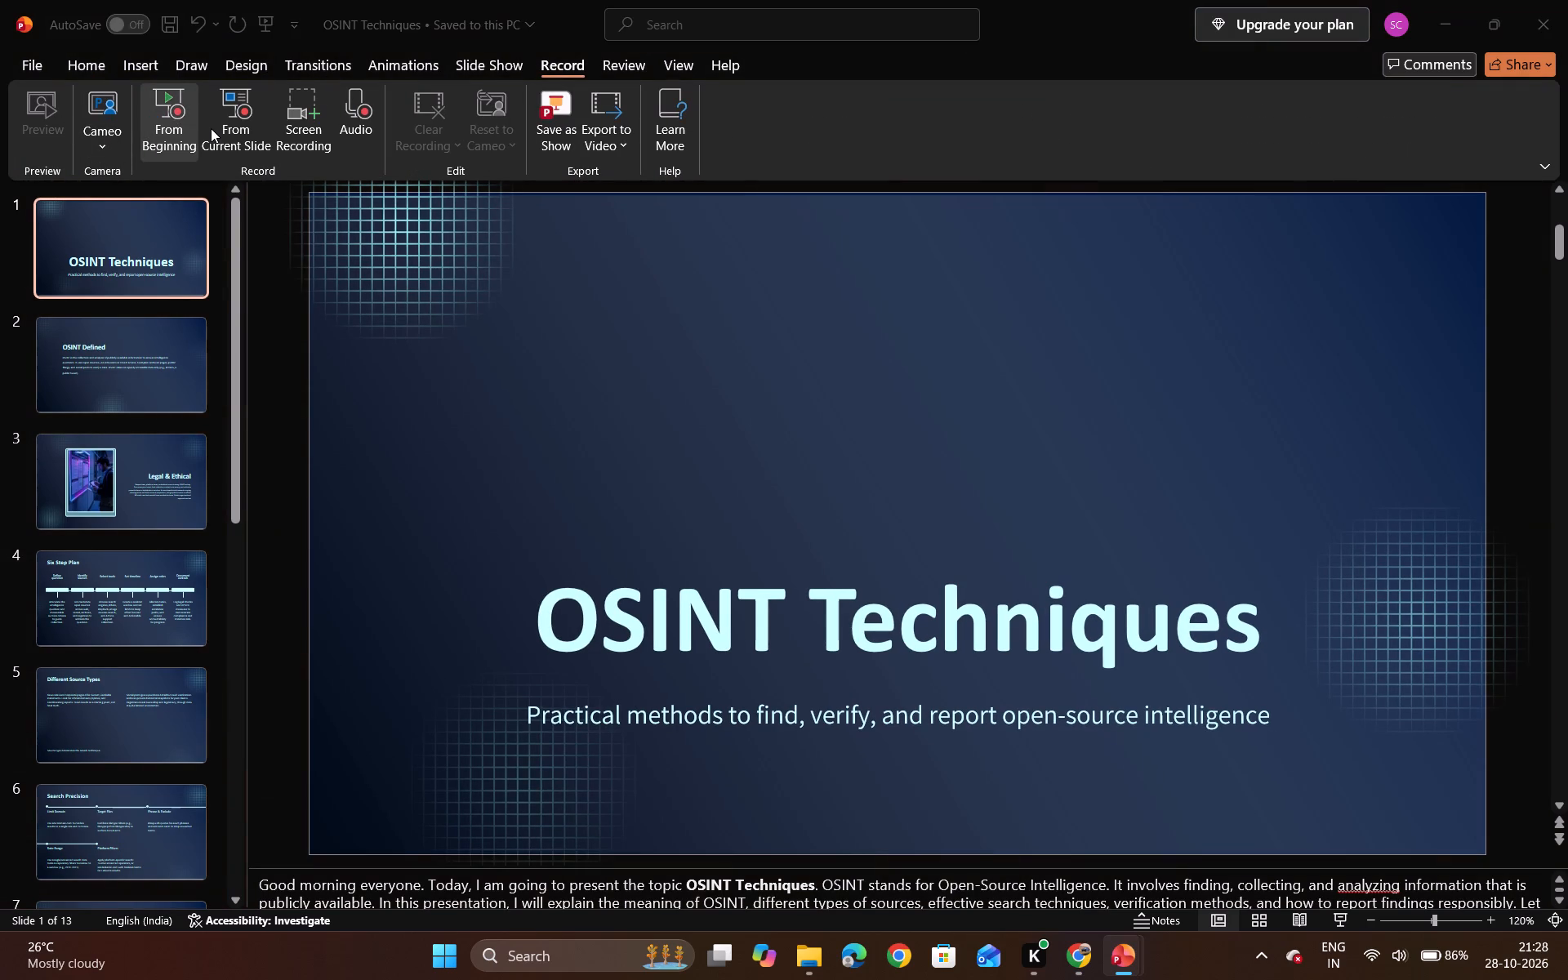
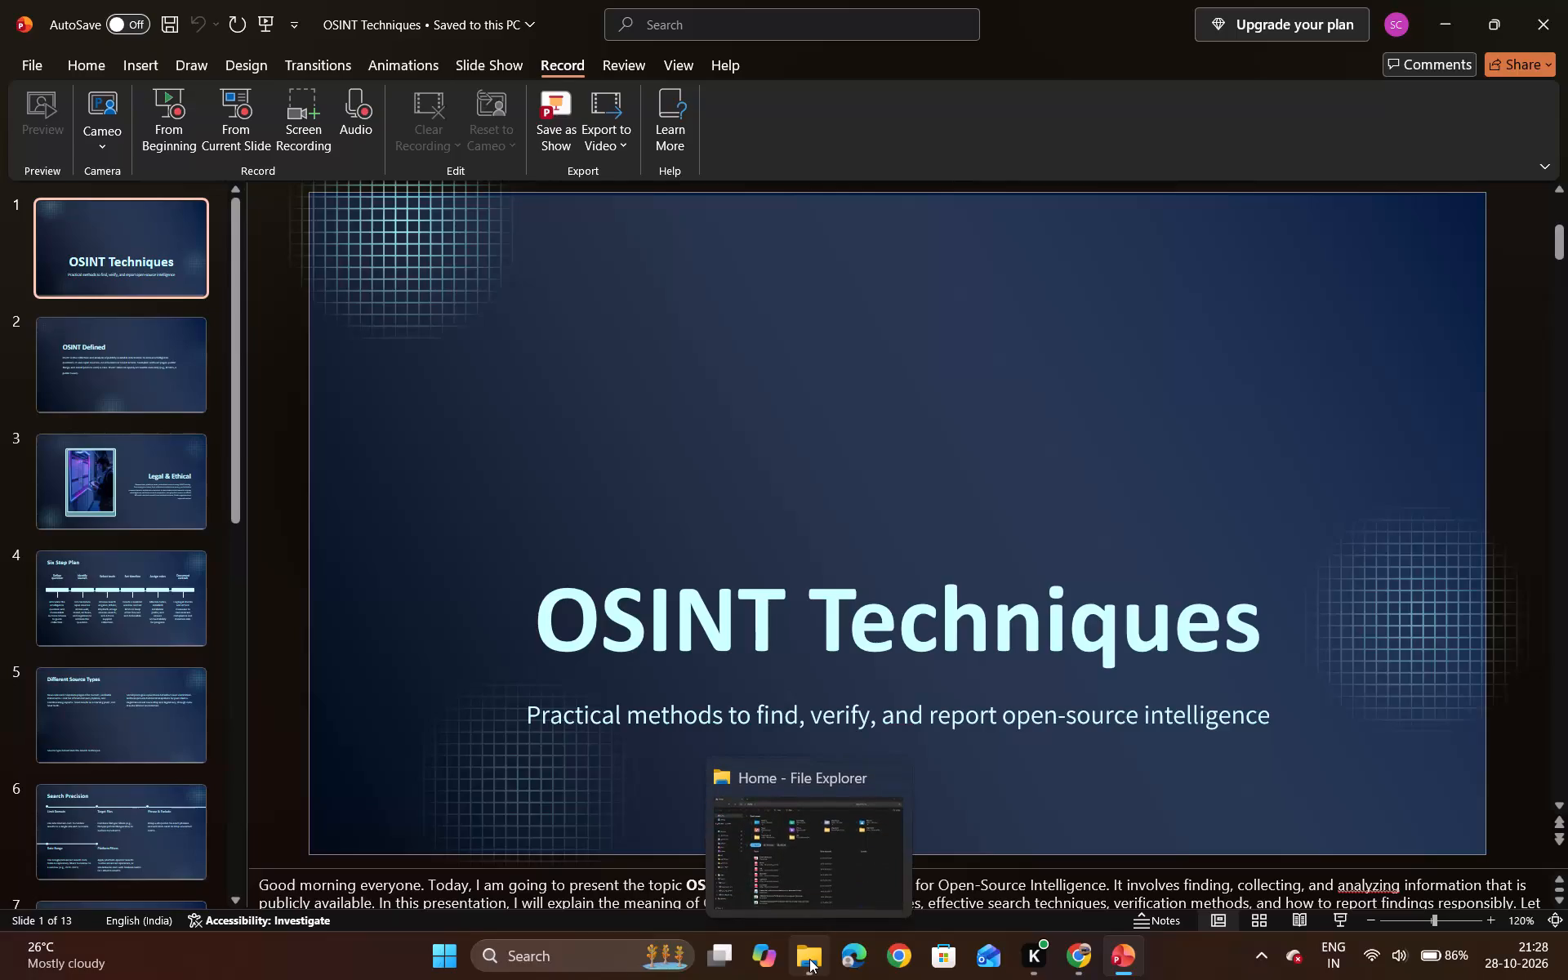
Switch to File Explorer and look through the recent files list for an earlier presentation.
{"action": "left_click", "coordinate": [809, 959]}
{"action": "scroll", "coordinate": [662, 746], "scroll_direction": "down", "scroll_amount": 1}
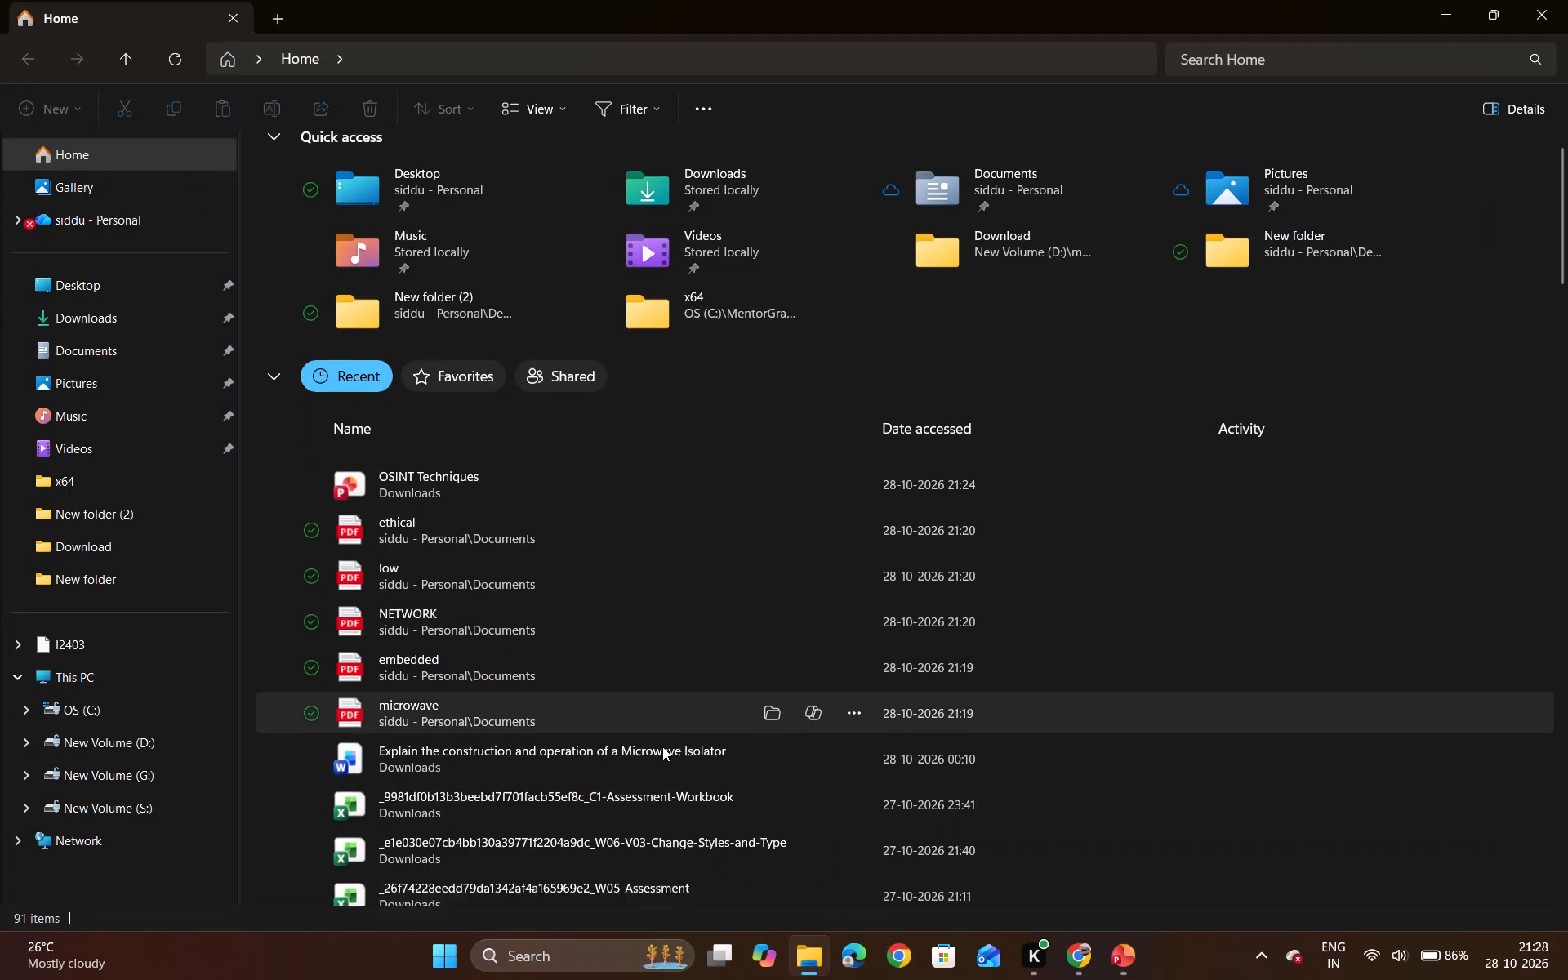
{"action": "scroll", "coordinate": [662, 746], "scroll_direction": "down", "scroll_amount": 6}
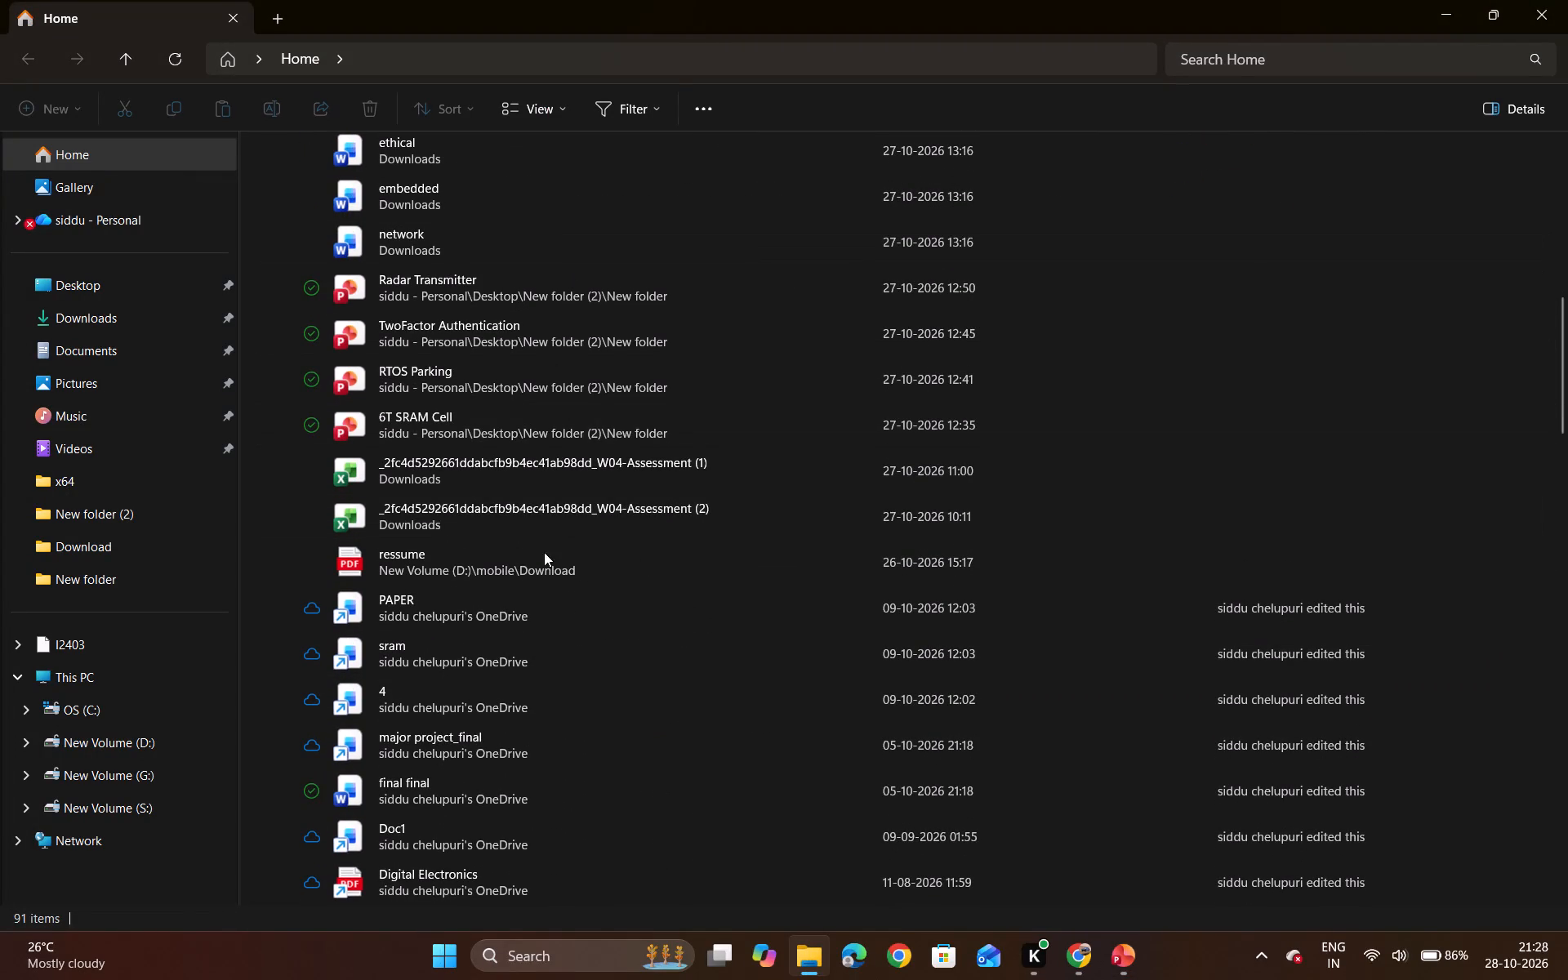
{"action": "scroll", "coordinate": [550, 448], "scroll_direction": "down", "scroll_amount": 1}
{"action": "scroll", "coordinate": [550, 429], "scroll_direction": "up", "scroll_amount": 1}
{"action": "scroll", "coordinate": [552, 431], "scroll_direction": "down", "scroll_amount": 3}
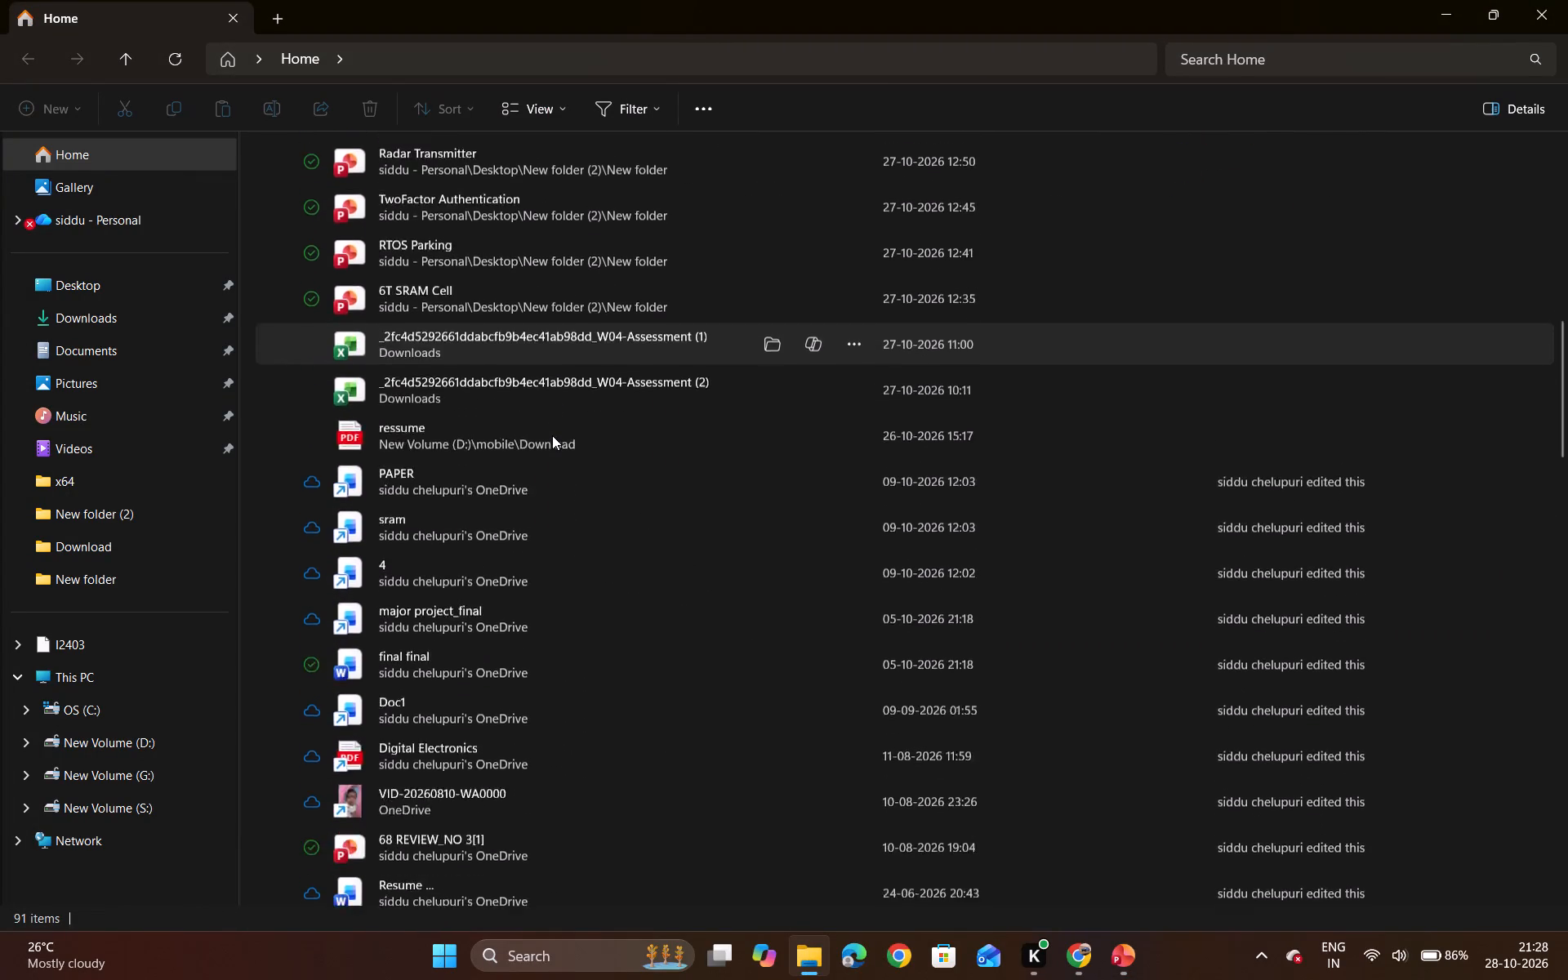
{"action": "scroll", "coordinate": [552, 435], "scroll_direction": "down", "scroll_amount": 3}
{"action": "scroll", "coordinate": [579, 272], "scroll_direction": "up", "scroll_amount": 1}
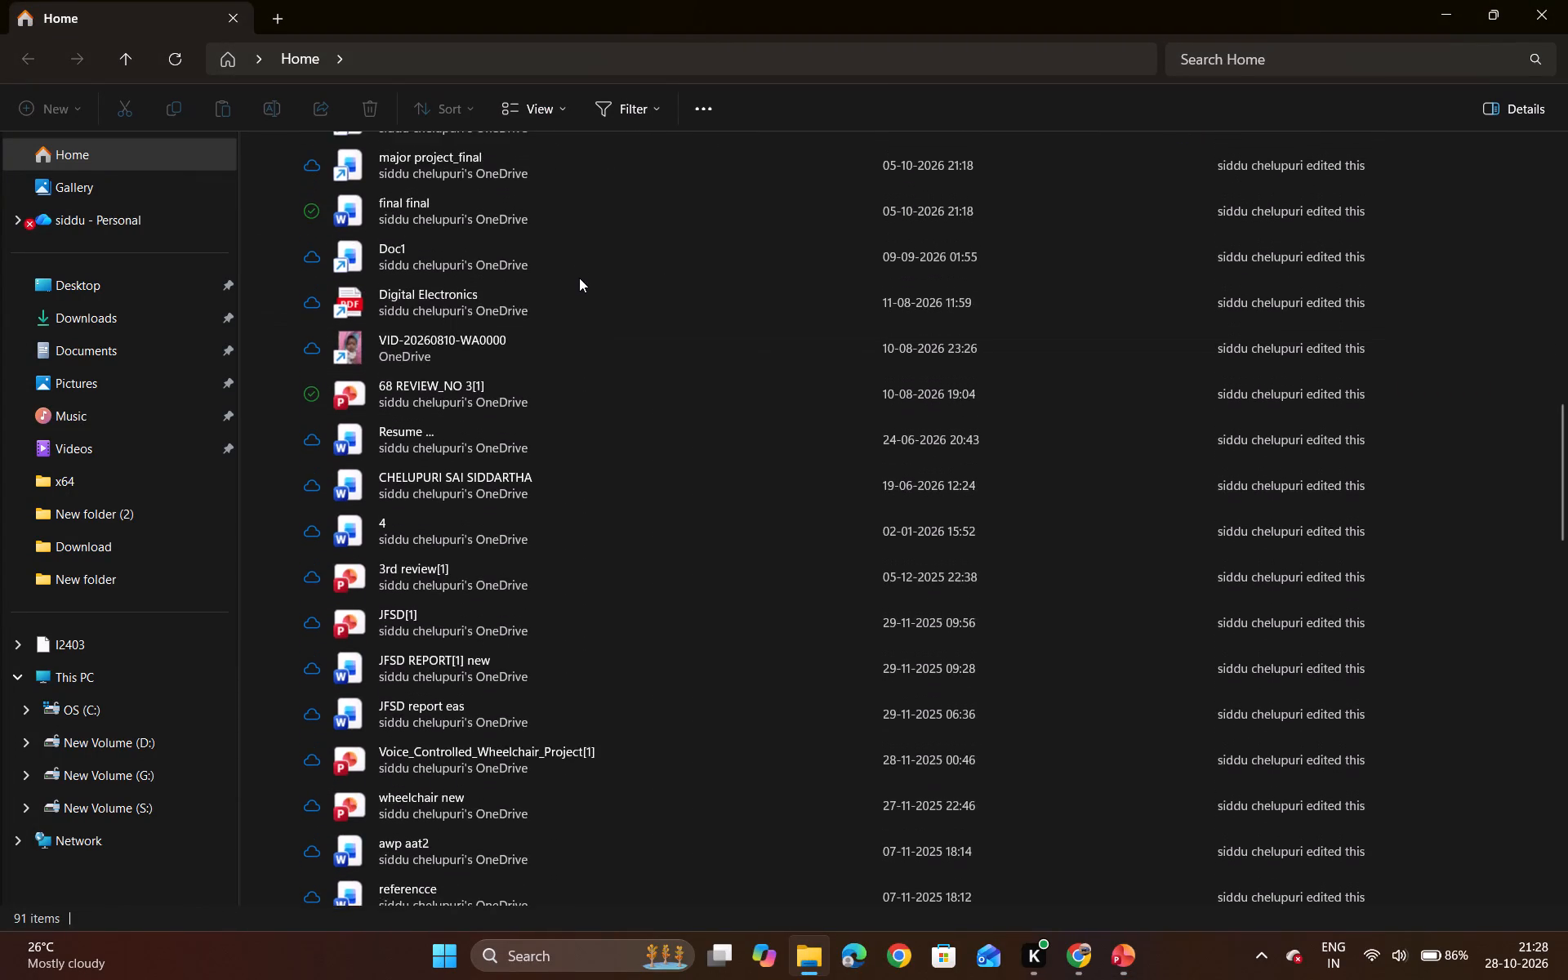
{"action": "scroll", "coordinate": [579, 283], "scroll_direction": "down", "scroll_amount": 1}
{"action": "scroll", "coordinate": [567, 498], "scroll_direction": "up", "scroll_amount": 4}
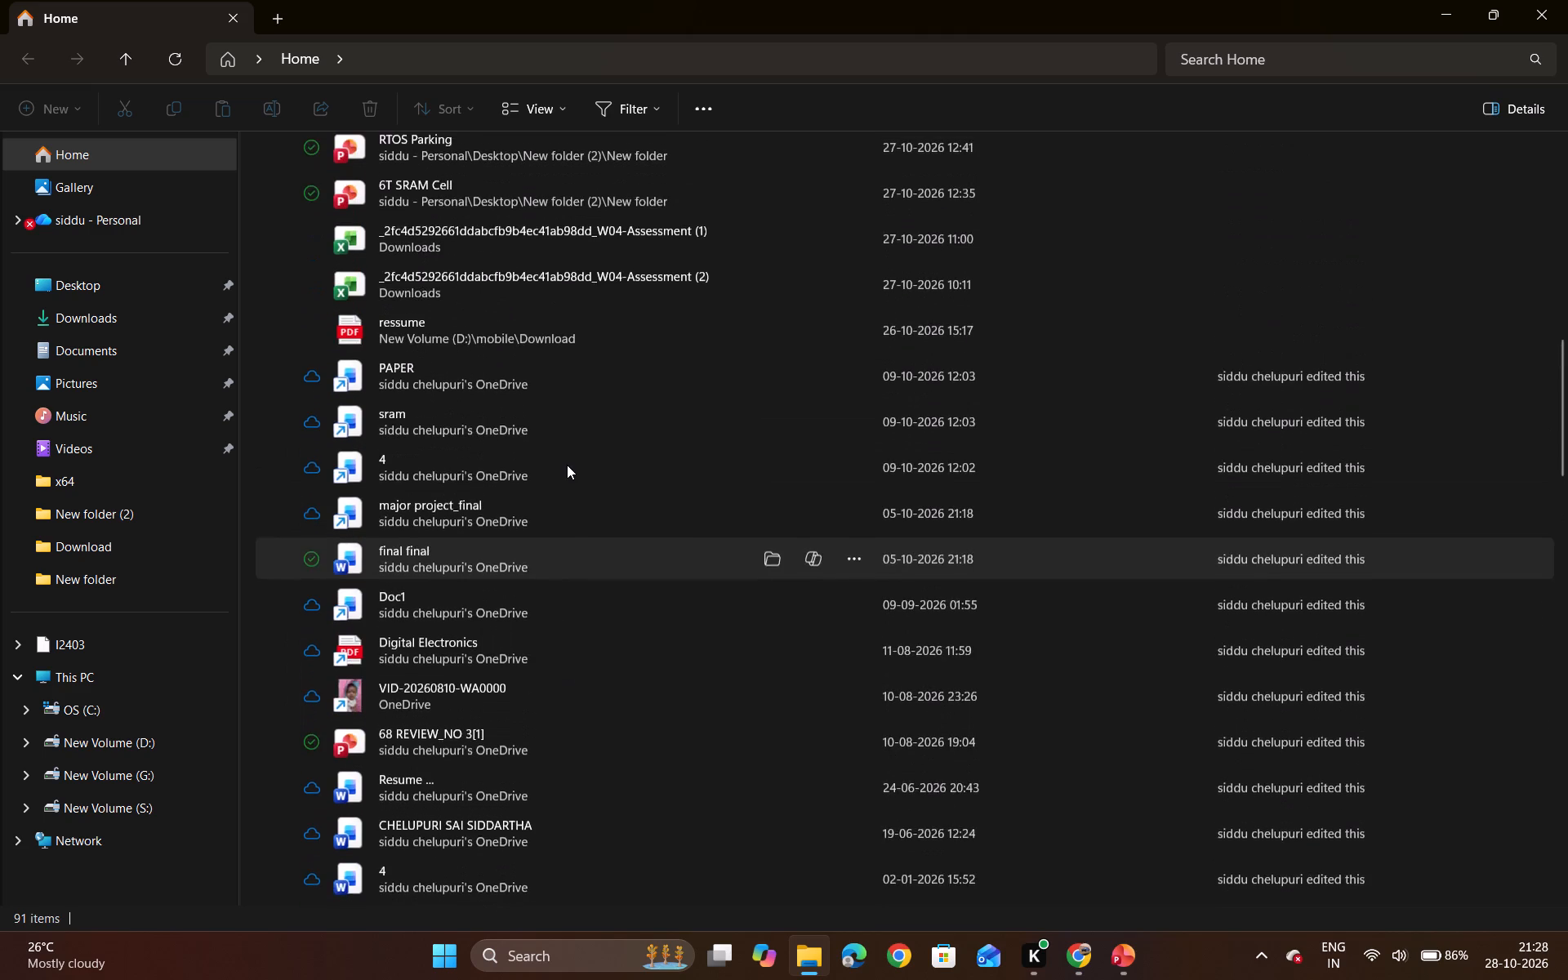
{"action": "scroll", "coordinate": [567, 463], "scroll_direction": "up", "scroll_amount": 3}
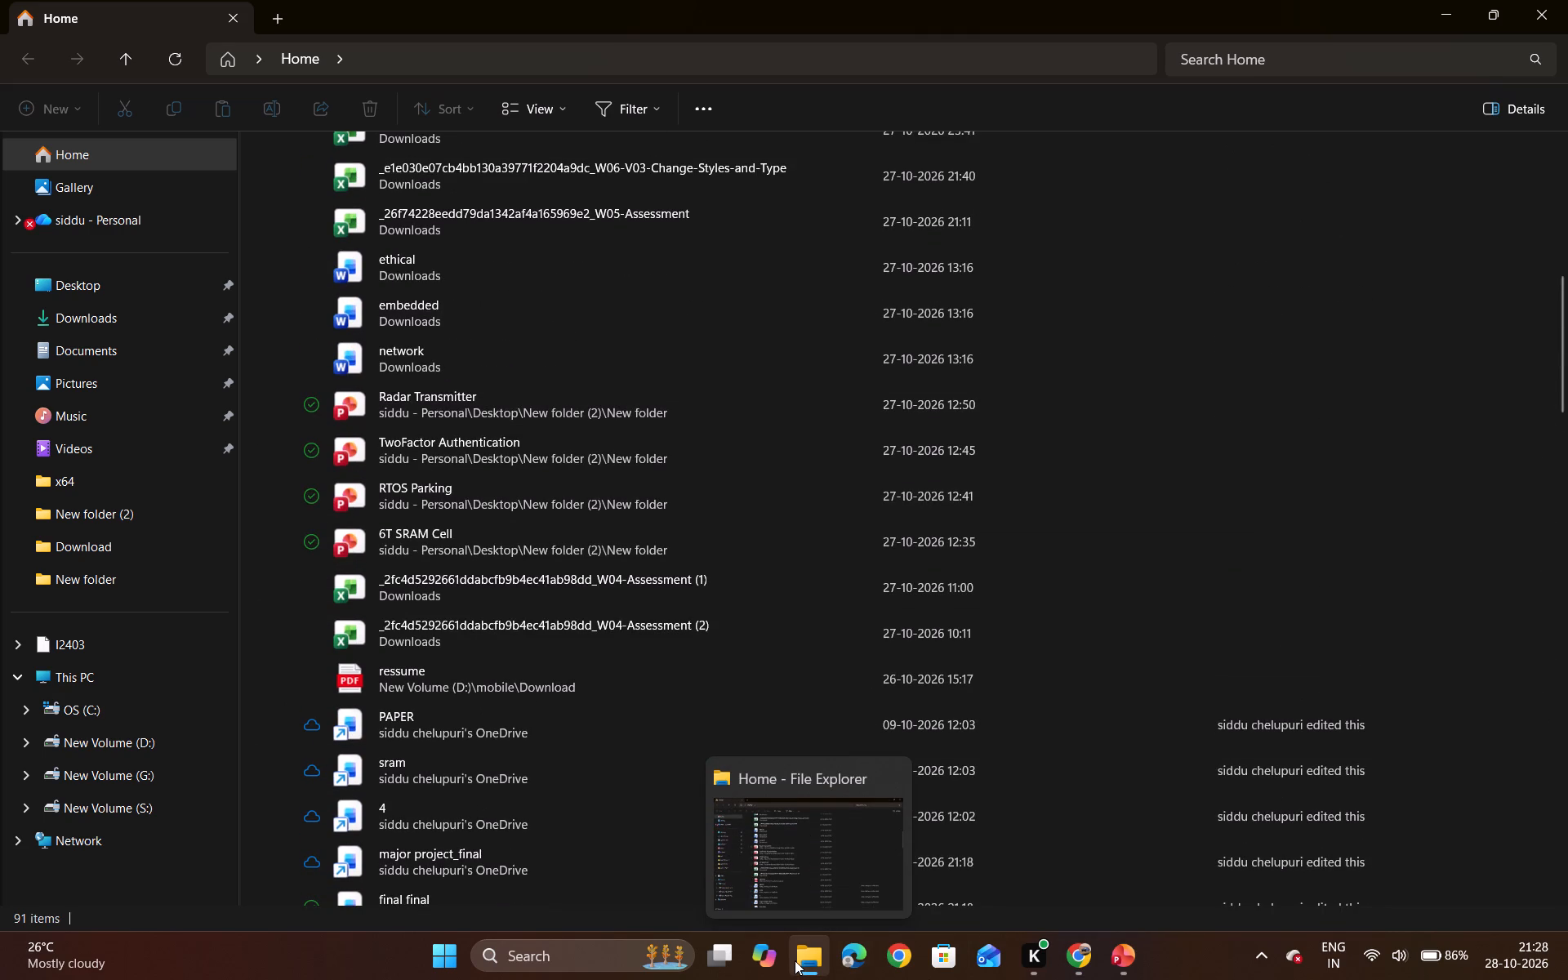
Open the Recycle Bin from the desktop and restore the Feedback Noise presentation to its original location.
{"action": "left_click", "coordinate": [1567, 978]}
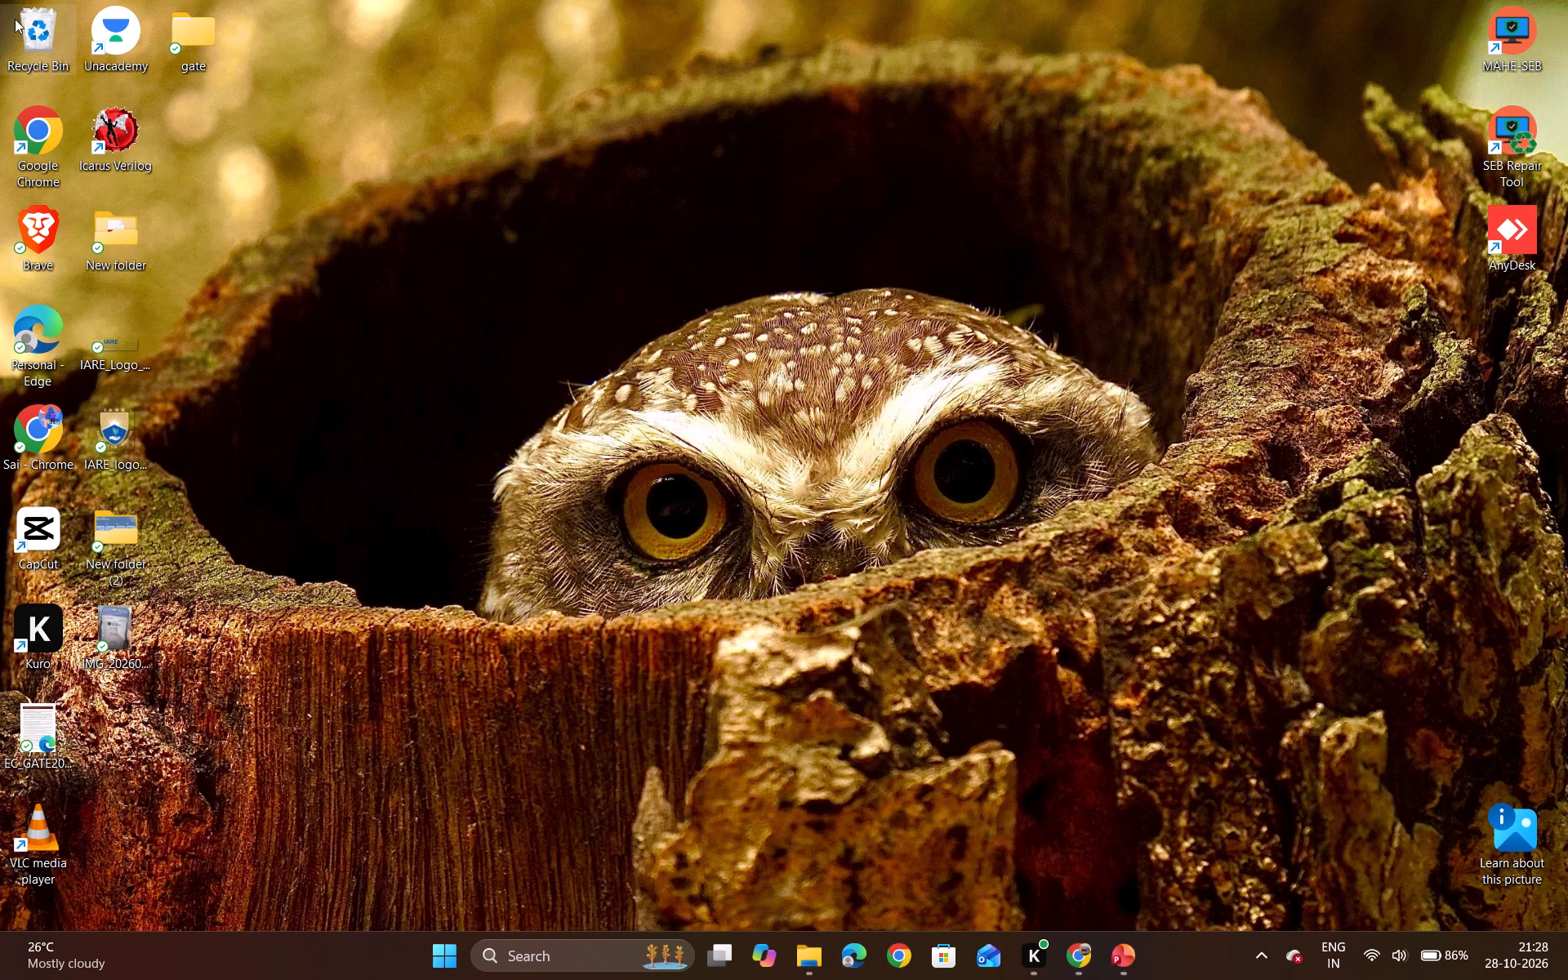
{"action": "double_click", "coordinate": [15, 19]}
{"action": "left_click", "coordinate": [447, 177]}
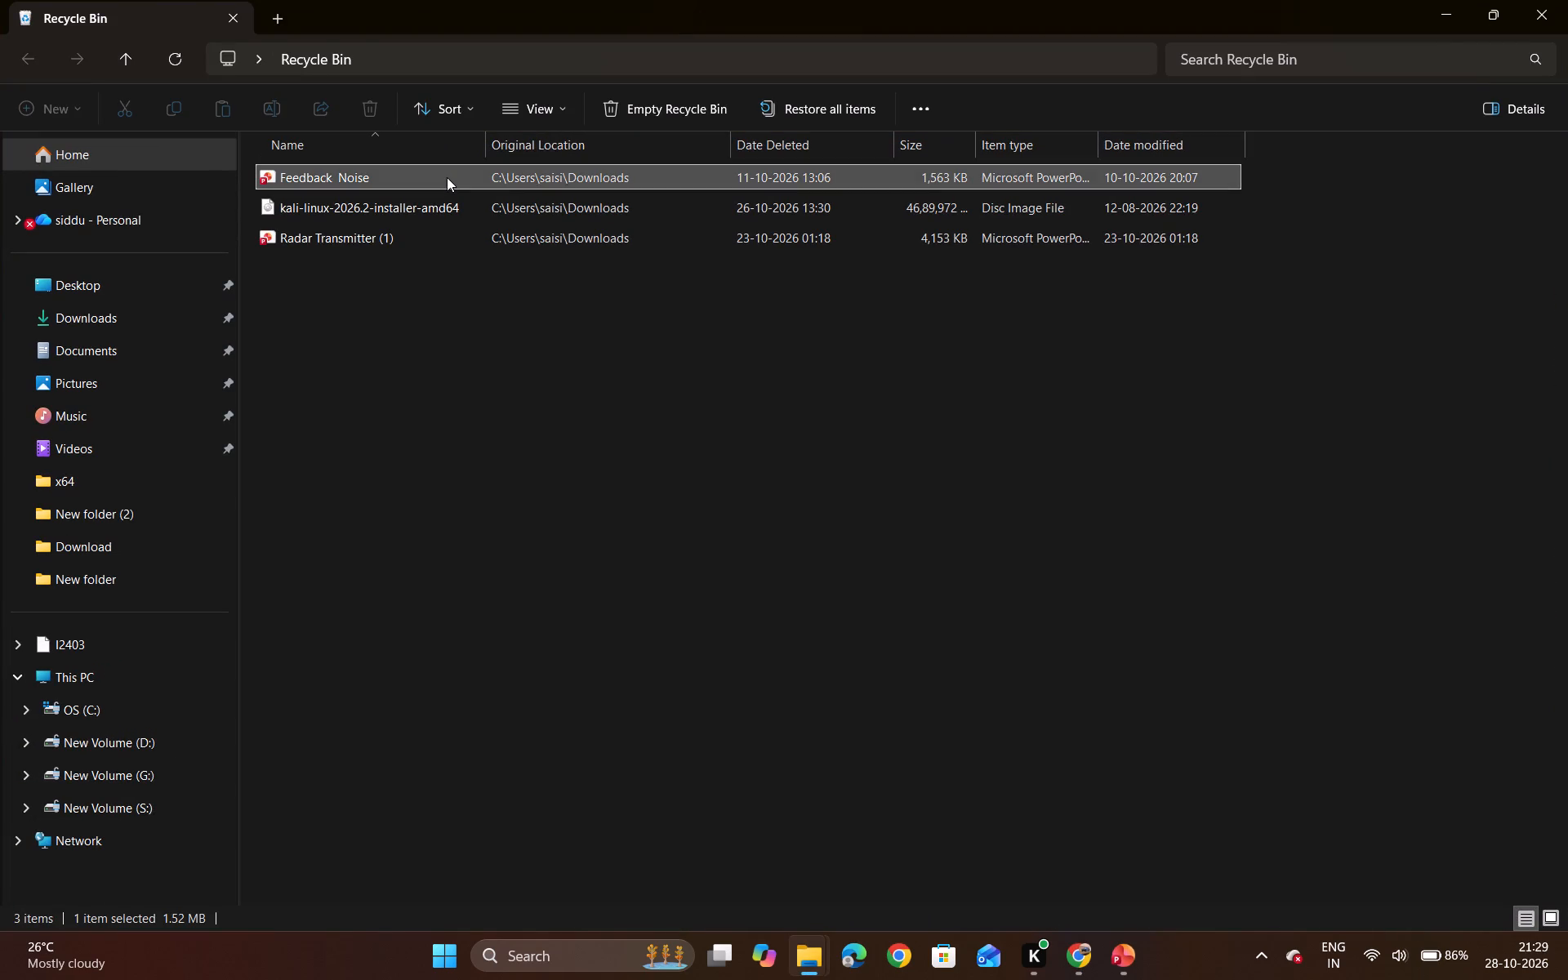
{"action": "right_click", "coordinate": [447, 177]}
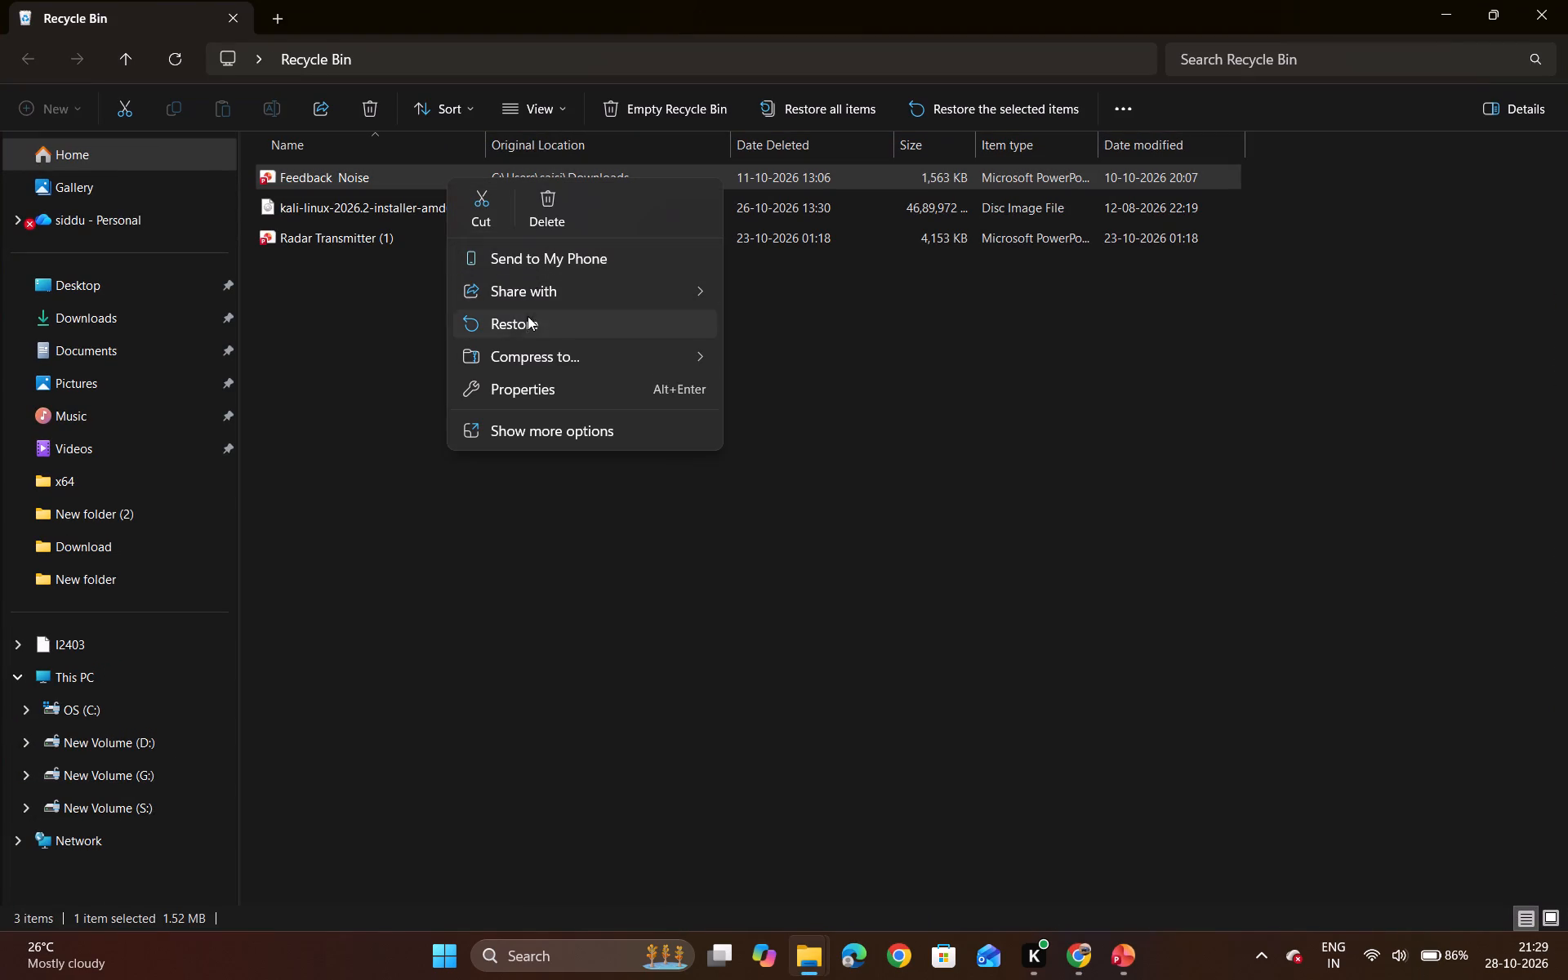
{"action": "left_click", "coordinate": [528, 319]}
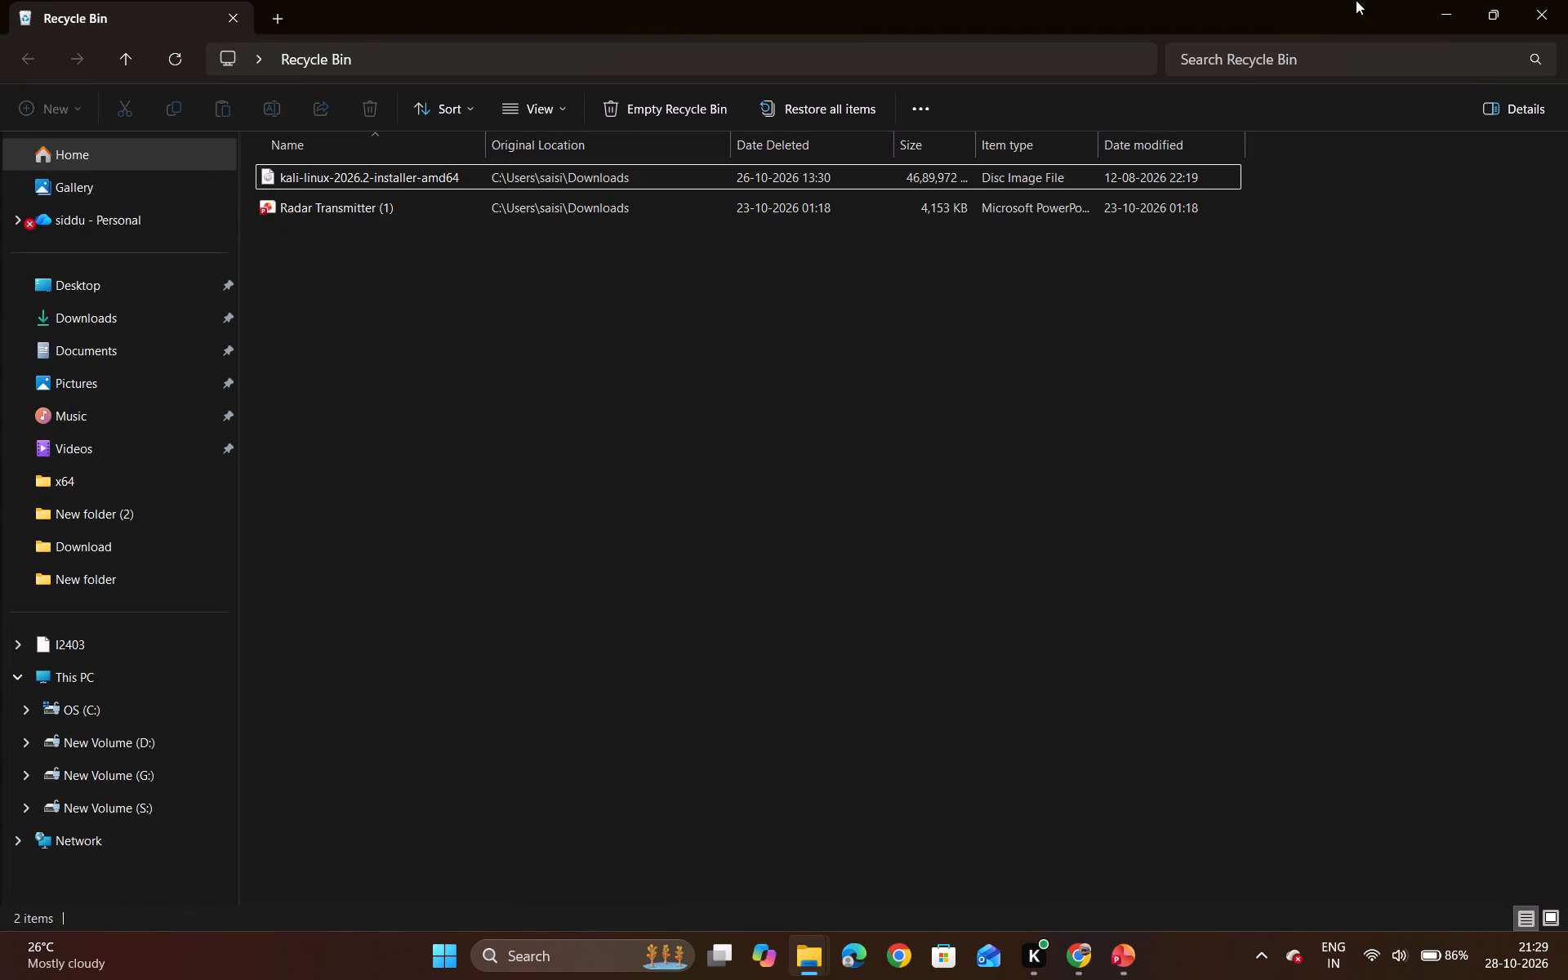
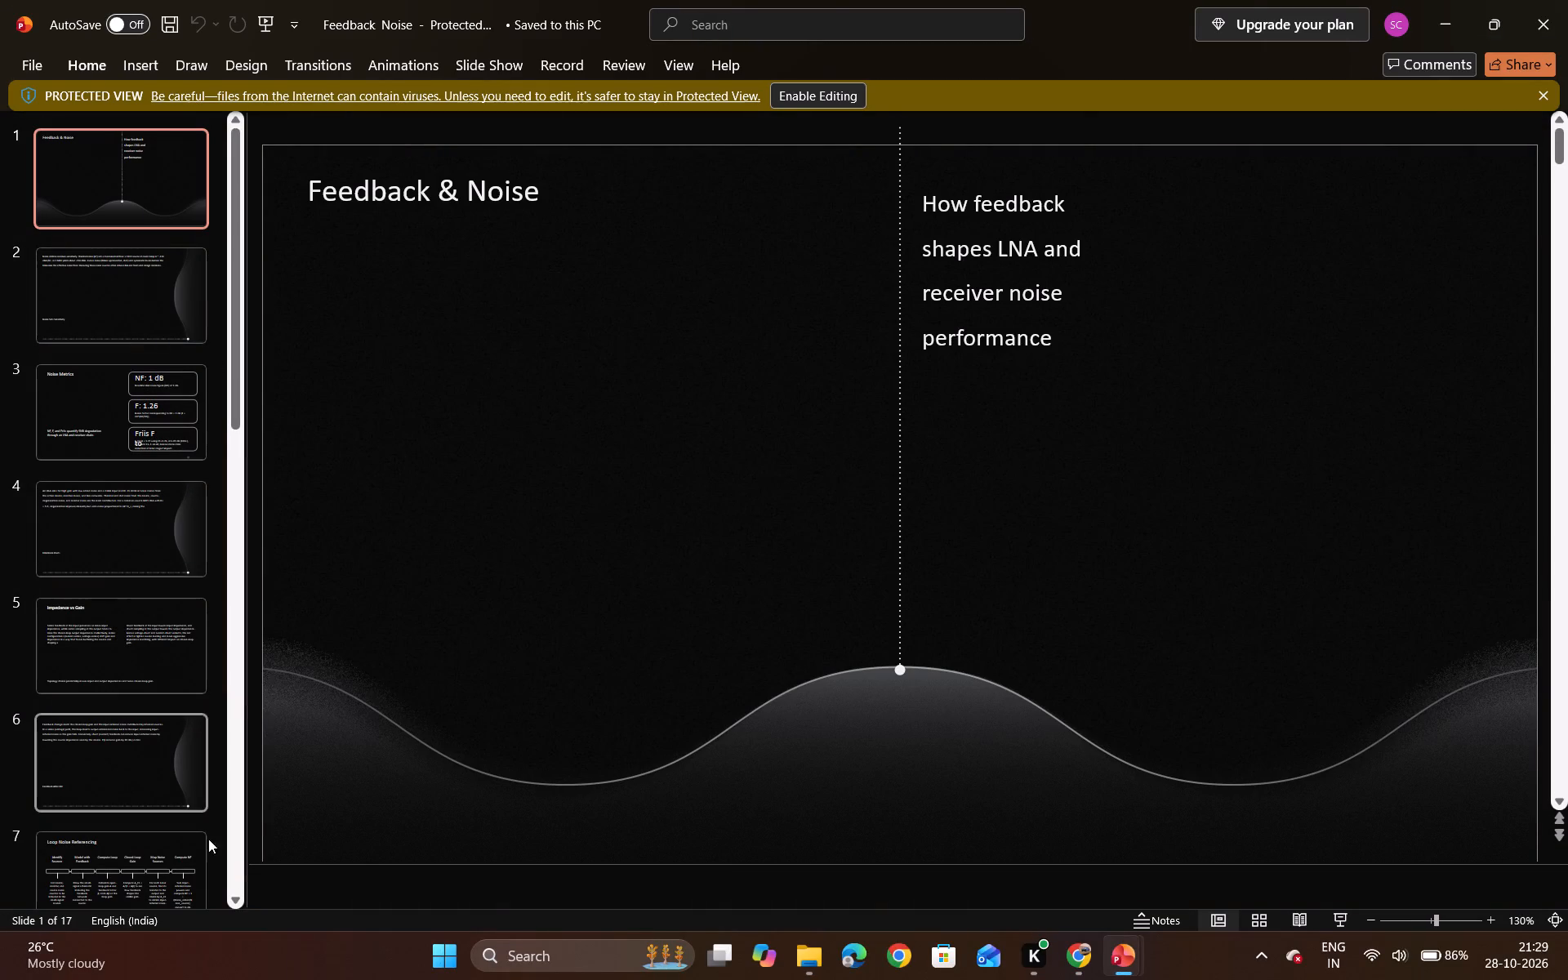
Close the Feedback Noise presentation and look through File Explorer's recent files list for other presentations.
{"action": "left_click", "coordinate": [1567, 0]}
{"action": "scroll", "coordinate": [557, 581], "scroll_direction": "down", "scroll_amount": 1}
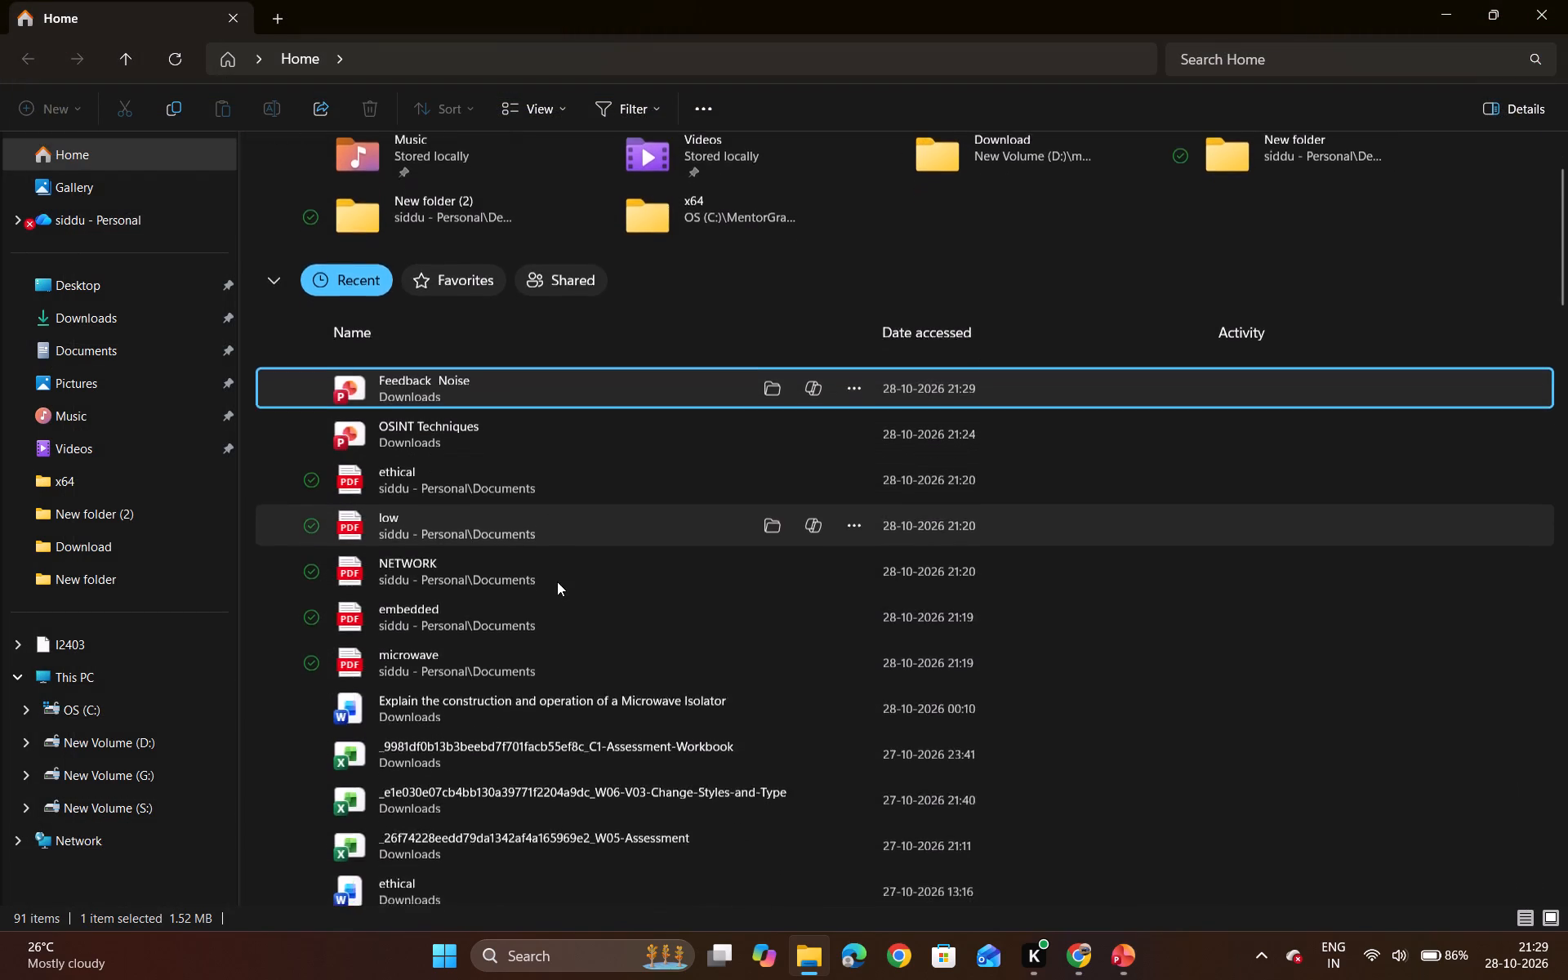
{"action": "scroll", "coordinate": [557, 581], "scroll_direction": "down", "scroll_amount": 4}
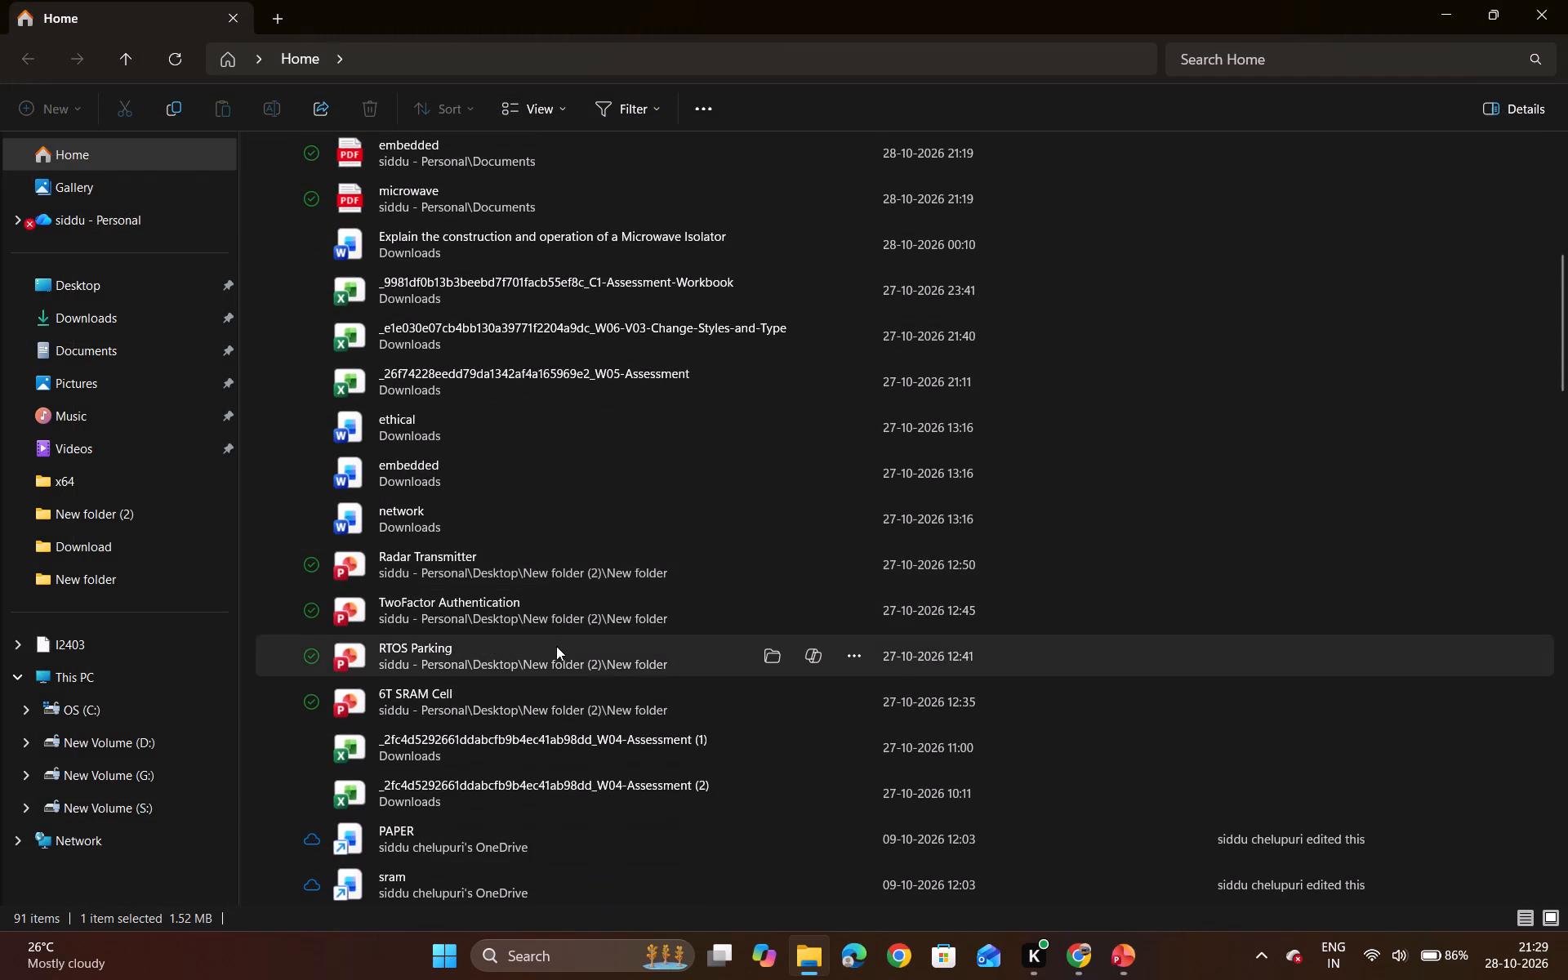
{"action": "scroll", "coordinate": [556, 648], "scroll_direction": "down", "scroll_amount": 4}
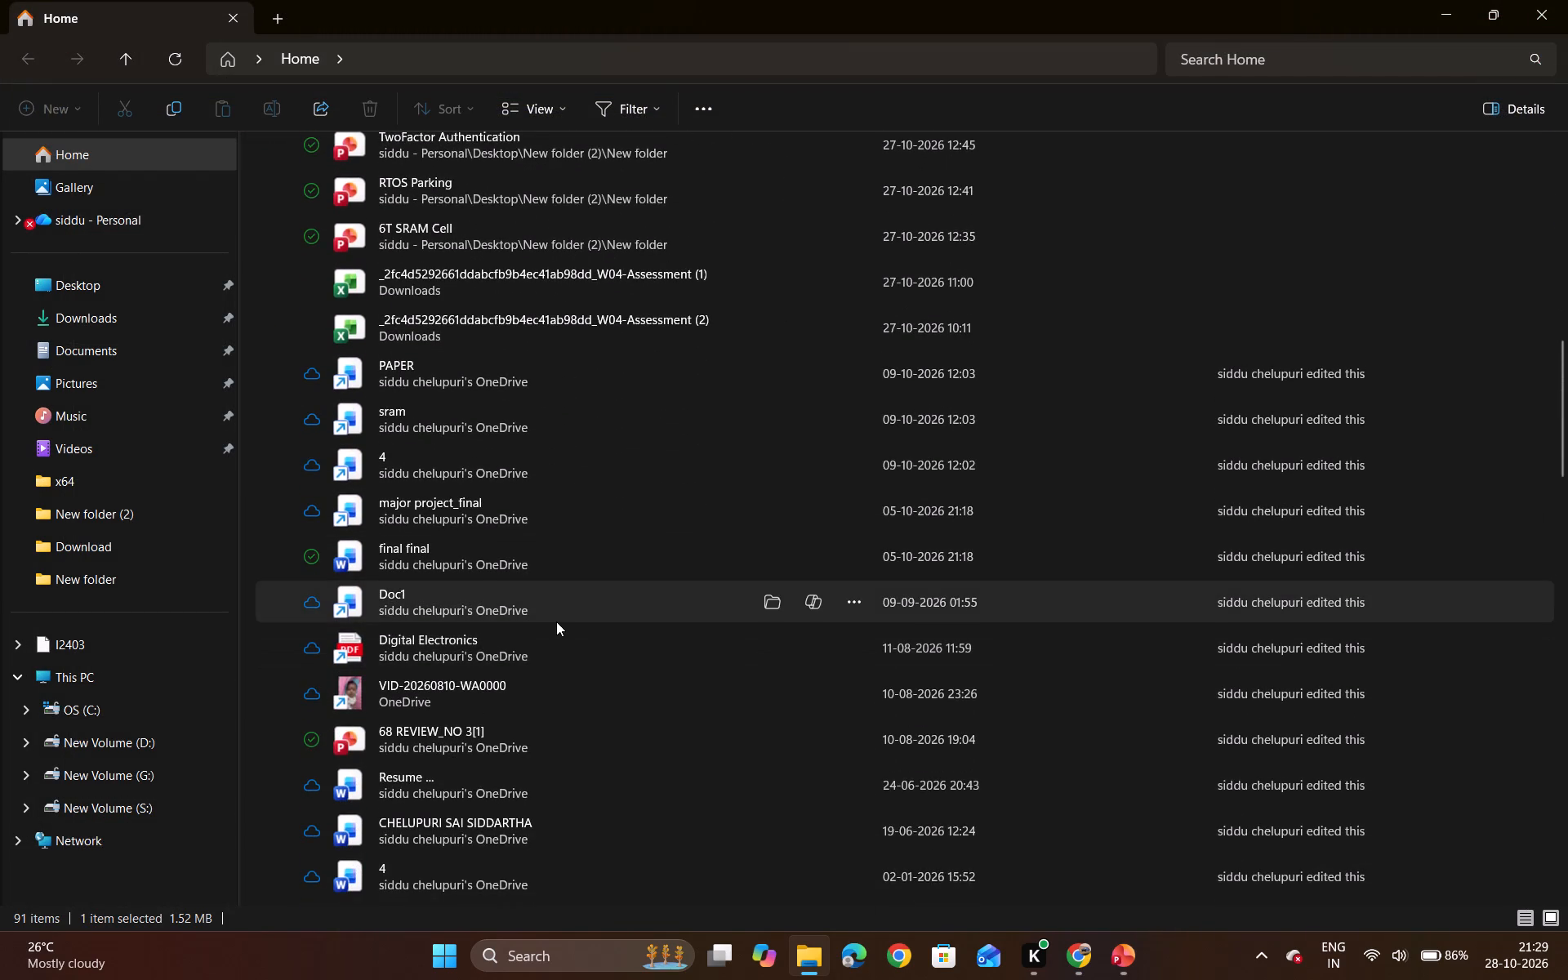
{"action": "scroll", "coordinate": [556, 621], "scroll_direction": "down", "scroll_amount": 5}
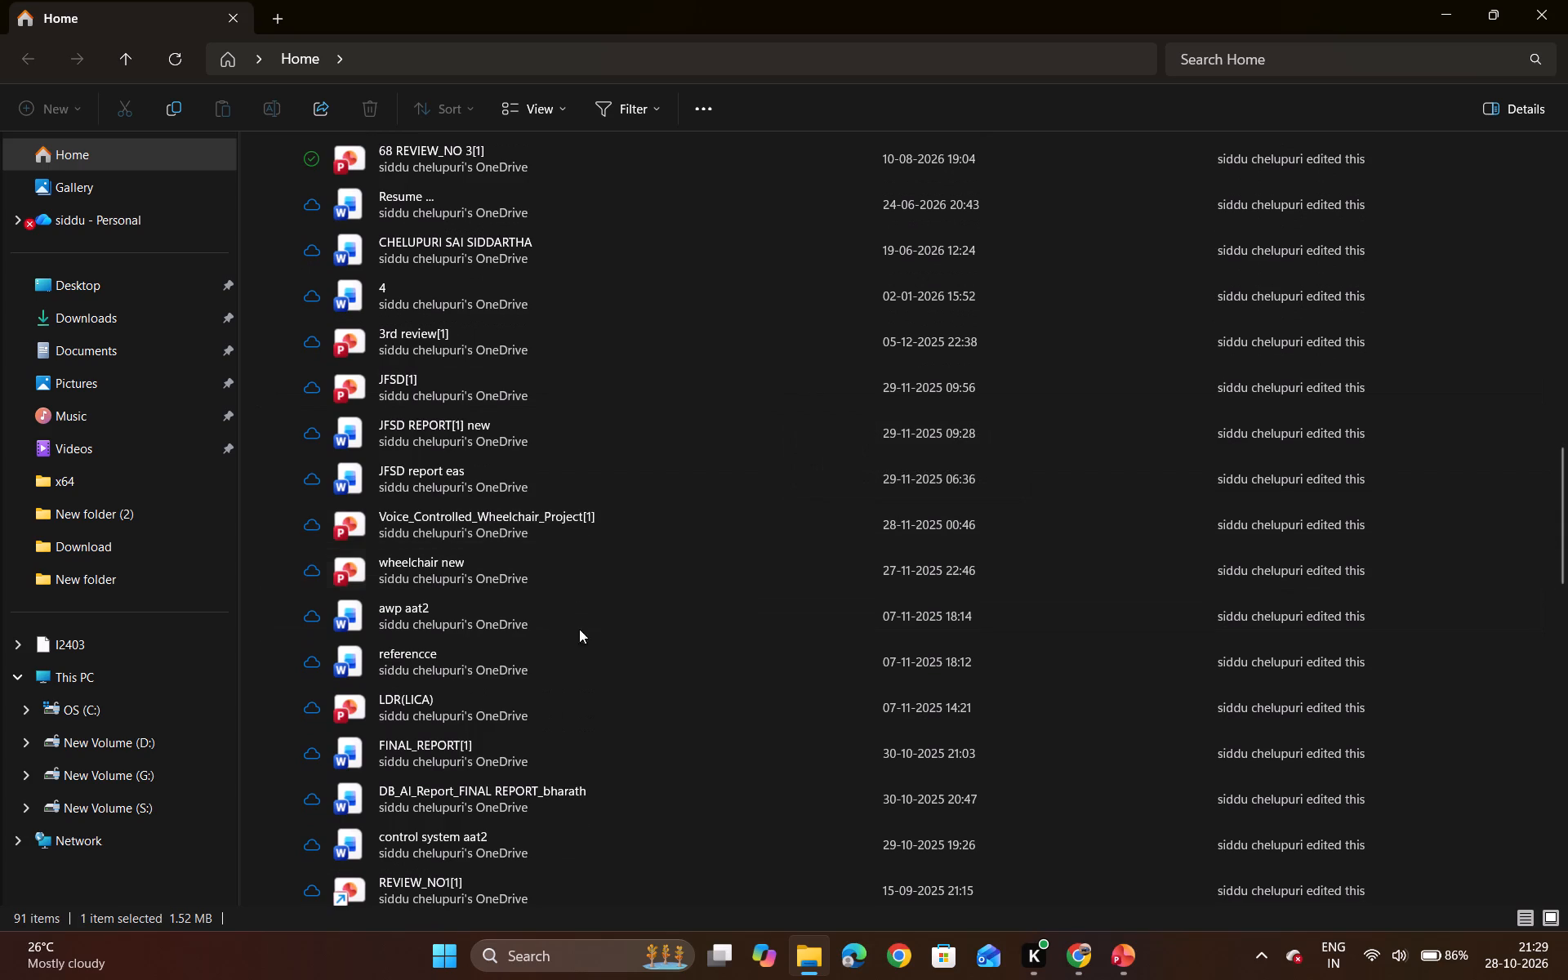
{"action": "scroll", "coordinate": [582, 696], "scroll_direction": "down", "scroll_amount": 3}
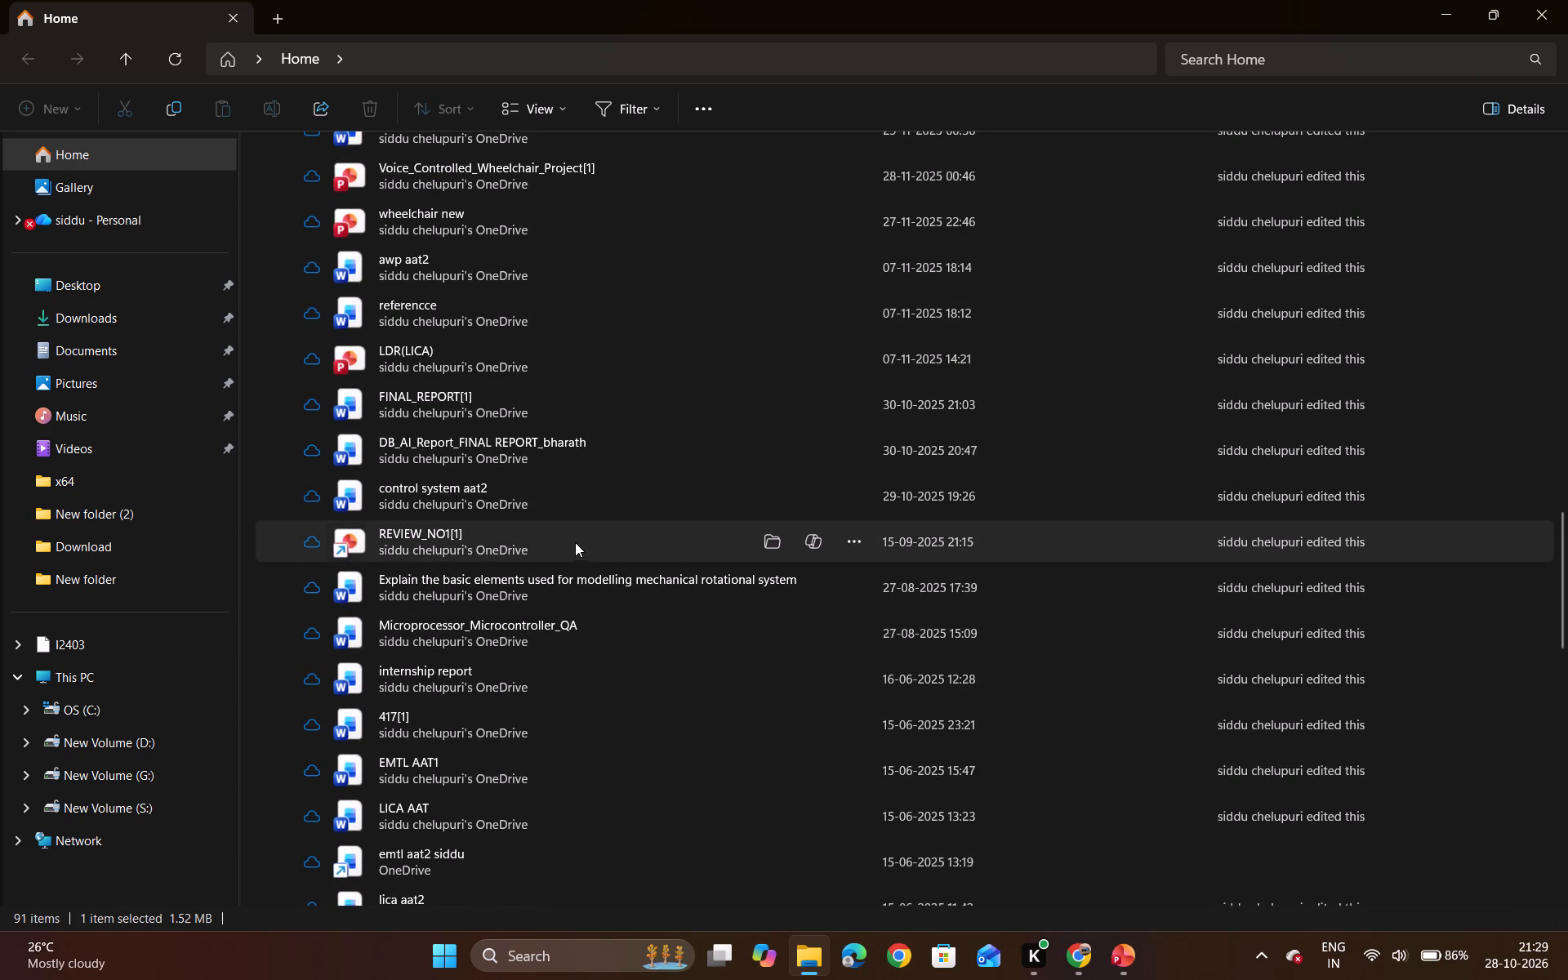
{"action": "scroll", "coordinate": [468, 688], "scroll_direction": "down", "scroll_amount": 3}
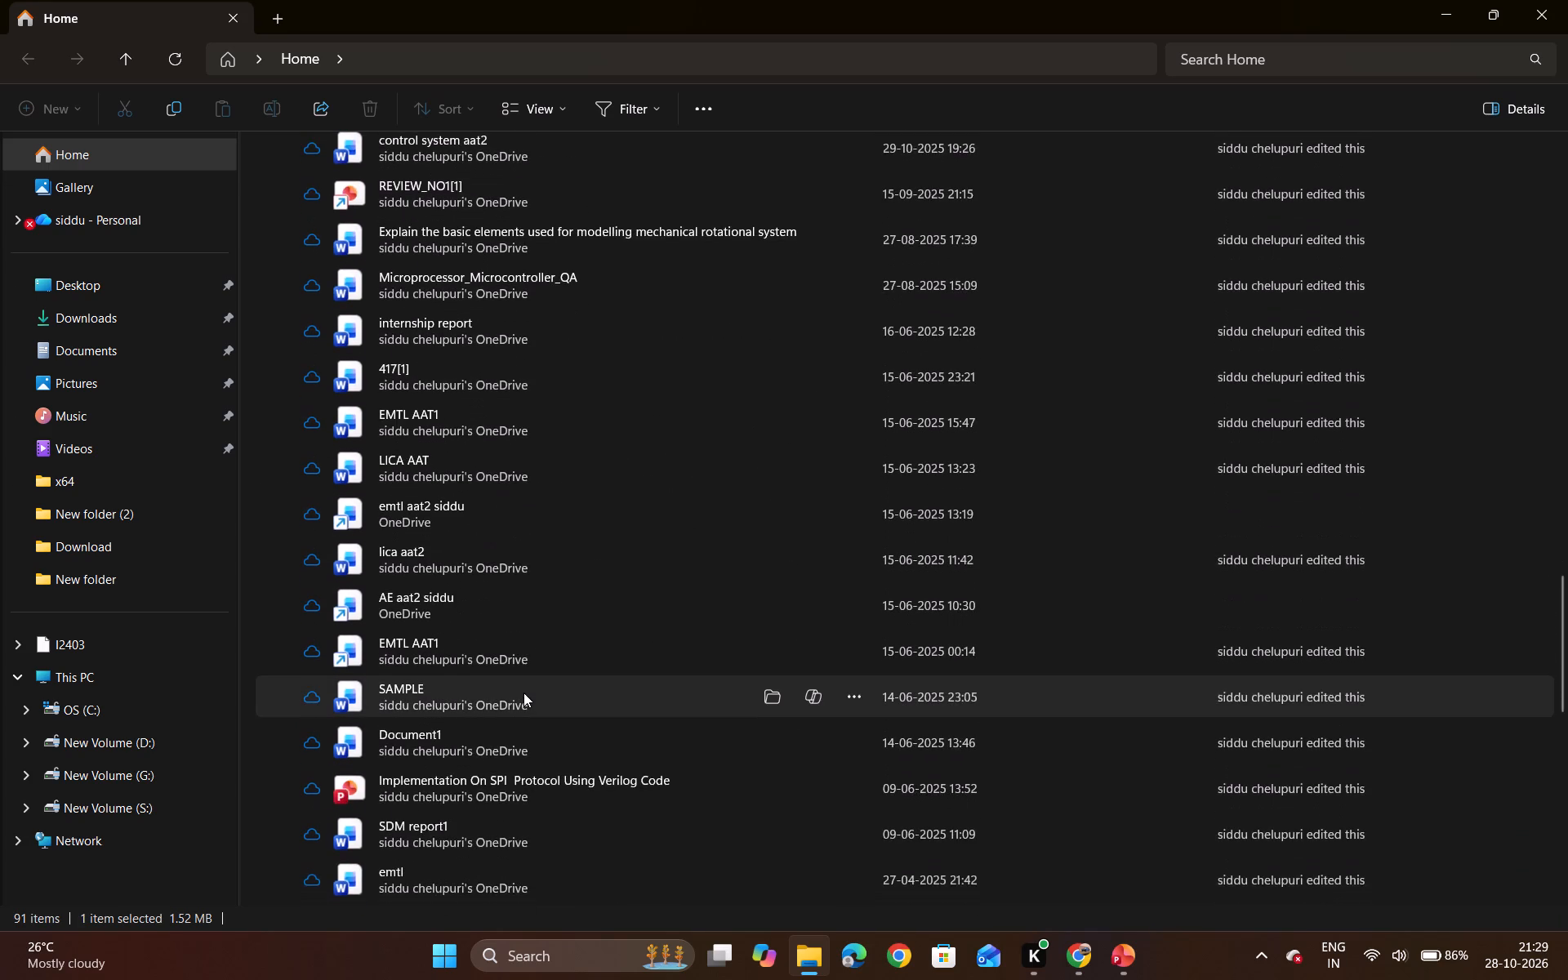
{"action": "scroll", "coordinate": [523, 693], "scroll_direction": "down", "scroll_amount": 1}
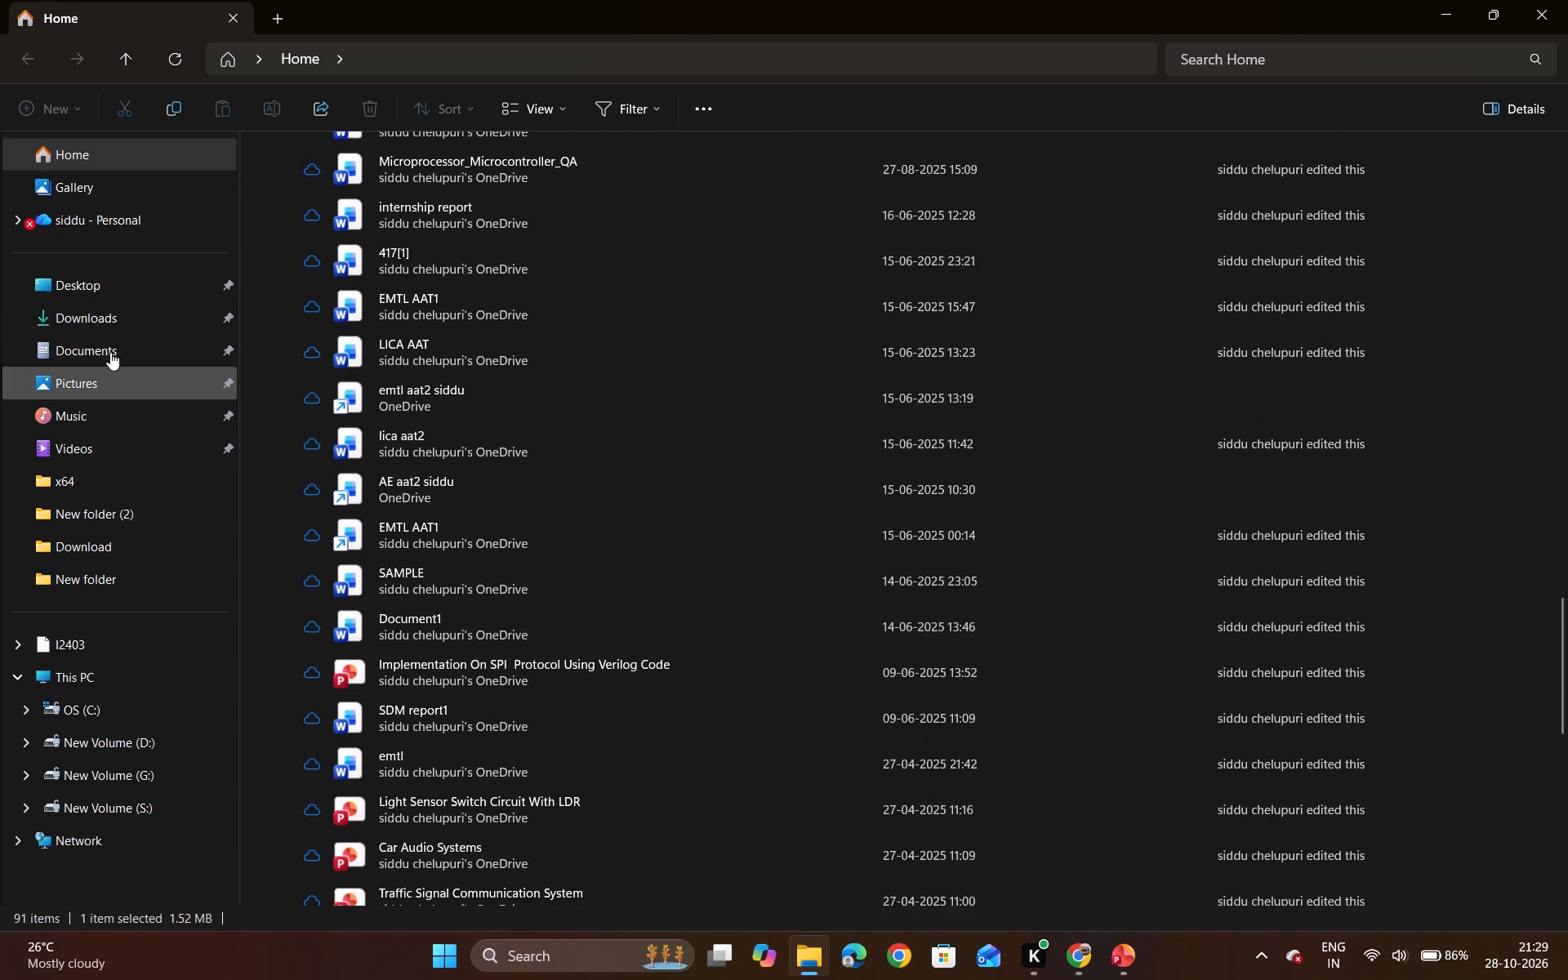
Open the Downloads folder and look through its files for the needed presentation.
{"action": "left_click", "coordinate": [119, 306]}
{"action": "scroll", "coordinate": [595, 463], "scroll_direction": "down", "scroll_amount": 4}
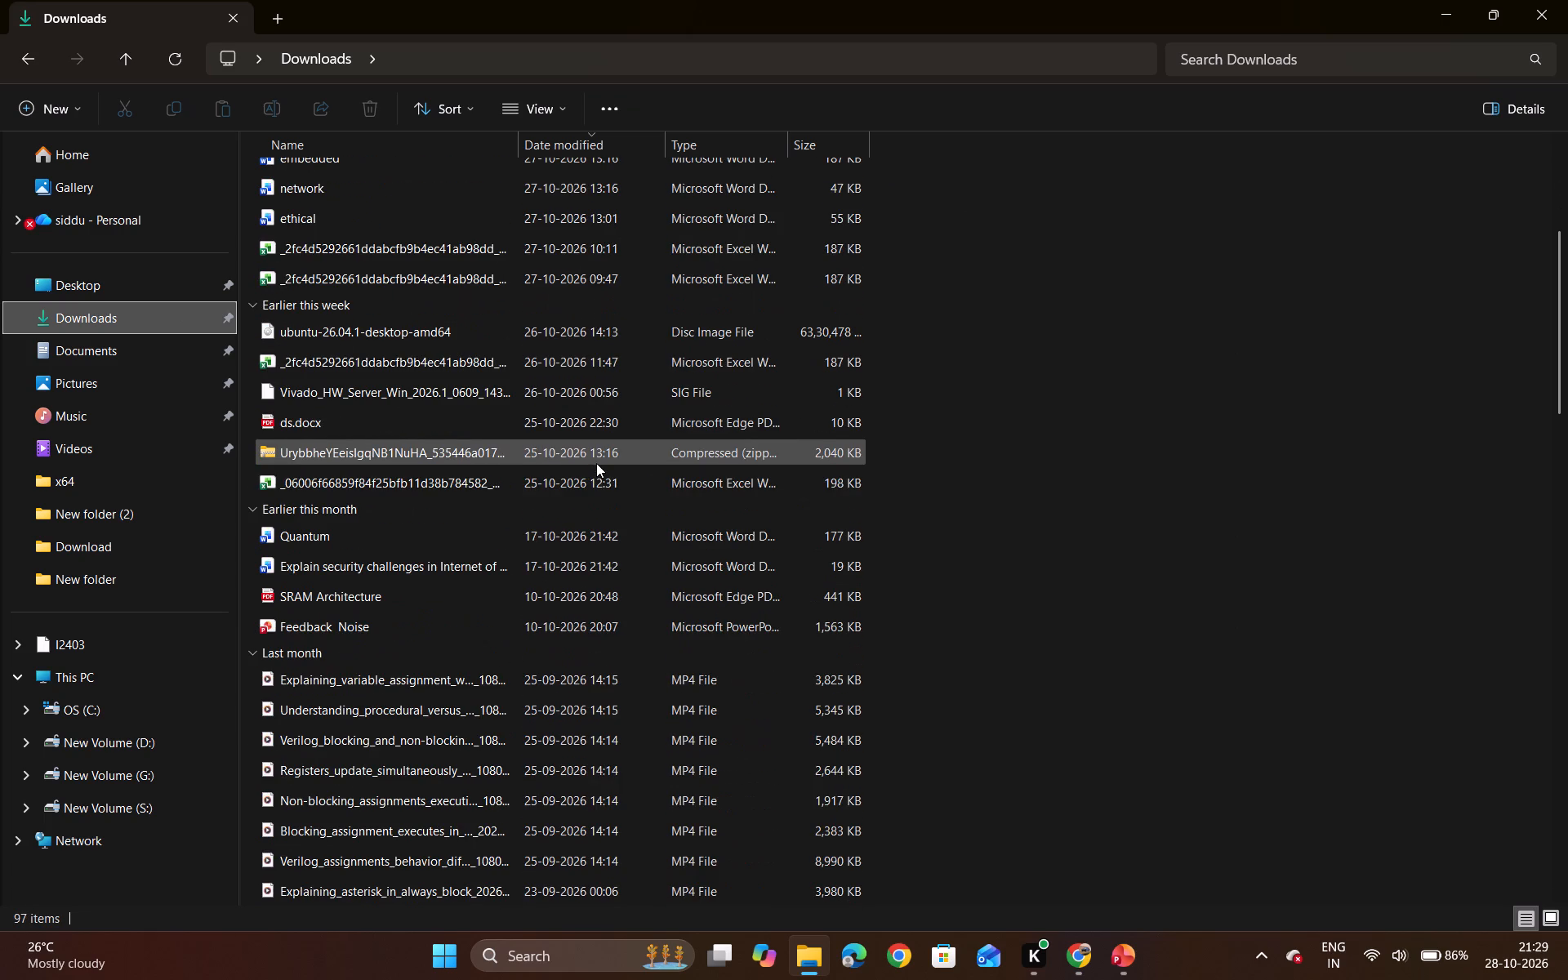
{"action": "scroll", "coordinate": [568, 423], "scroll_direction": "up", "scroll_amount": 1}
{"action": "scroll", "coordinate": [560, 380], "scroll_direction": "down", "scroll_amount": 3}
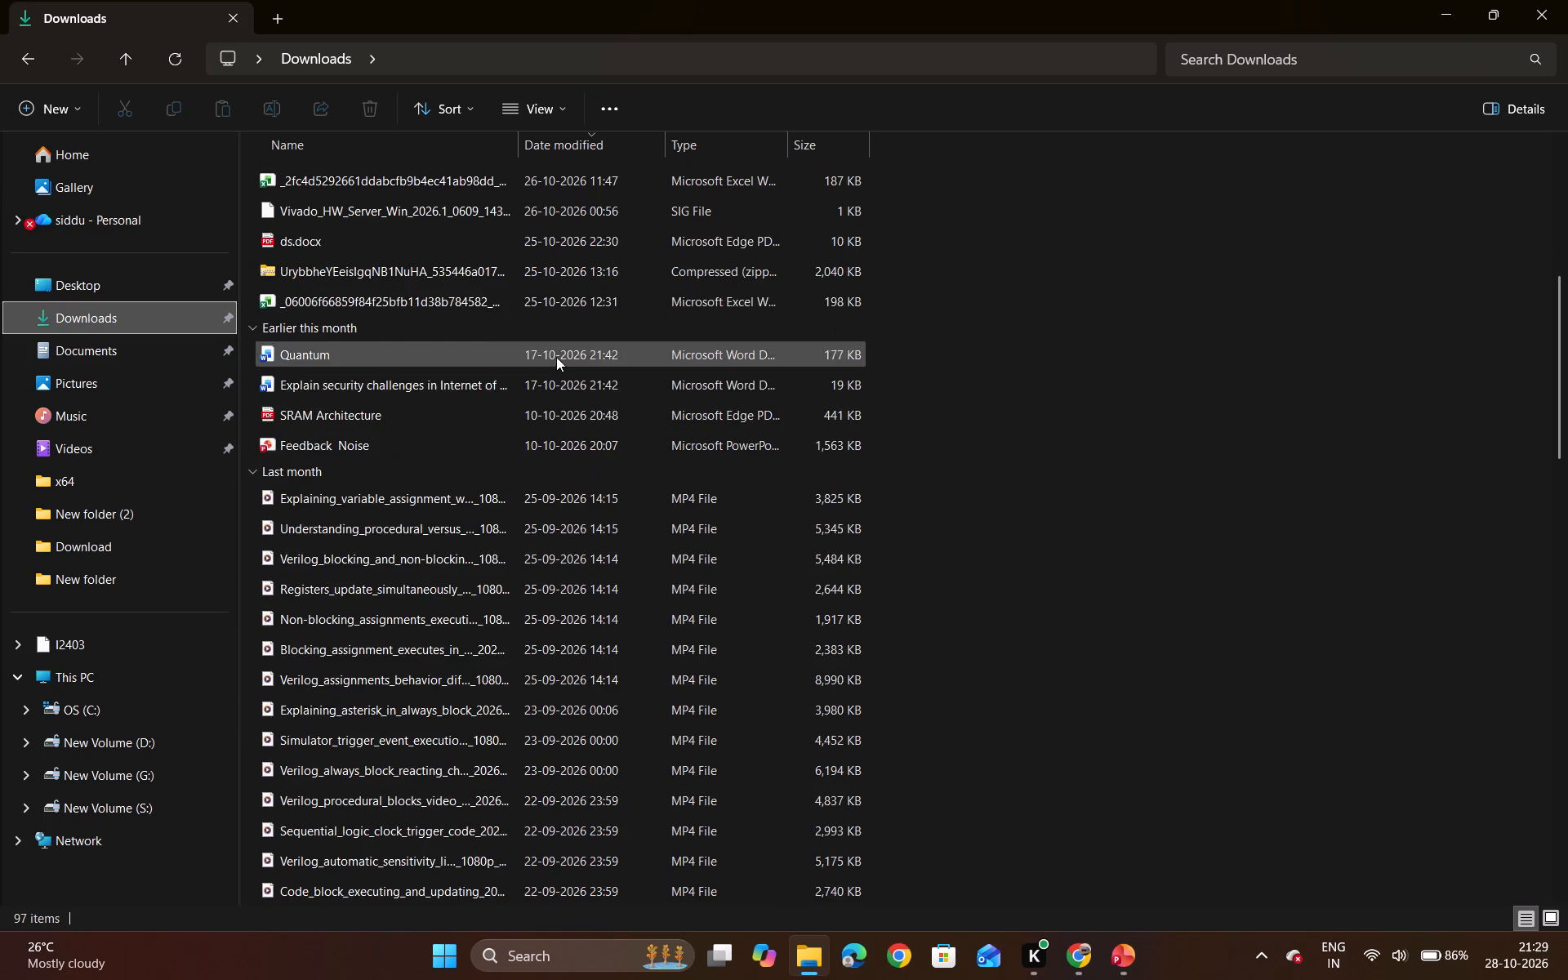
{"action": "scroll", "coordinate": [556, 361], "scroll_direction": "down", "scroll_amount": 9}
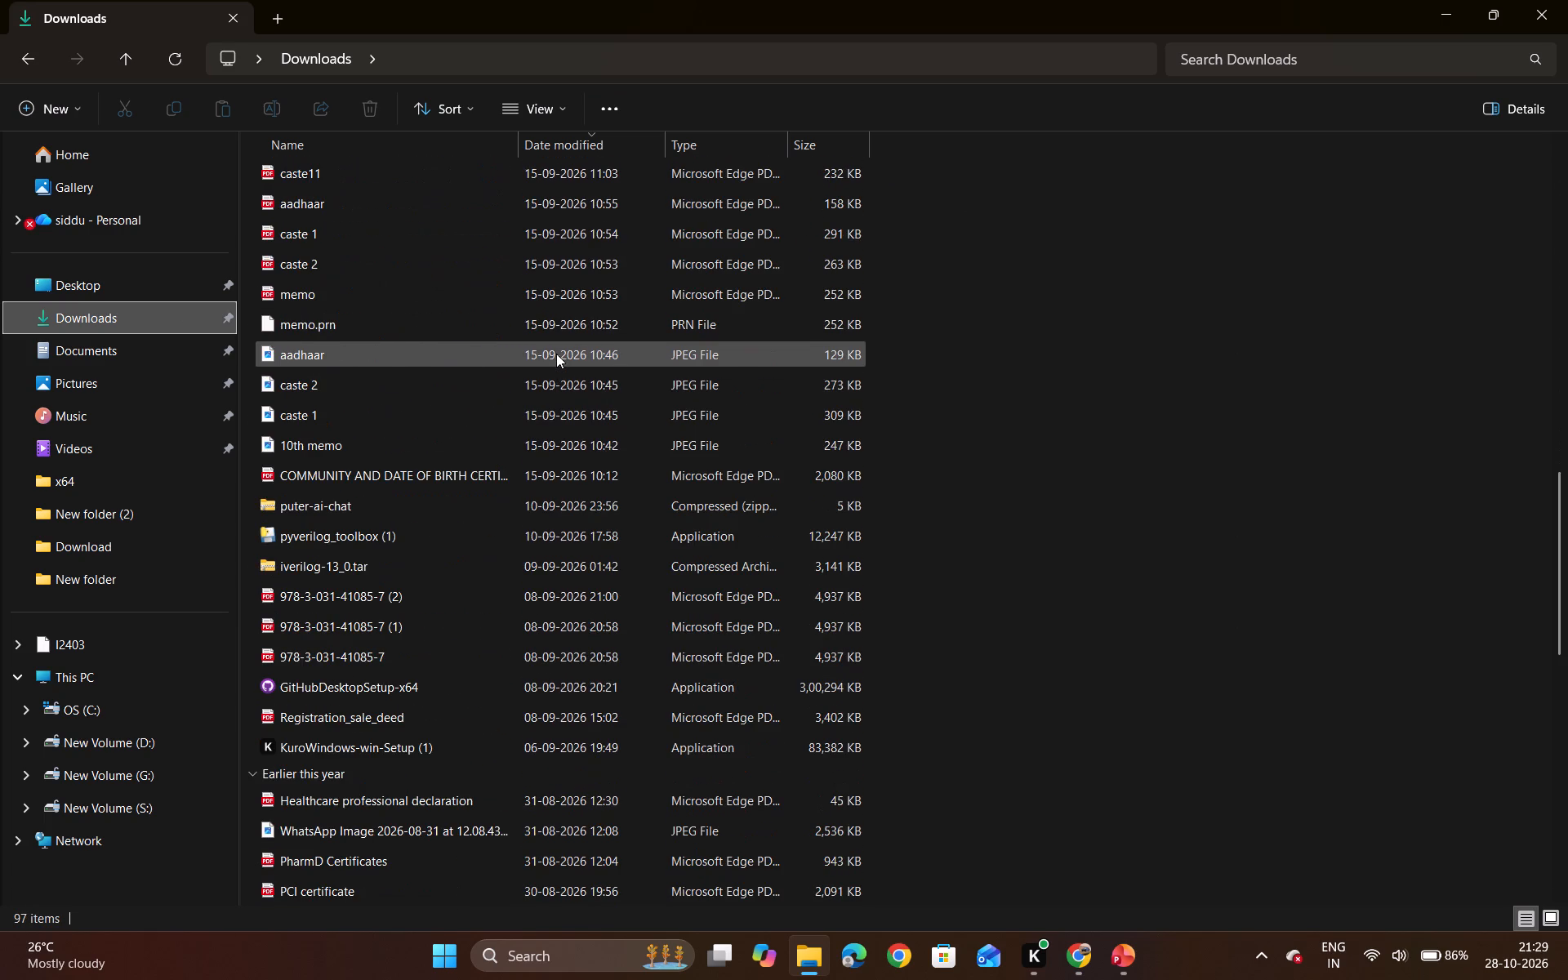
{"action": "scroll", "coordinate": [556, 354], "scroll_direction": "up", "scroll_amount": 6}
{"action": "scroll", "coordinate": [556, 354], "scroll_direction": "down", "scroll_amount": 1}
{"action": "scroll", "coordinate": [556, 354], "scroll_direction": "up", "scroll_amount": 4}
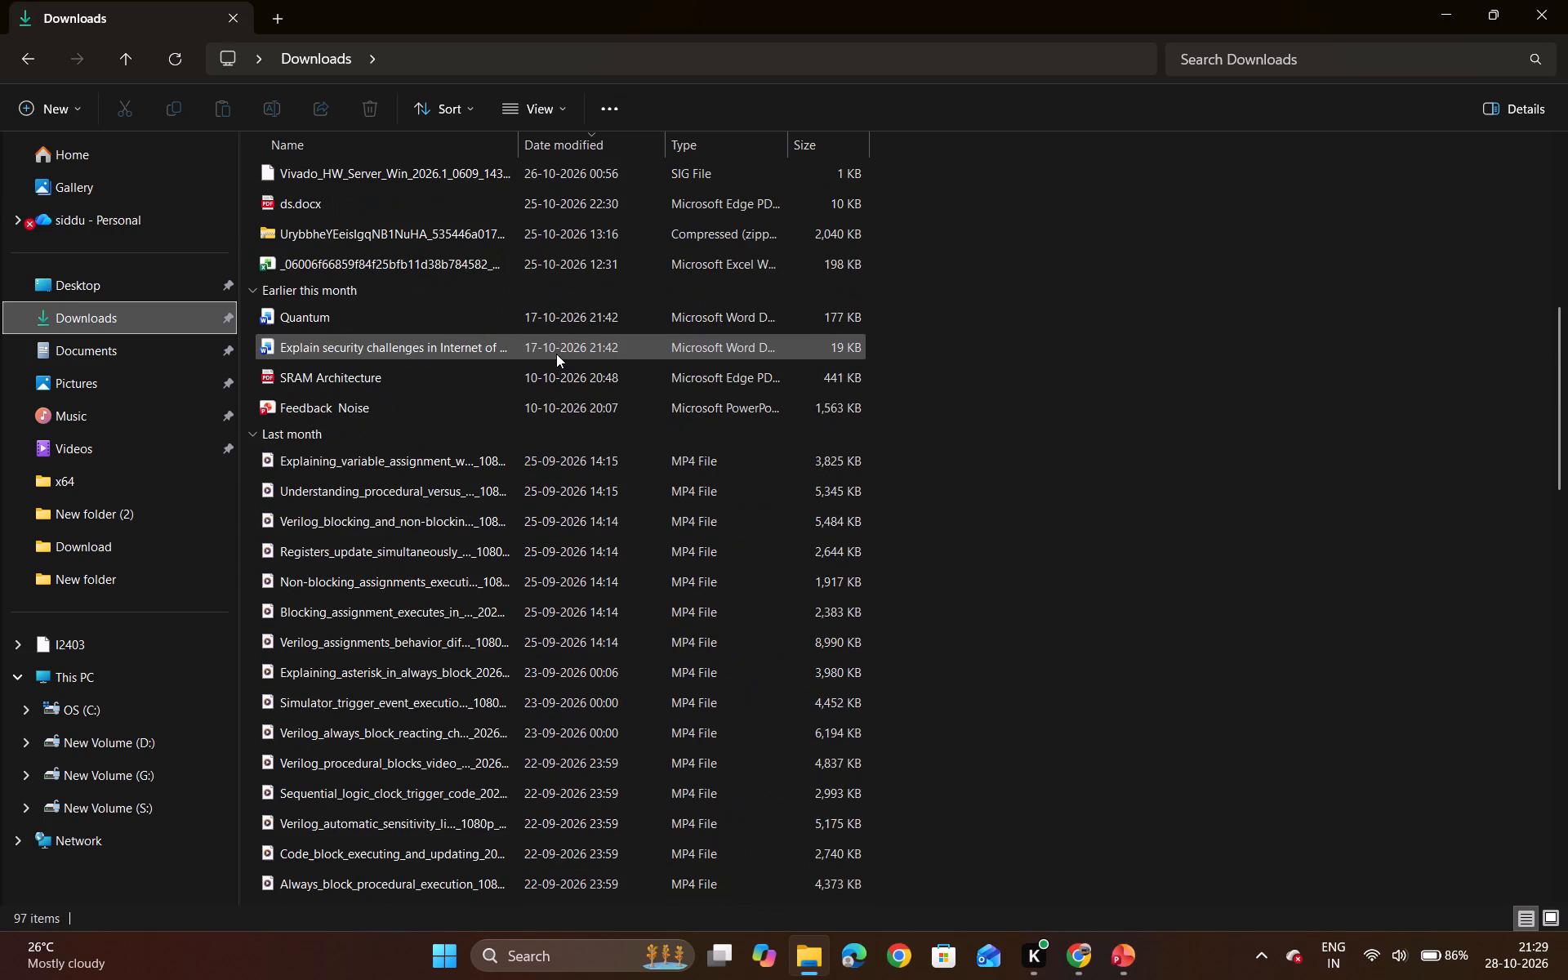
Open the Feedback Noise presentation from Downloads to check it, close it, and look over the newer downloads.
{"action": "double_click", "coordinate": [565, 411]}
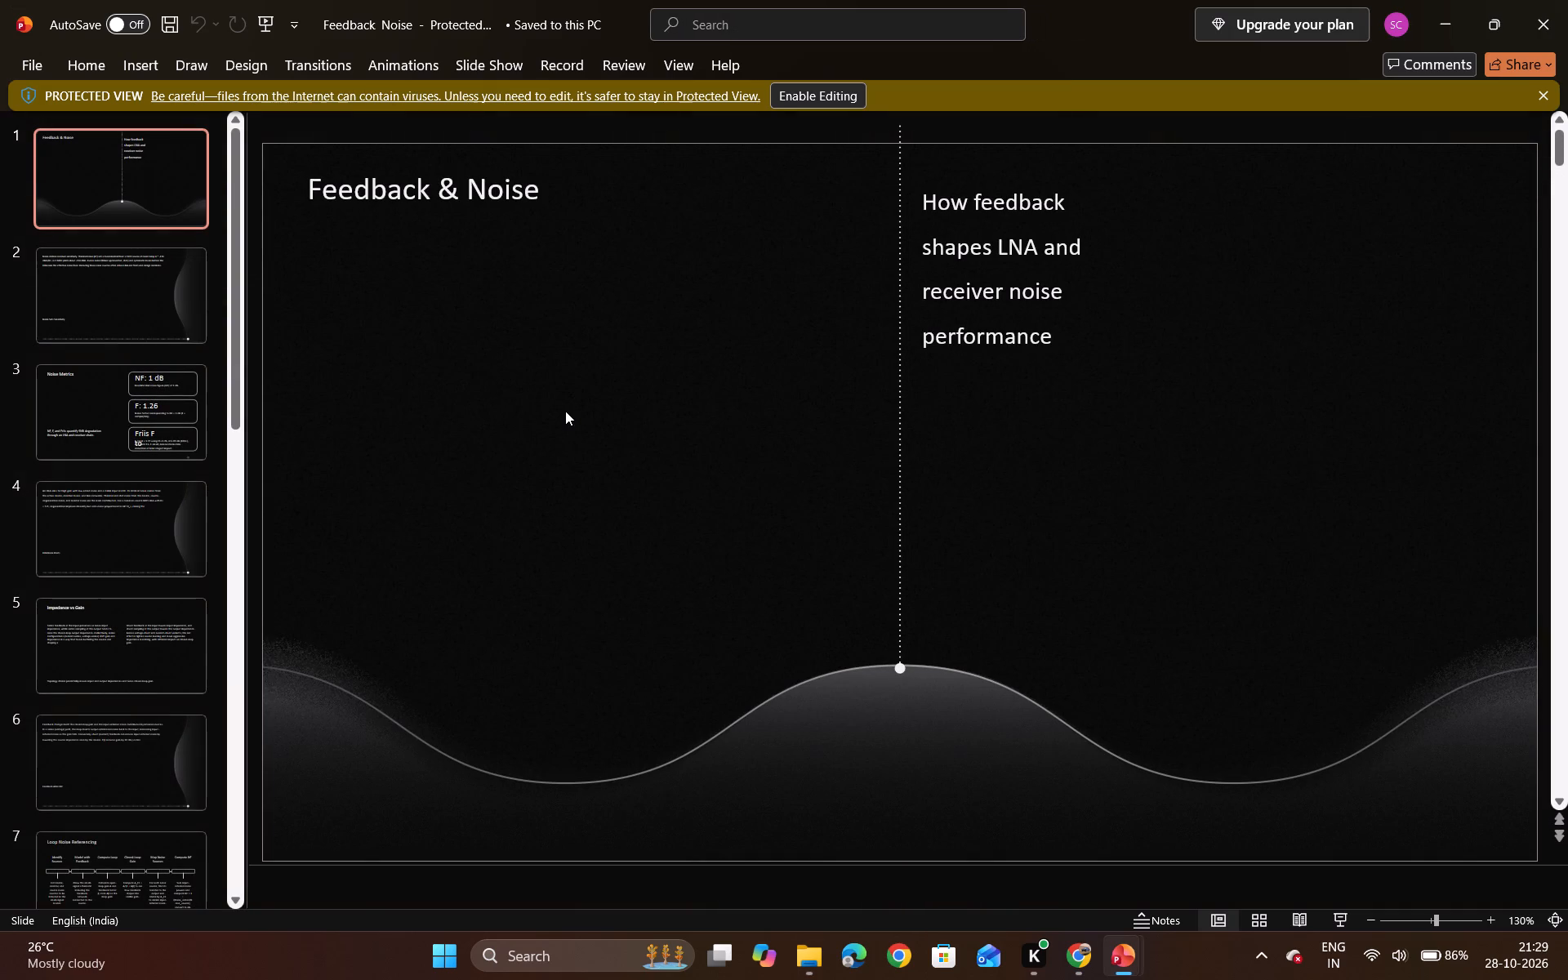
{"action": "left_click", "coordinate": [1567, 0]}
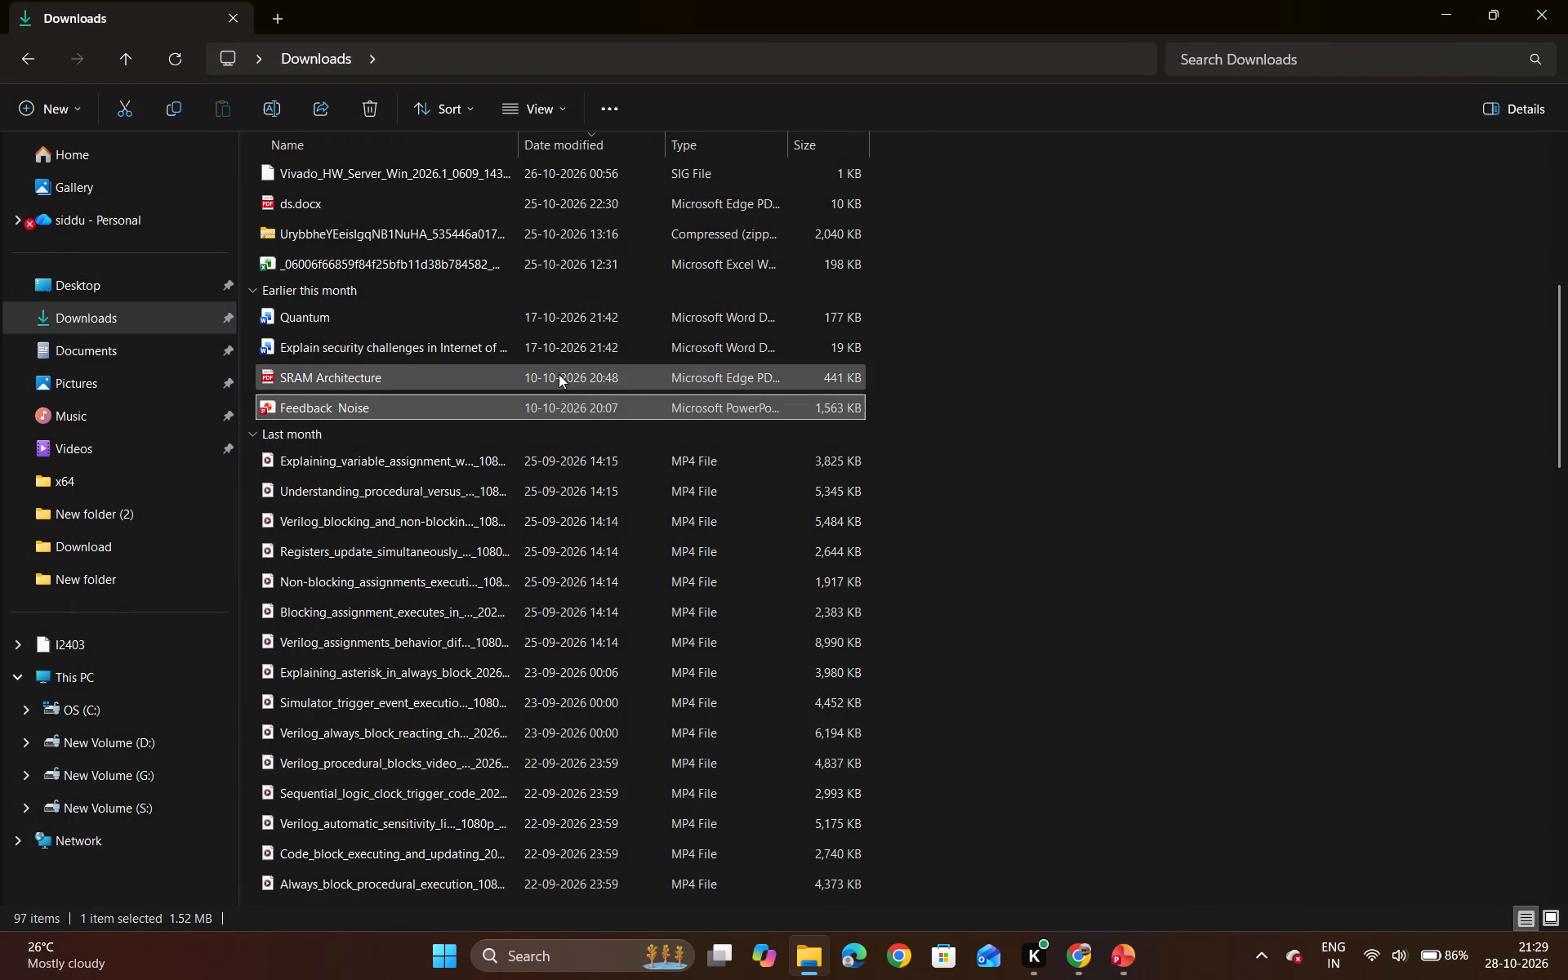
{"action": "scroll", "coordinate": [555, 354], "scroll_direction": "up", "scroll_amount": 2}
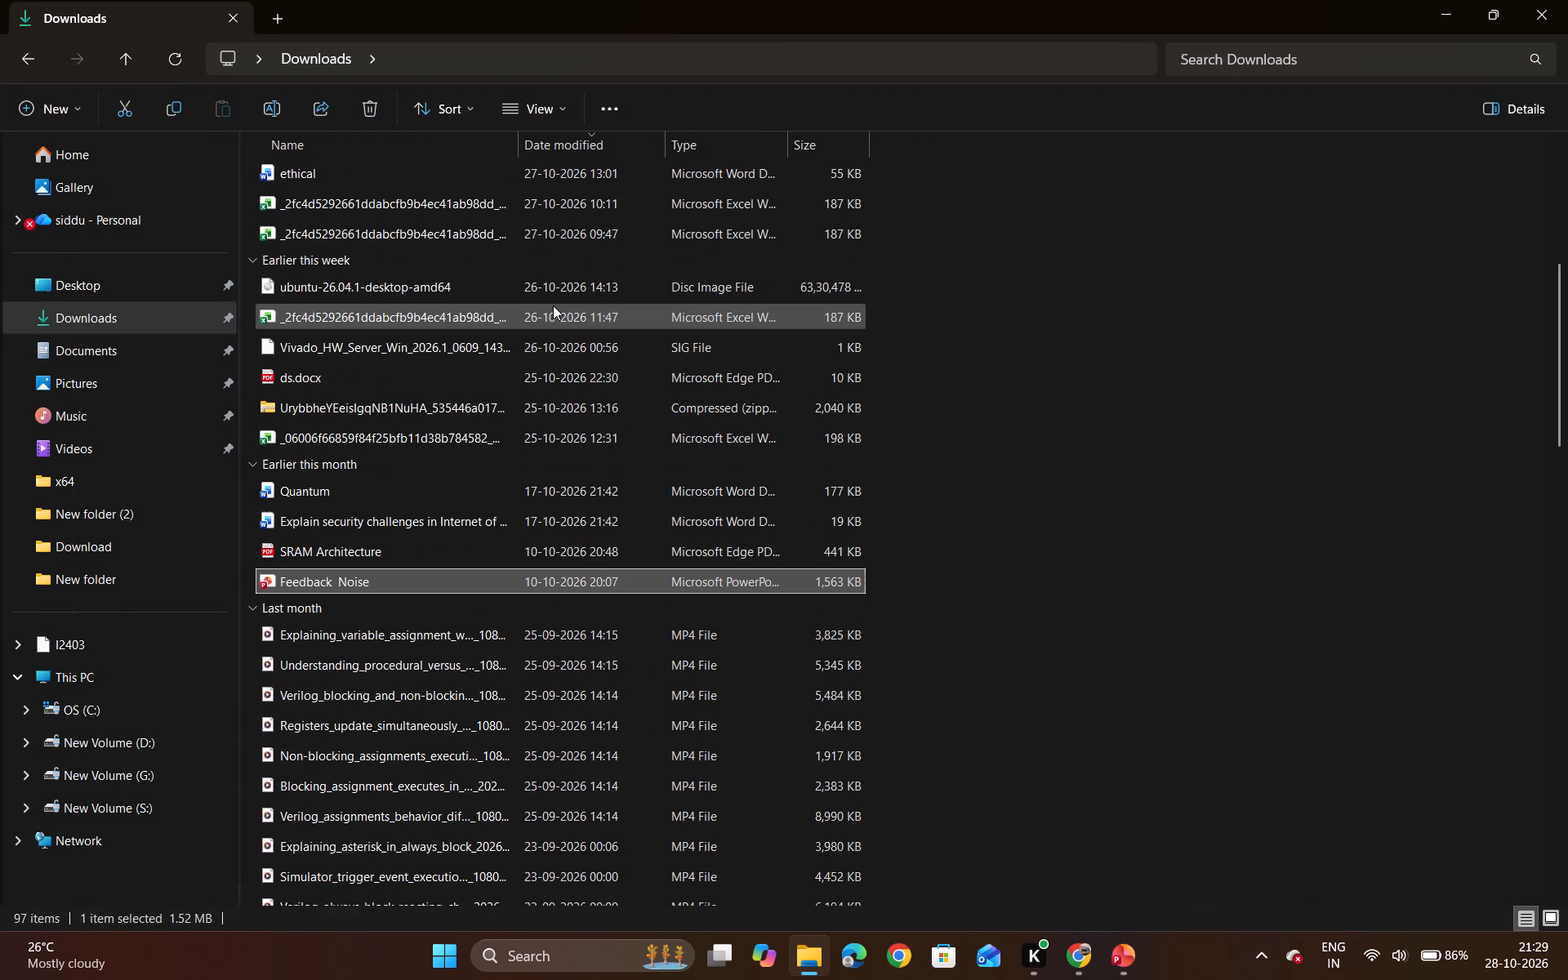
Go to the desktop and open the folder named New folder to check its contents.
{"action": "left_click_drag", "start_coordinate": [1567, 979], "coordinate": [1567, 970]}
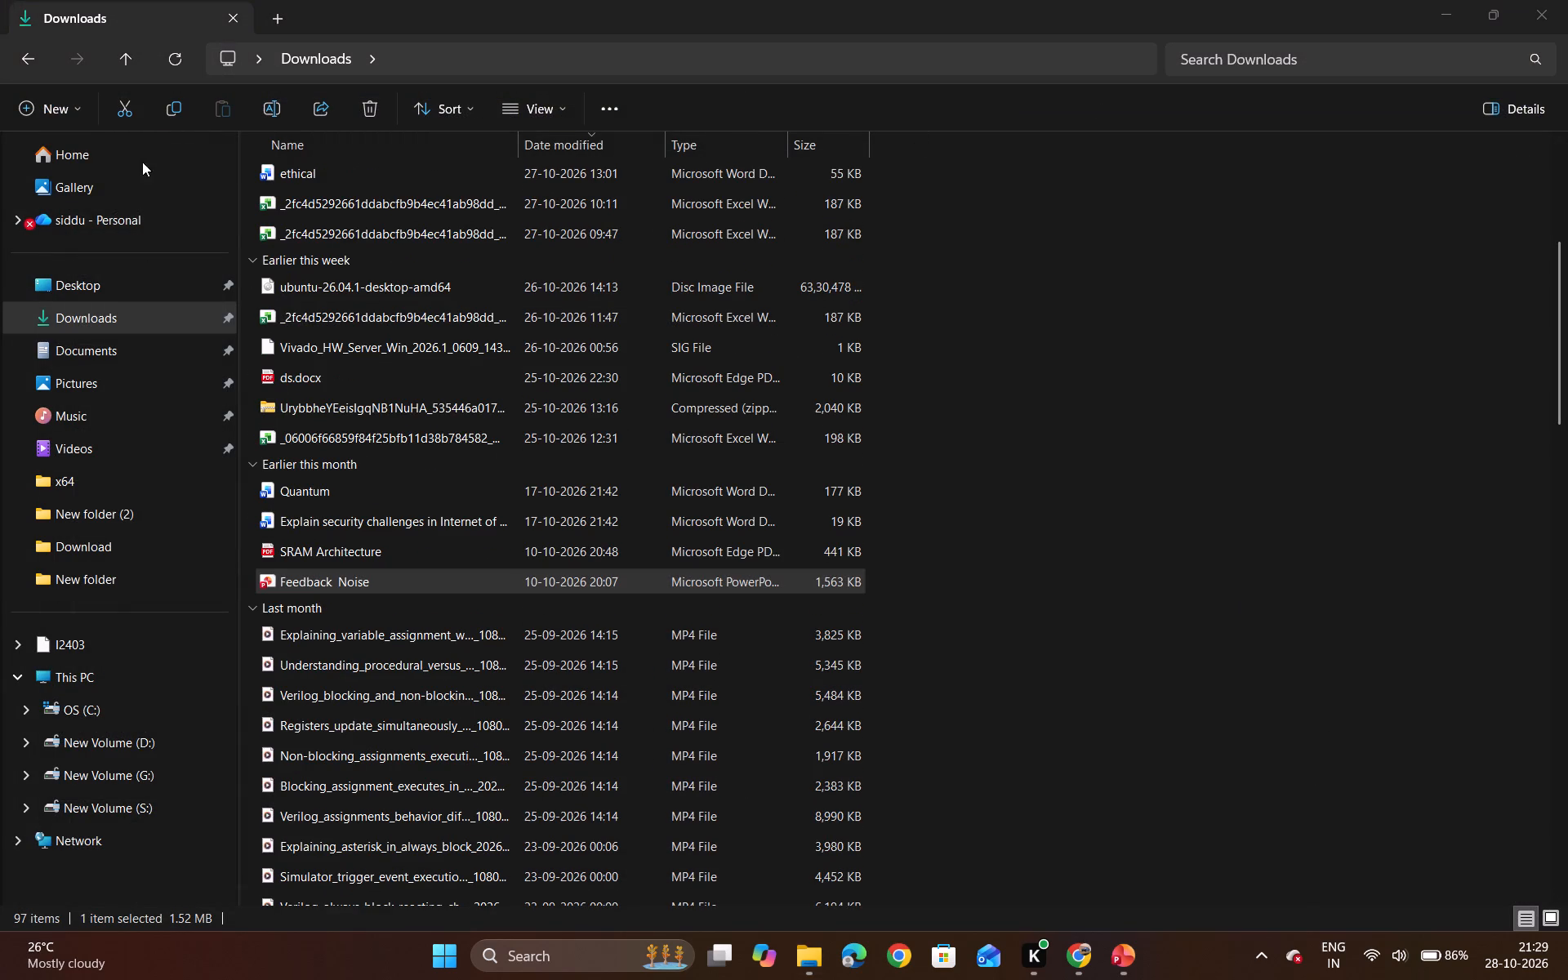
{"action": "left_click", "coordinate": [1567, 979]}
{"action": "left_click", "coordinate": [44, 238]}
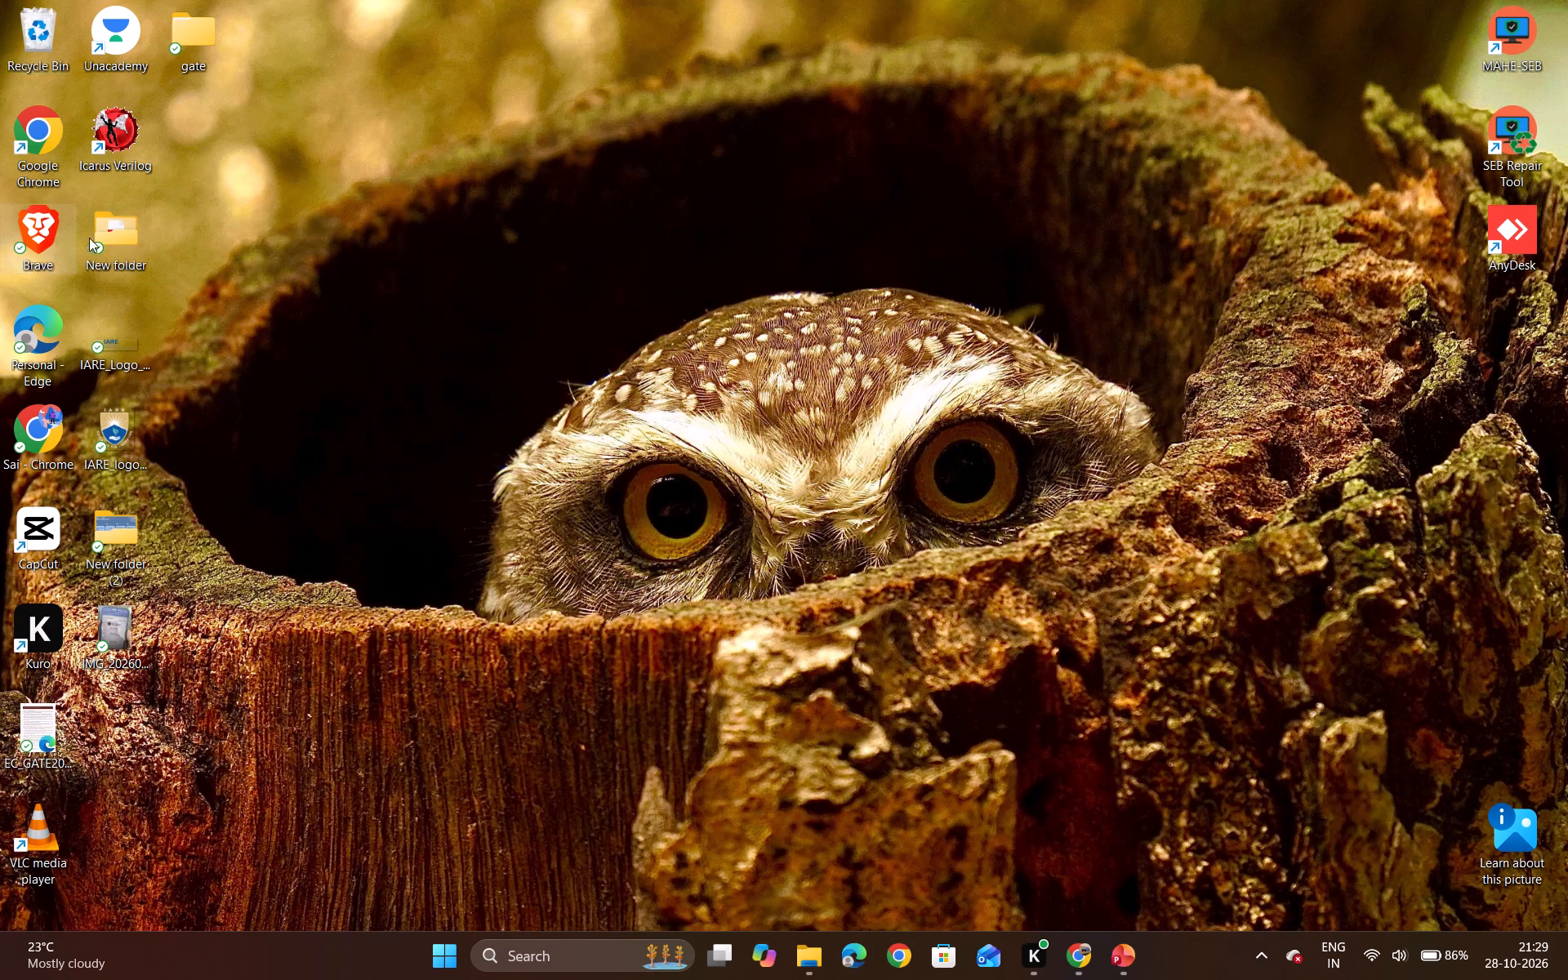
{"action": "double_click", "coordinate": [97, 238]}
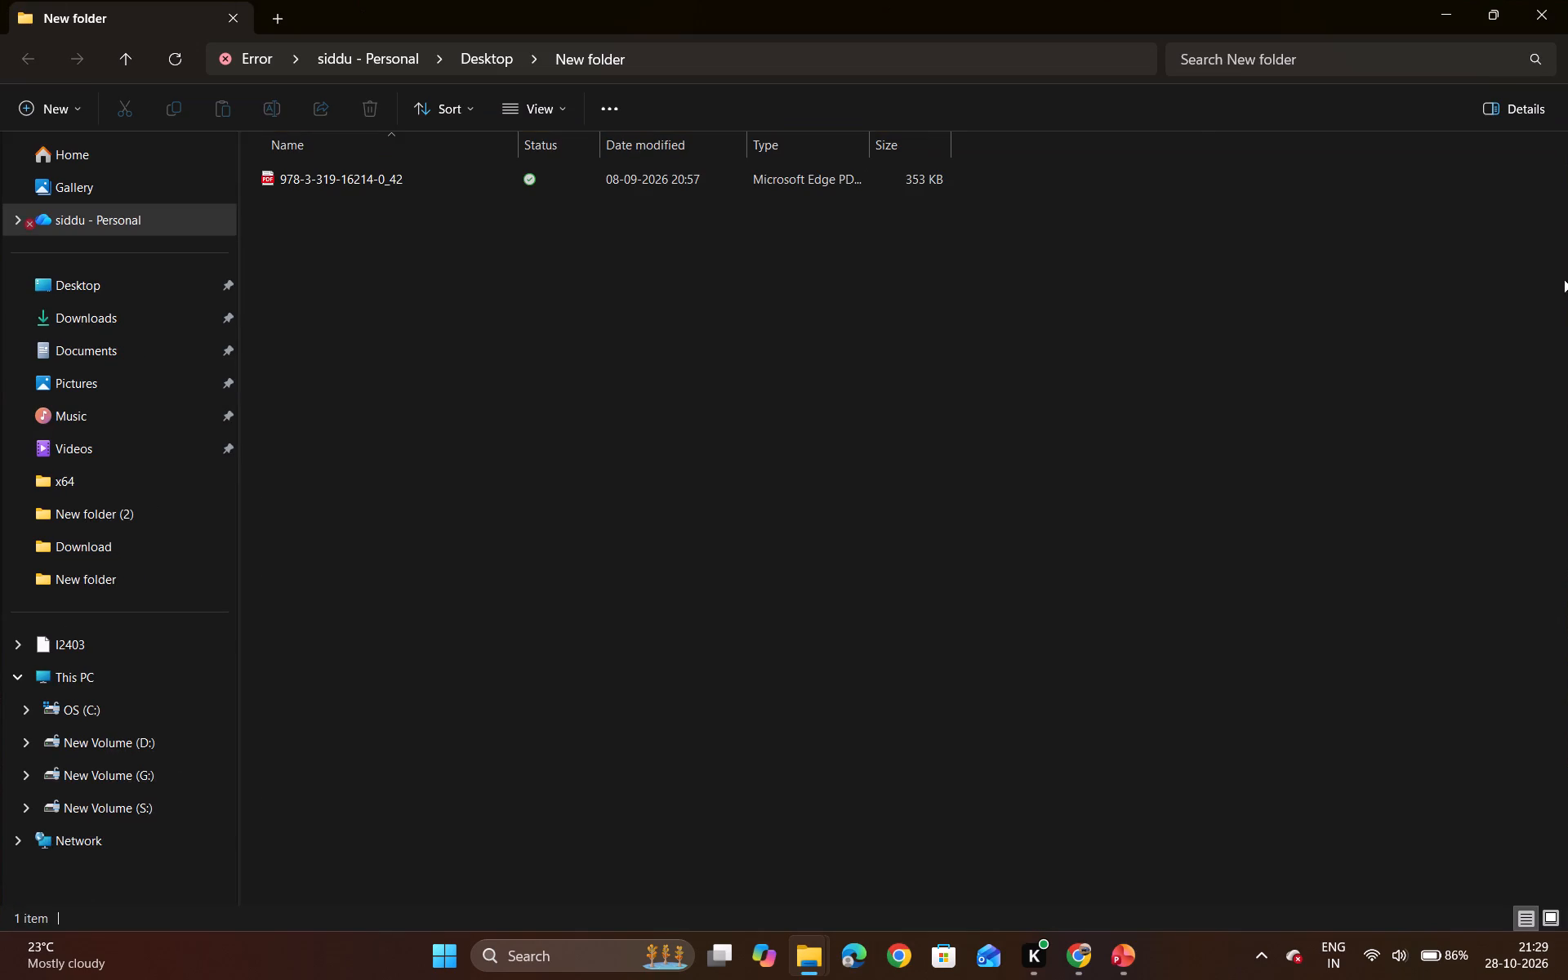
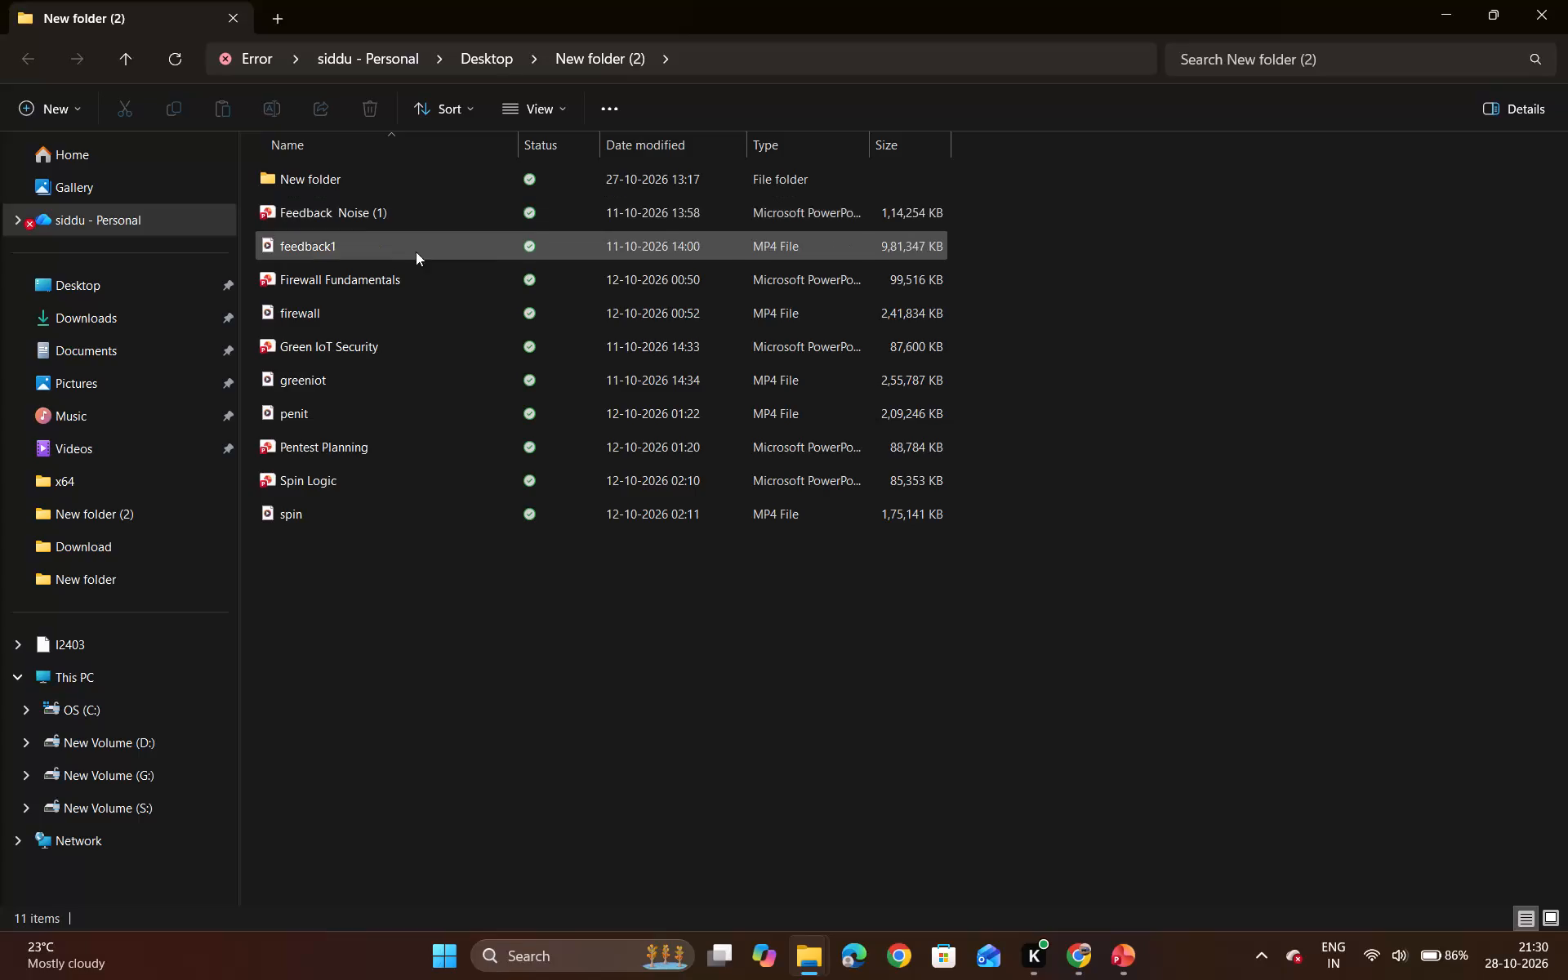
Open the Firewall Fundamentals presentation and copy the full IARE logo from its title slide onto the OSINT Techniques title slide.
{"action": "left_click", "coordinate": [415, 268]}
{"action": "left_click", "coordinate": [415, 268]}
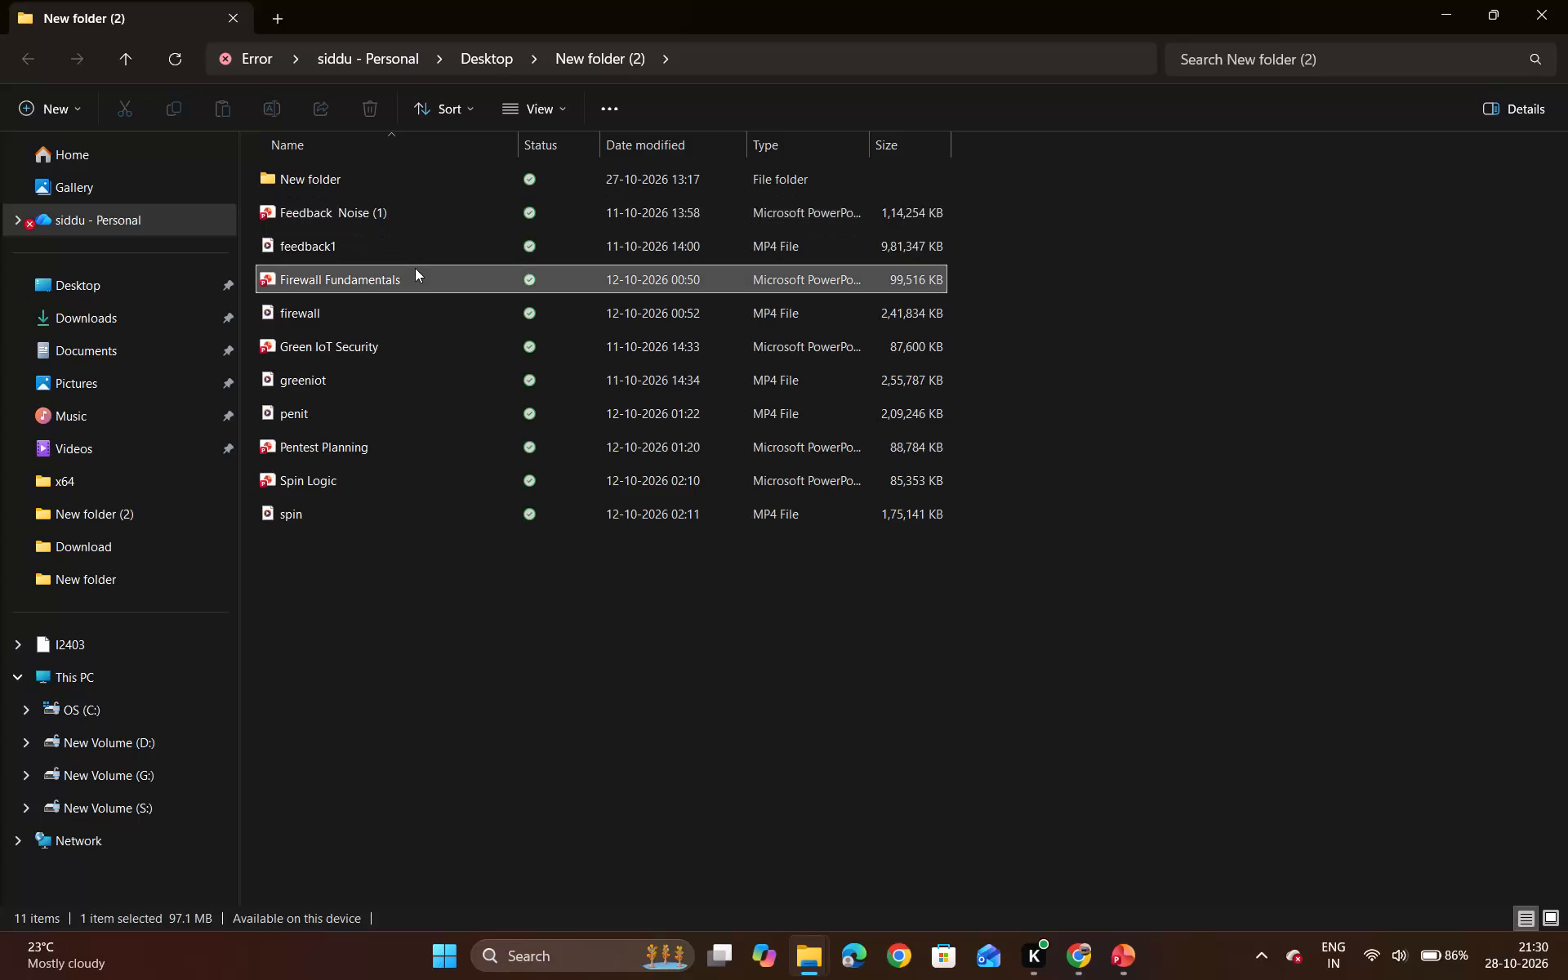
{"action": "left_click", "coordinate": [1247, 270]}
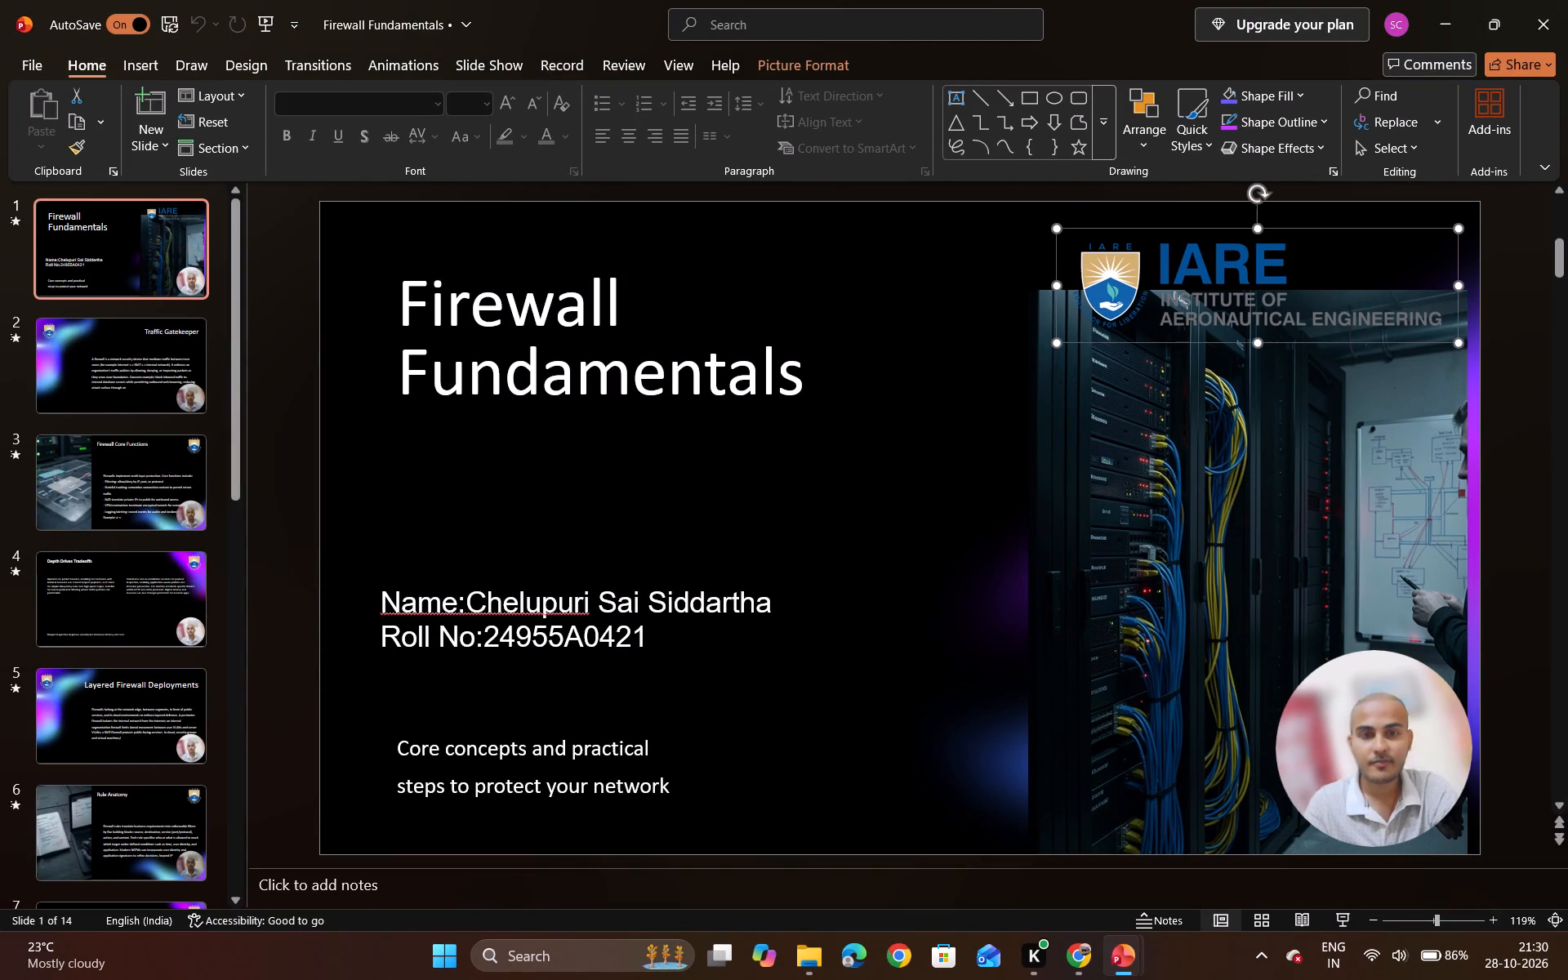
{"action": "key", "text": "ctrl+c"}
{"action": "left_click", "coordinate": [1049, 800]}
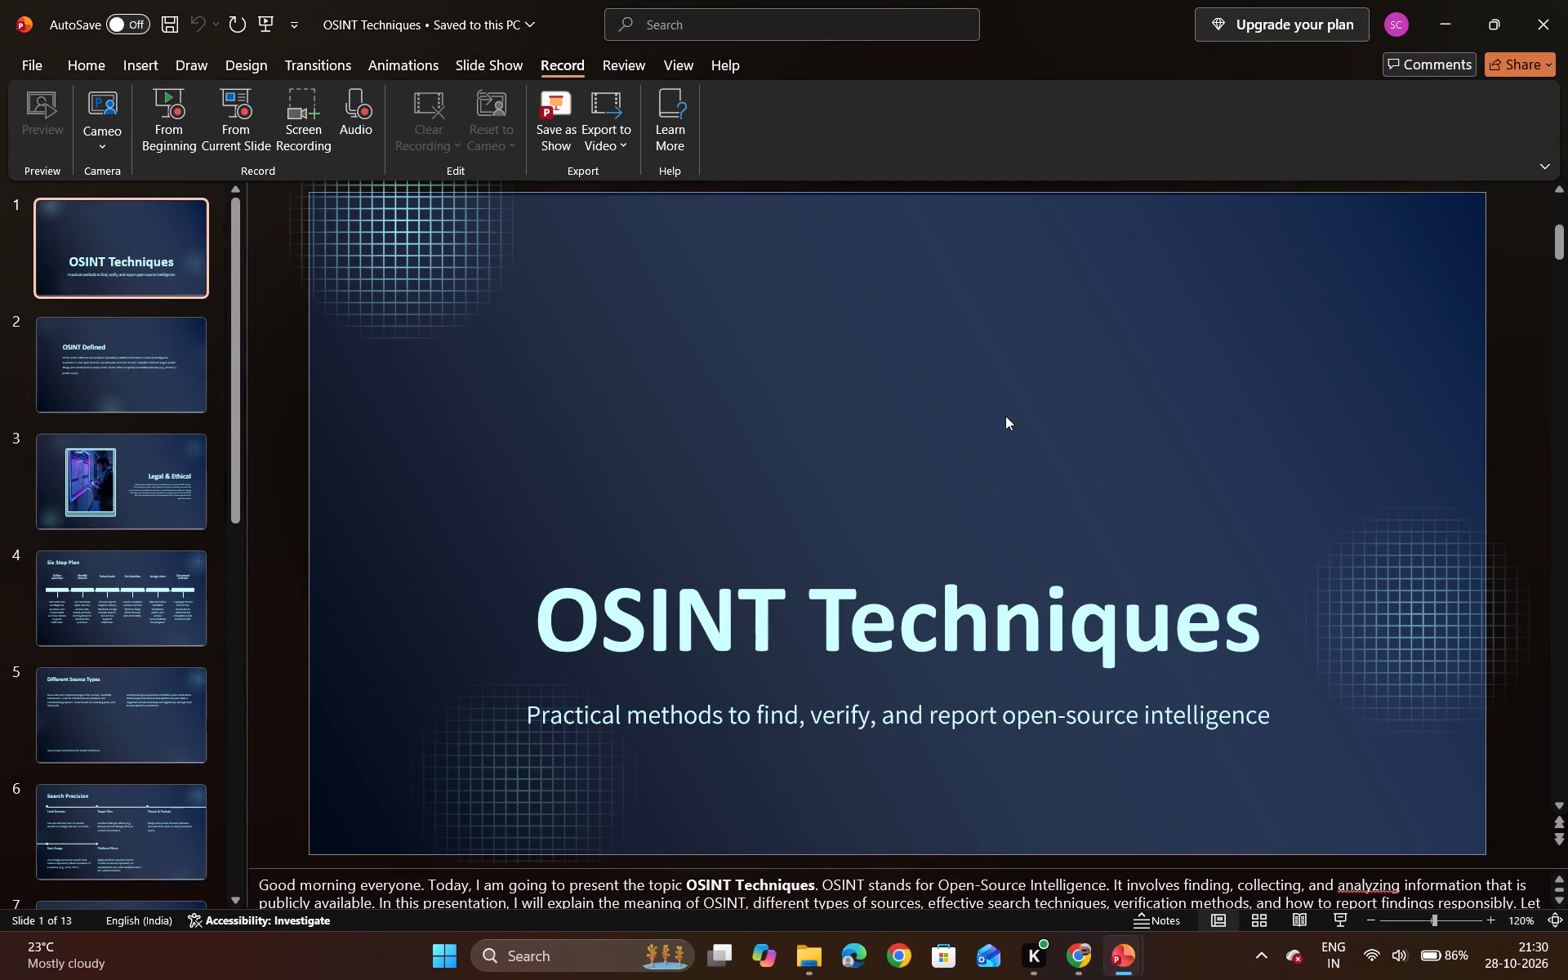
{"action": "left_click", "coordinate": [1005, 409]}
{"action": "key", "text": "ctrl+v"}
{"action": "left_click", "coordinate": [1243, 393]}
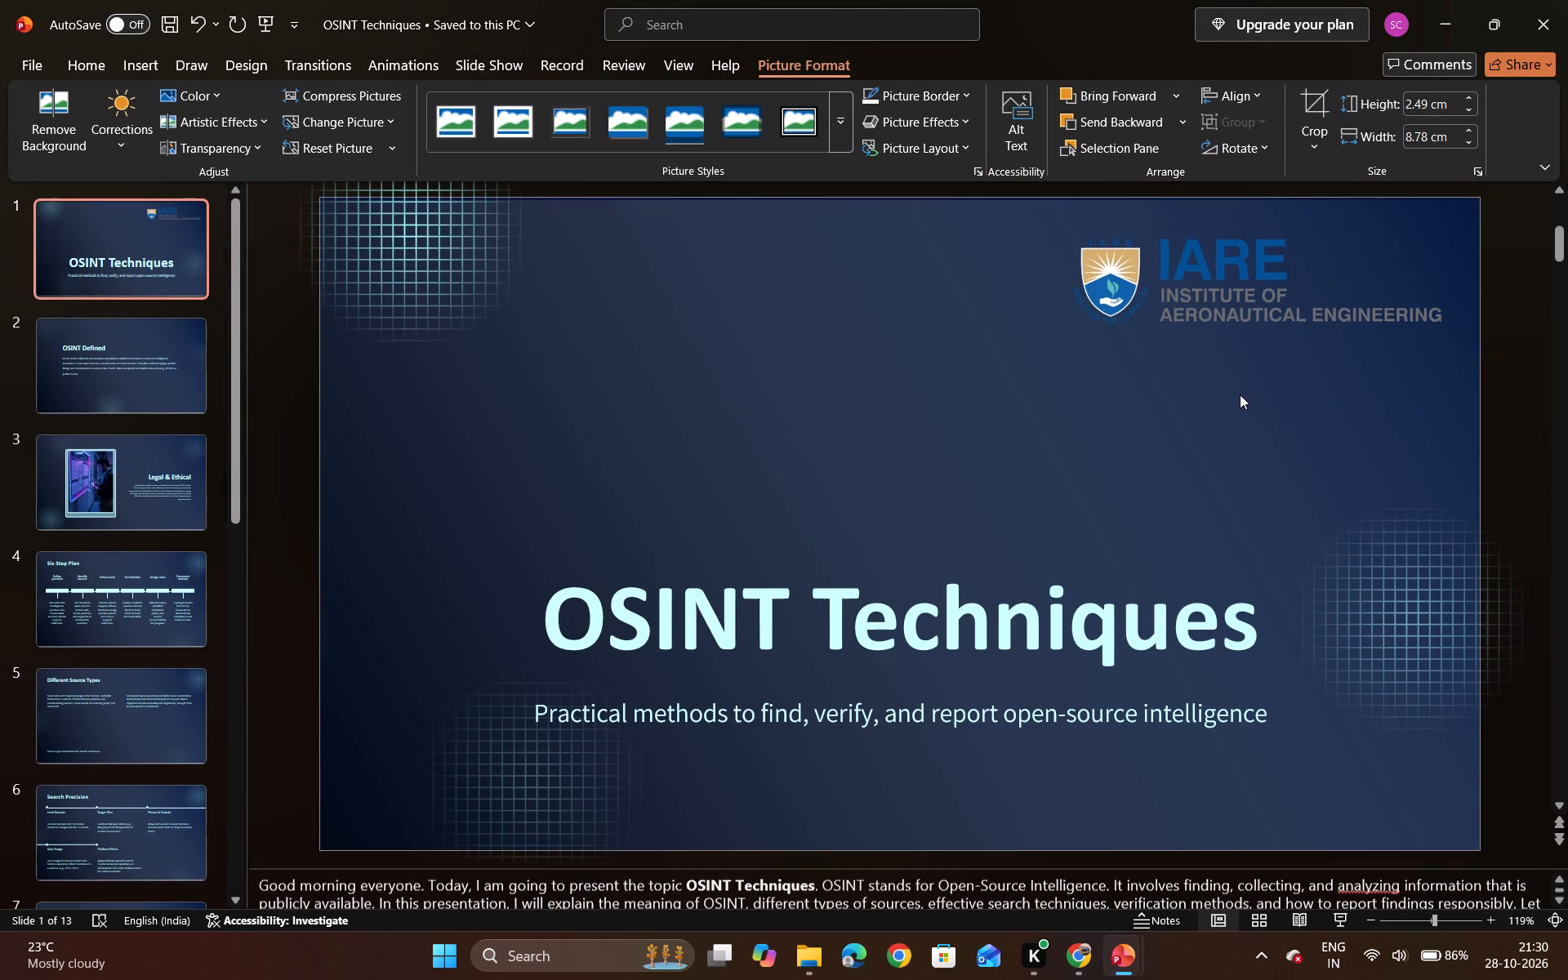
Copy the small IARE crest from slide 2 of Firewall Fundamentals onto the OSINT Defined slide of OSINT Techniques.
{"action": "left_click", "coordinate": [102, 350]}
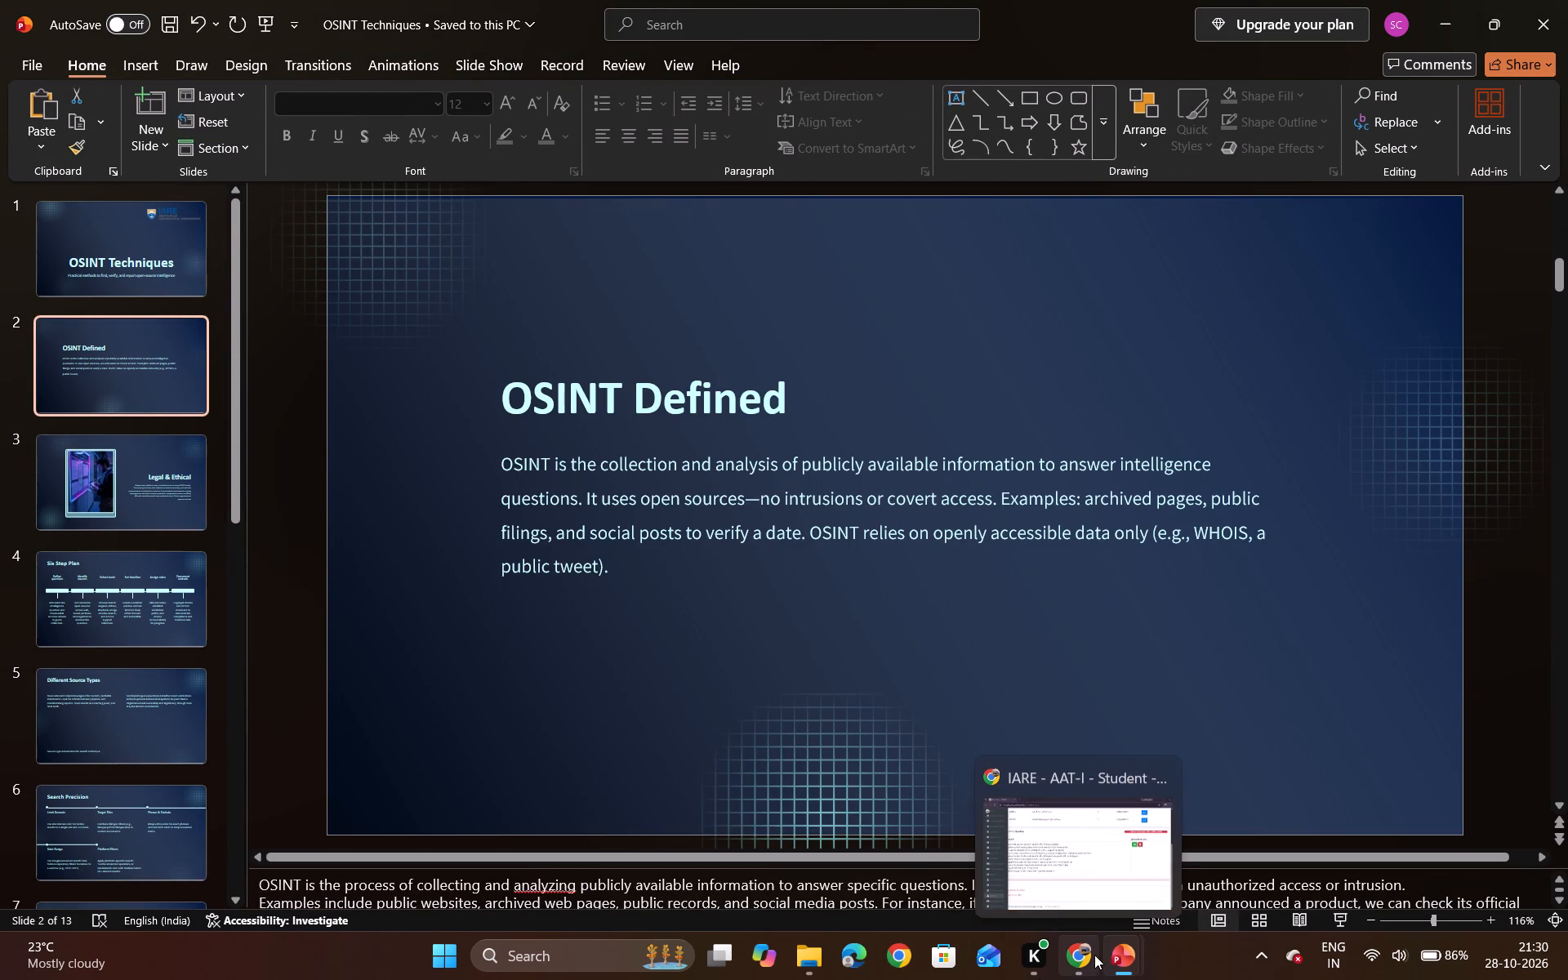
{"action": "left_click", "coordinate": [1201, 848]}
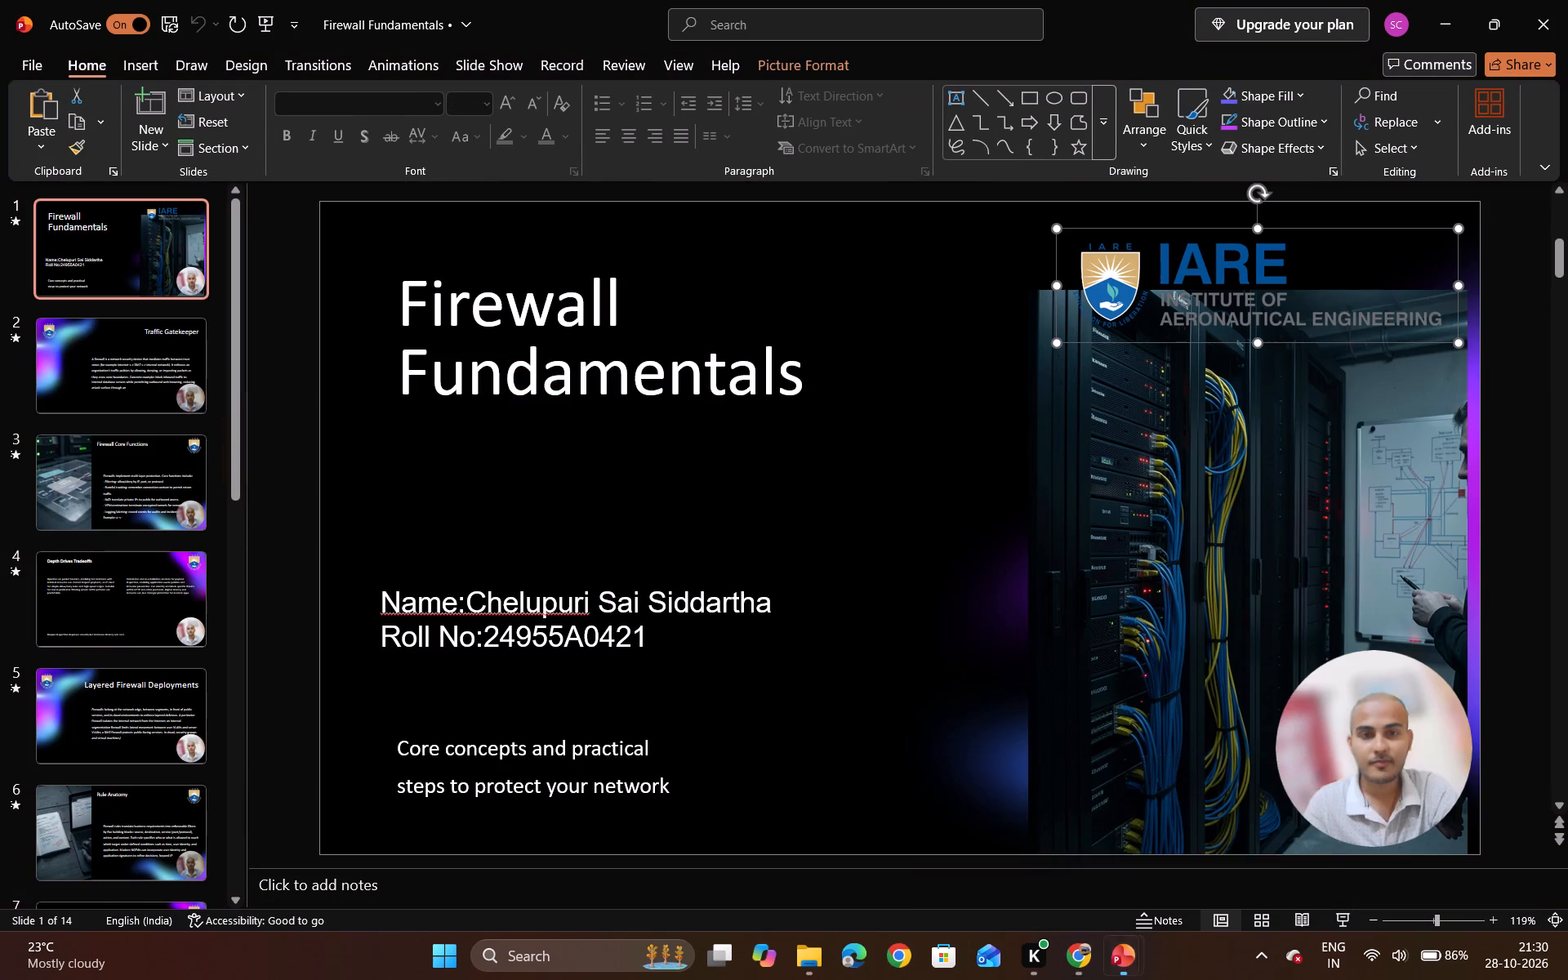
{"action": "scroll", "coordinate": [948, 647], "scroll_direction": "down", "scroll_amount": 1}
{"action": "left_click", "coordinate": [377, 289]}
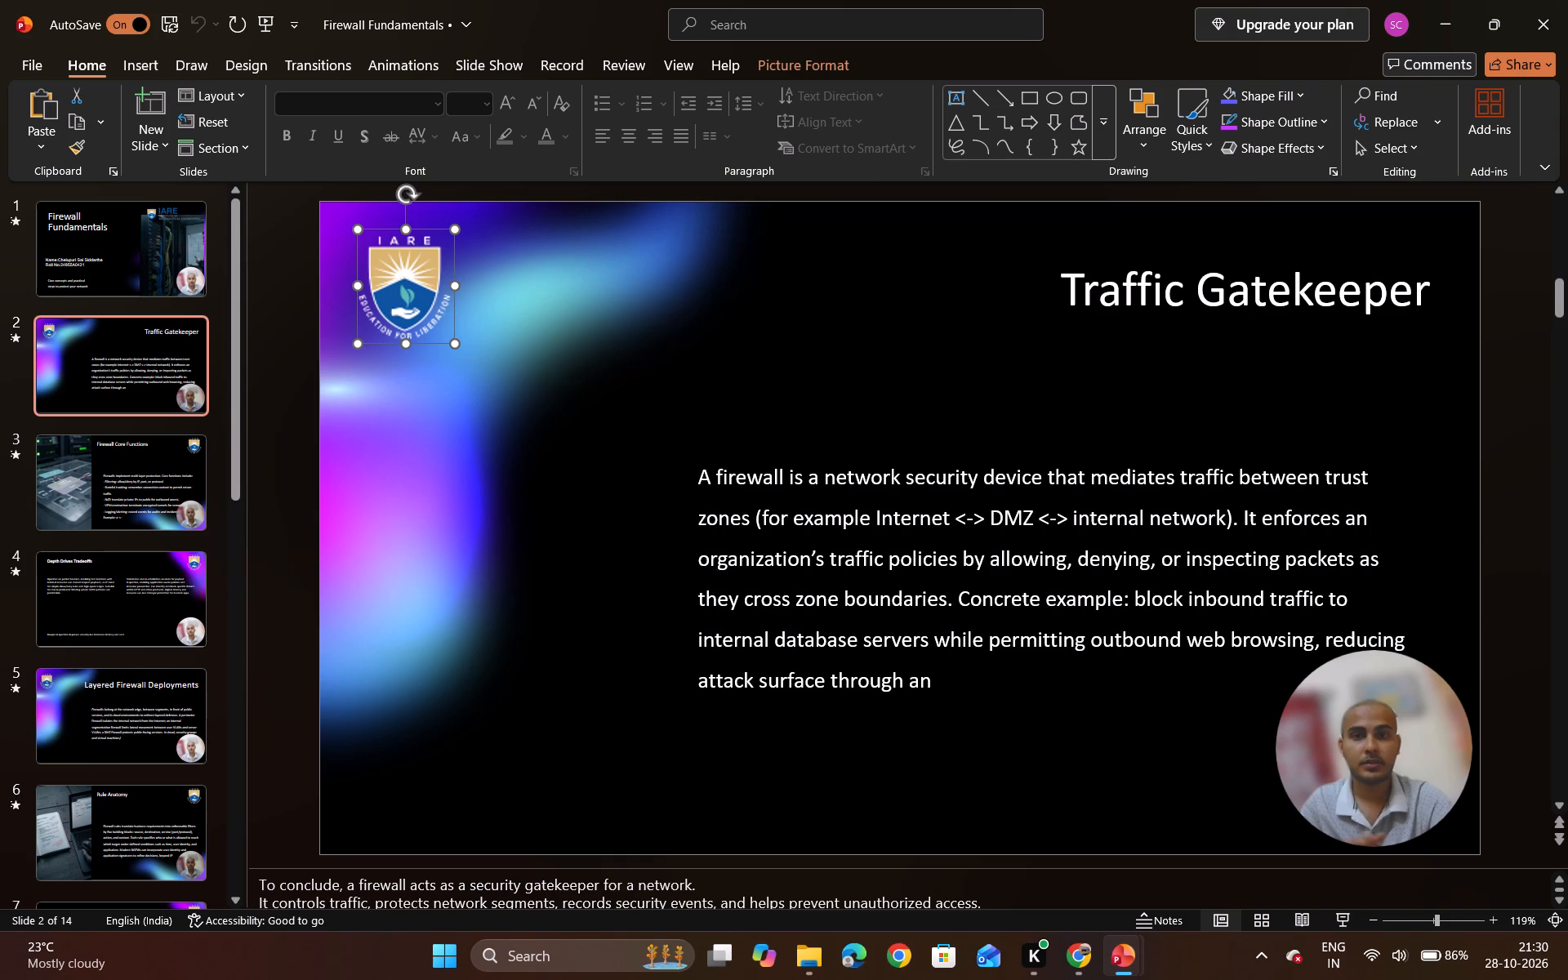
{"action": "key", "text": "ctrl+c"}
{"action": "left_click", "coordinate": [1117, 955]}
{"action": "left_click", "coordinate": [1027, 866]}
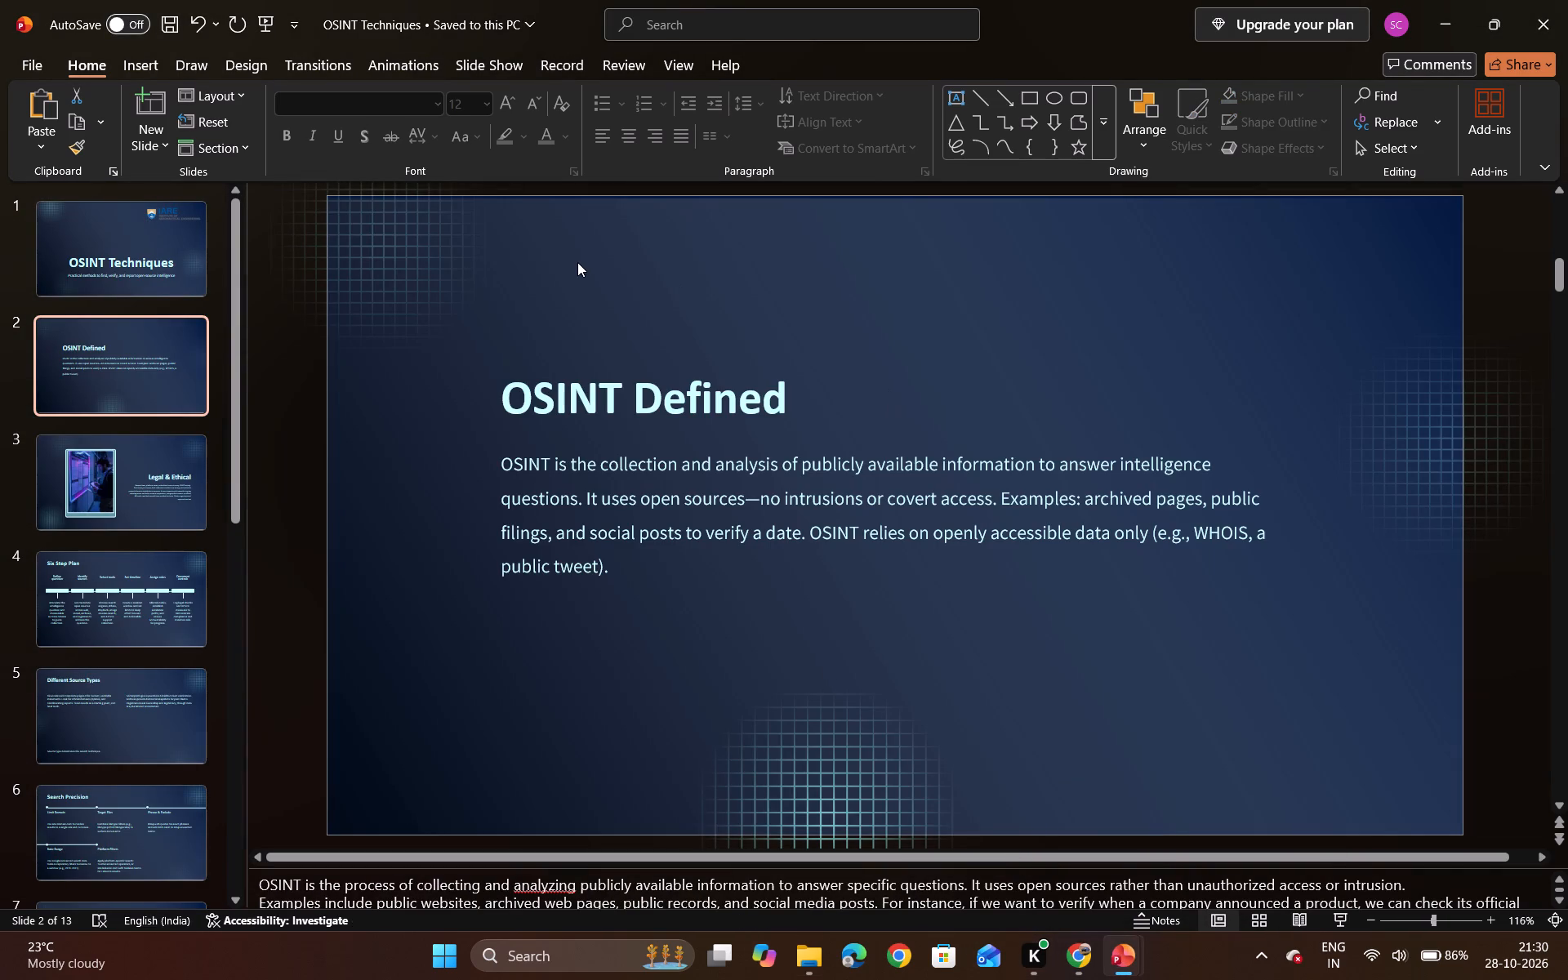
{"action": "key", "text": "ctrl+v"}
Paste the IARE crest onto slides 3 to 6, from Legal & Ethical through Search Precision.
{"action": "scroll", "coordinate": [569, 454], "scroll_direction": "down", "scroll_amount": 1}
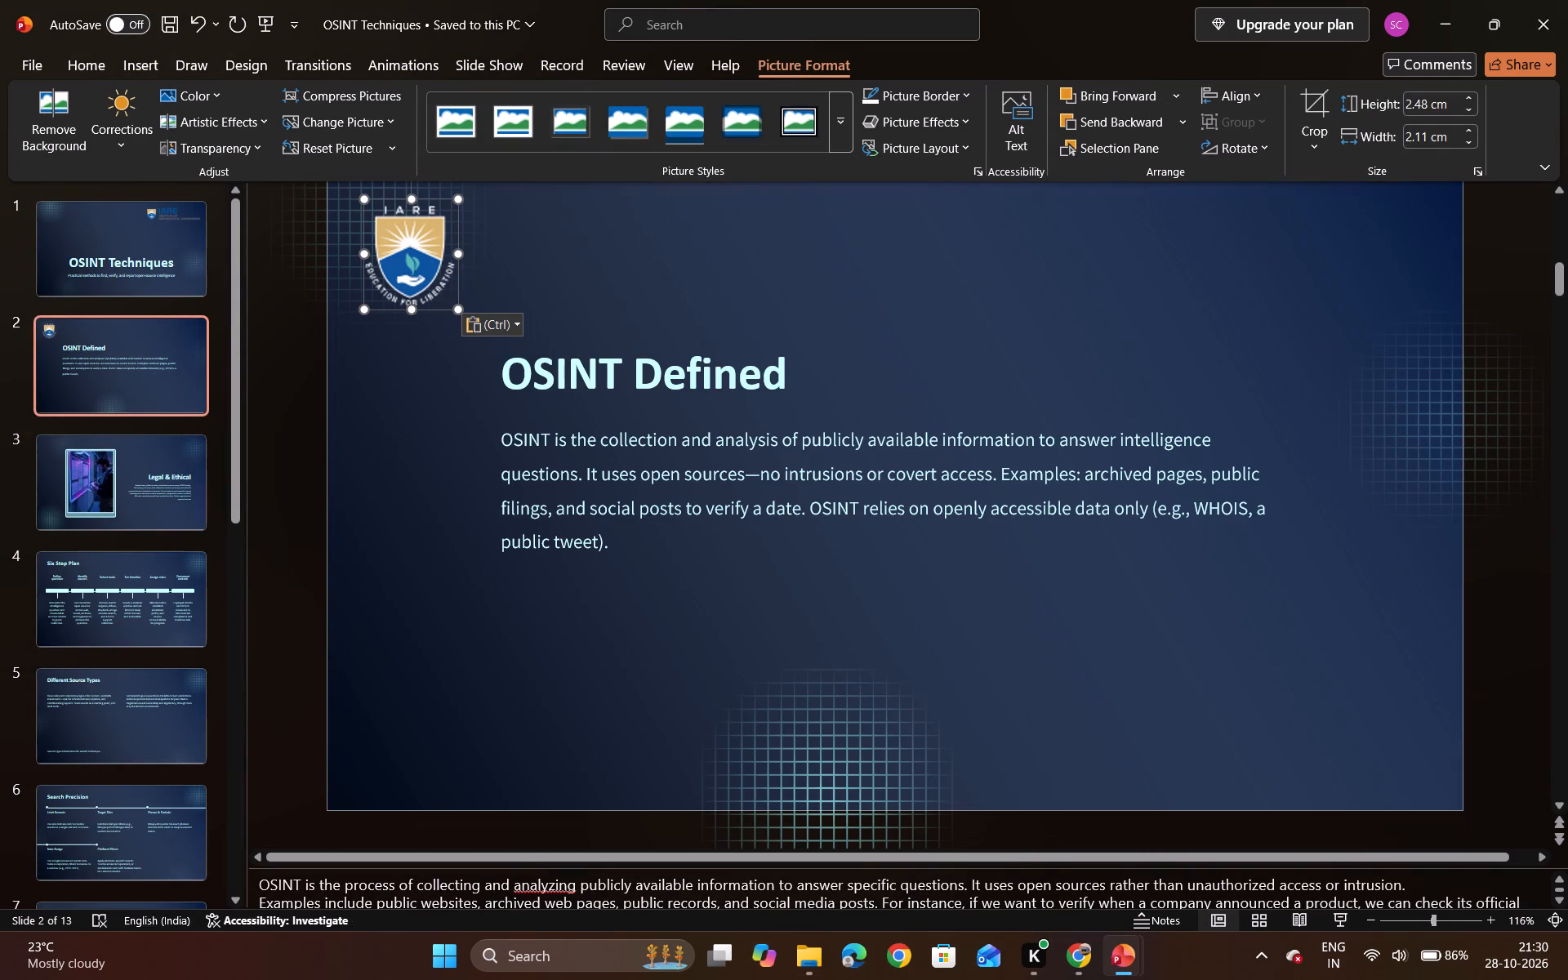
{"action": "scroll", "coordinate": [569, 454], "scroll_direction": "down", "scroll_amount": 3}
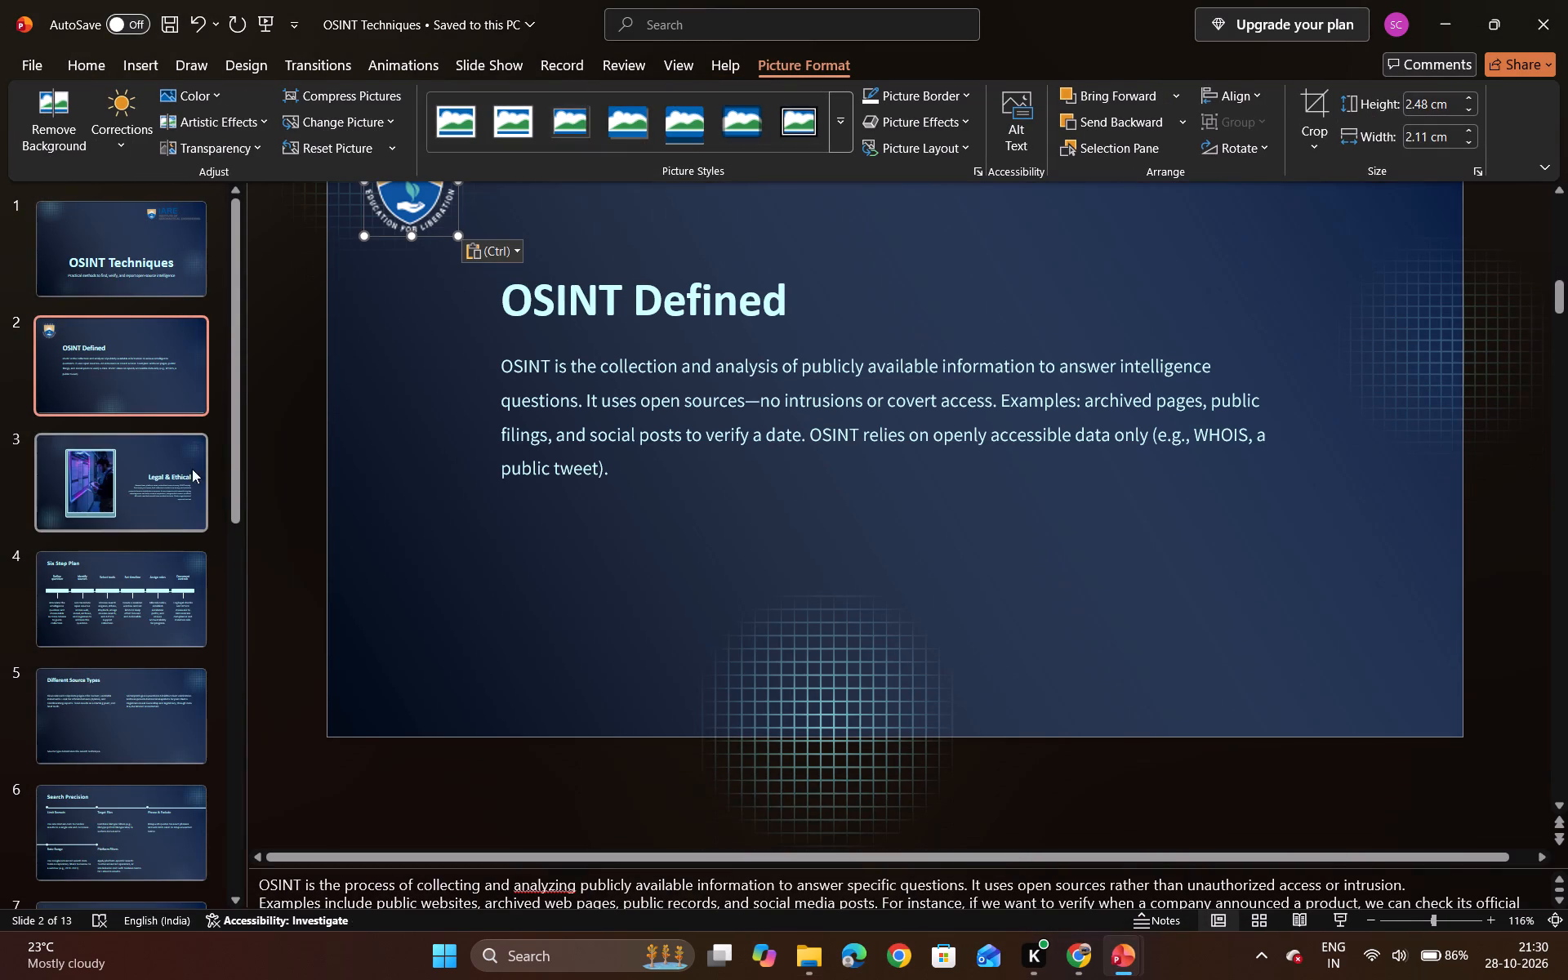
{"action": "left_click", "coordinate": [183, 470]}
{"action": "key", "text": "ctrl+v"}
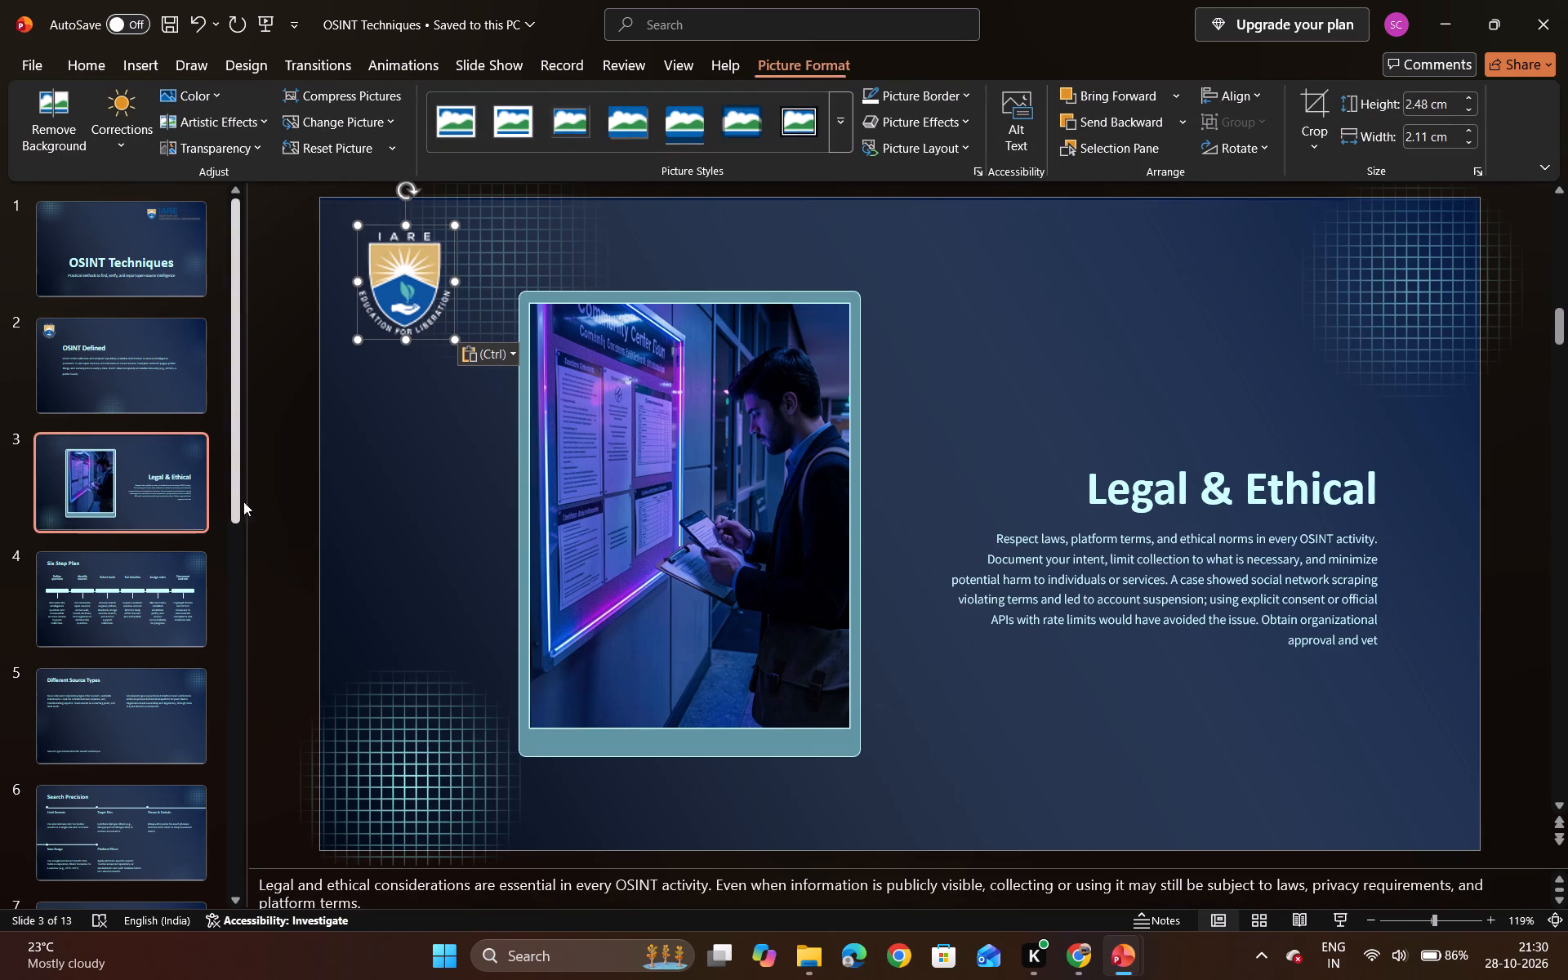
{"action": "left_click", "coordinate": [159, 612]}
{"action": "key", "text": "ctrl+v"}
{"action": "left_click", "coordinate": [148, 715]}
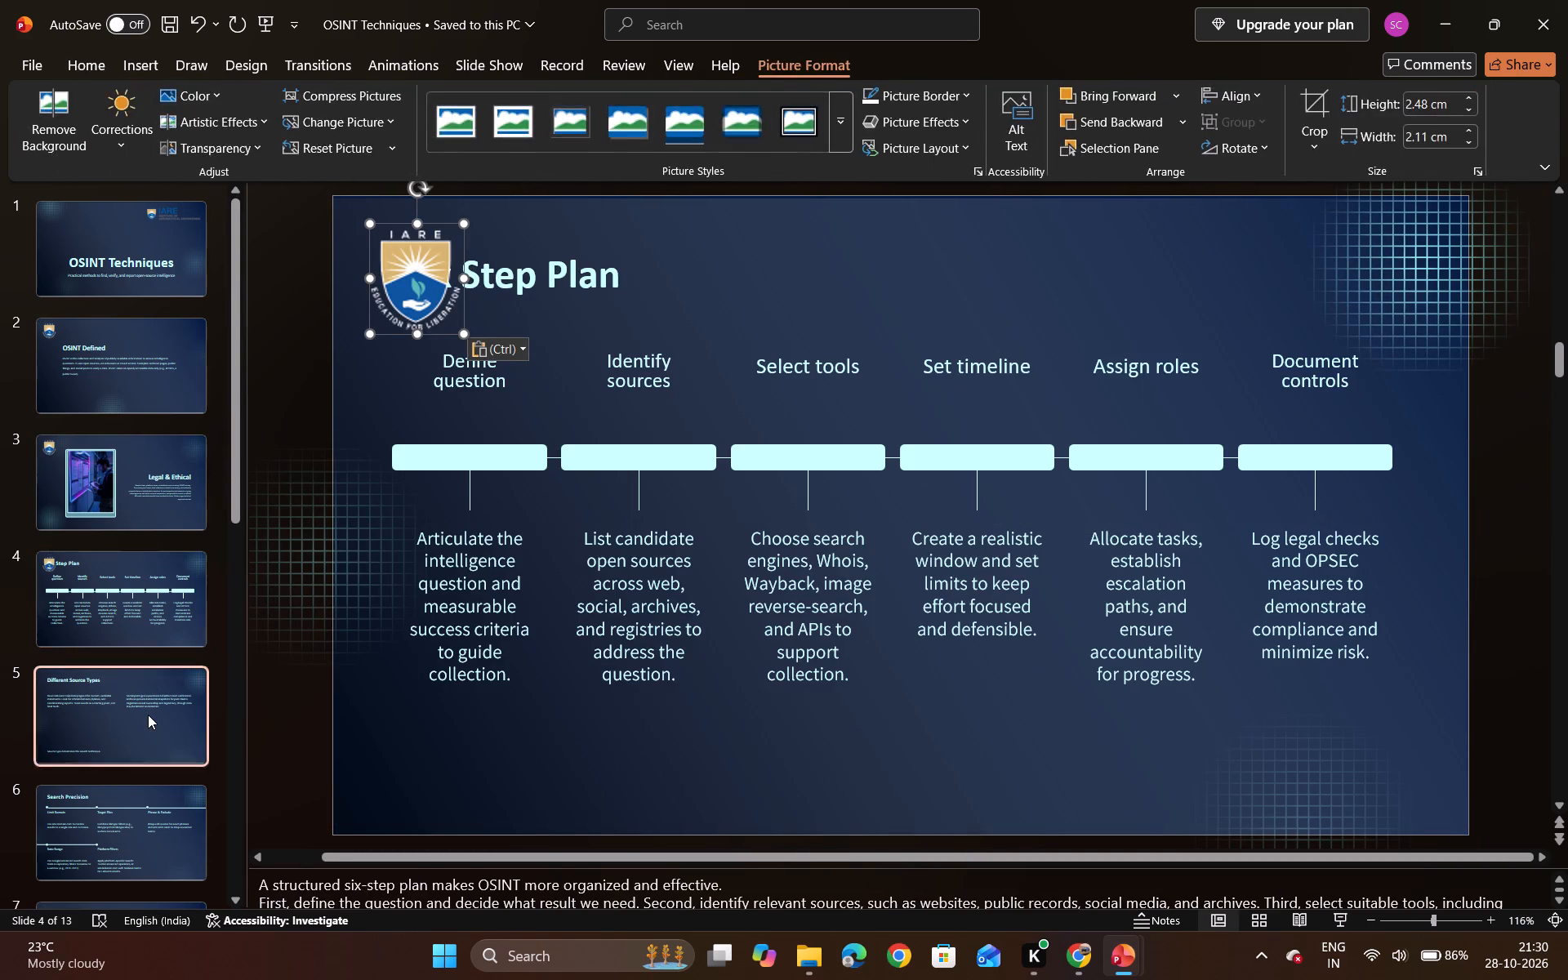
{"action": "key", "text": "ctrl+v"}
{"action": "left_click", "coordinate": [147, 857]}
{"action": "key", "text": "ctrl+v"}
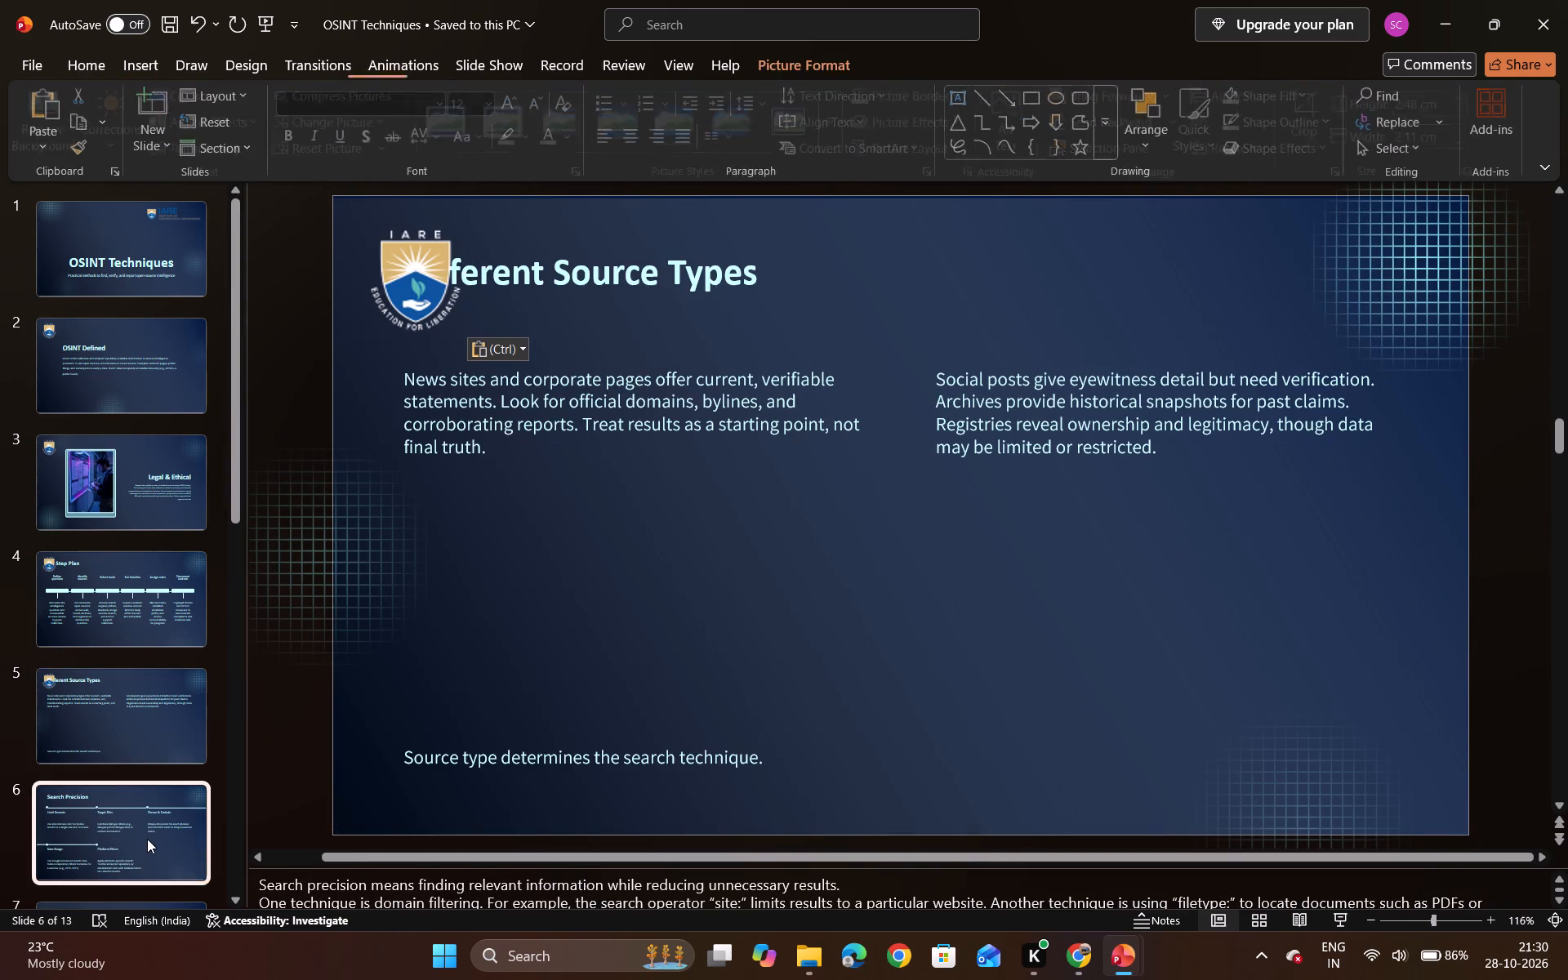
Paste the IARE crest onto slides 7 to 10, from Profile Triangulation through Reliability Scores.
{"action": "scroll", "coordinate": [145, 795], "scroll_direction": "down", "scroll_amount": 2}
{"action": "left_click", "coordinate": [146, 875]}
{"action": "key", "text": "ctrl+v"}
{"action": "scroll", "coordinate": [145, 848], "scroll_direction": "down", "scroll_amount": 2}
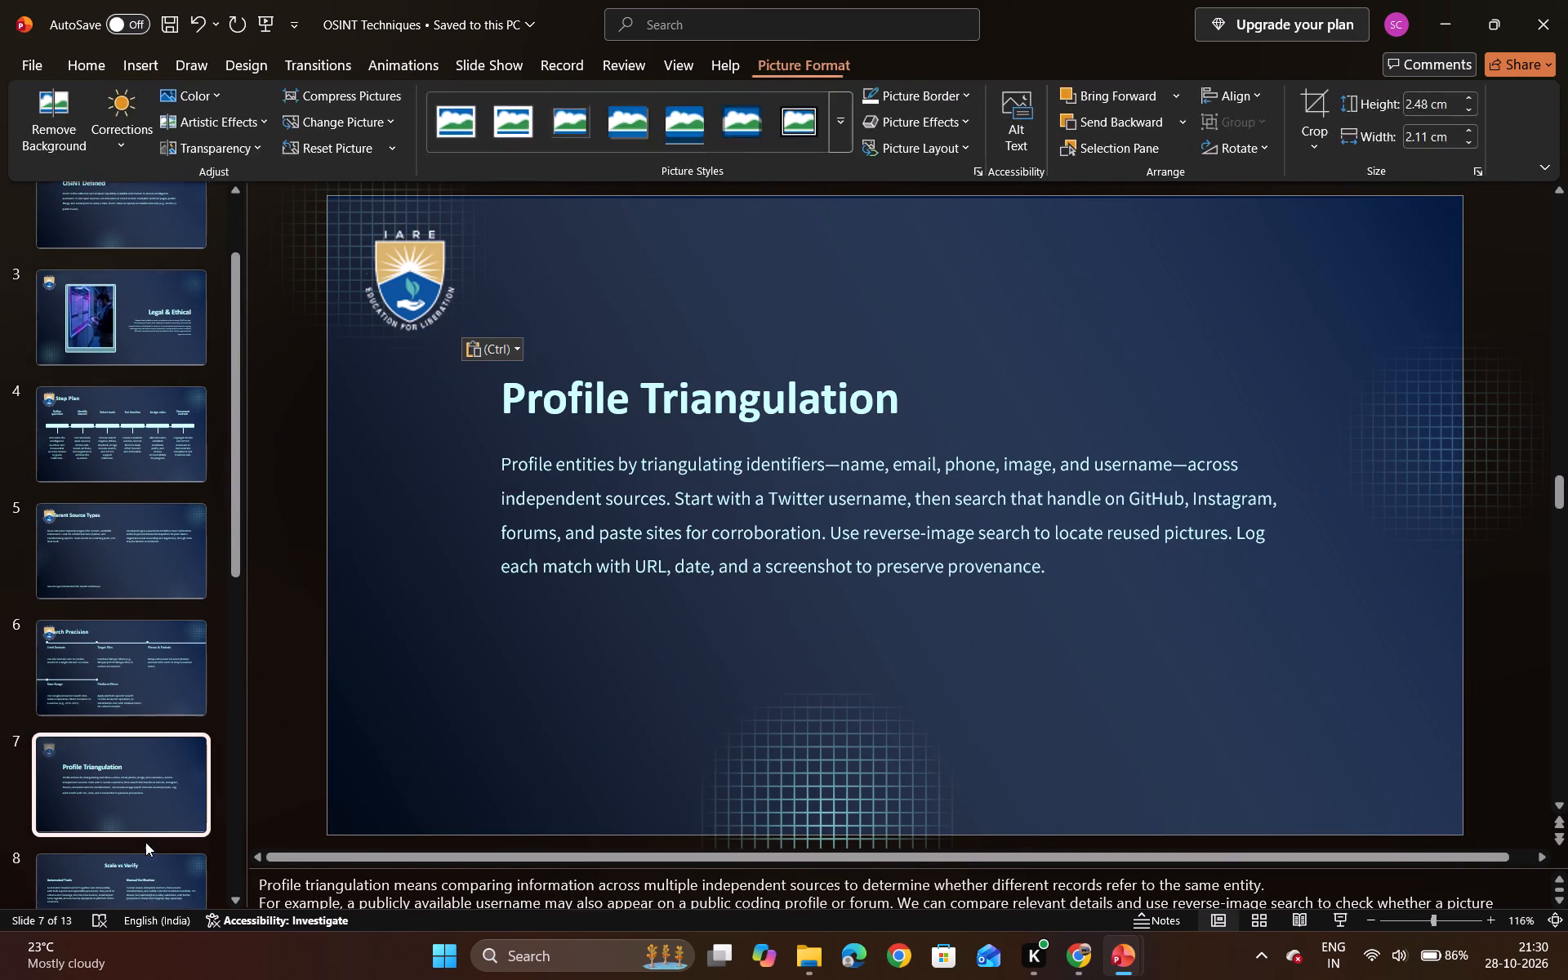
{"action": "scroll", "coordinate": [145, 842], "scroll_direction": "down", "scroll_amount": 2}
{"action": "left_click", "coordinate": [149, 708]}
{"action": "key", "text": "ctrl+v"}
{"action": "scroll", "coordinate": [149, 708], "scroll_direction": "down", "scroll_amount": 3}
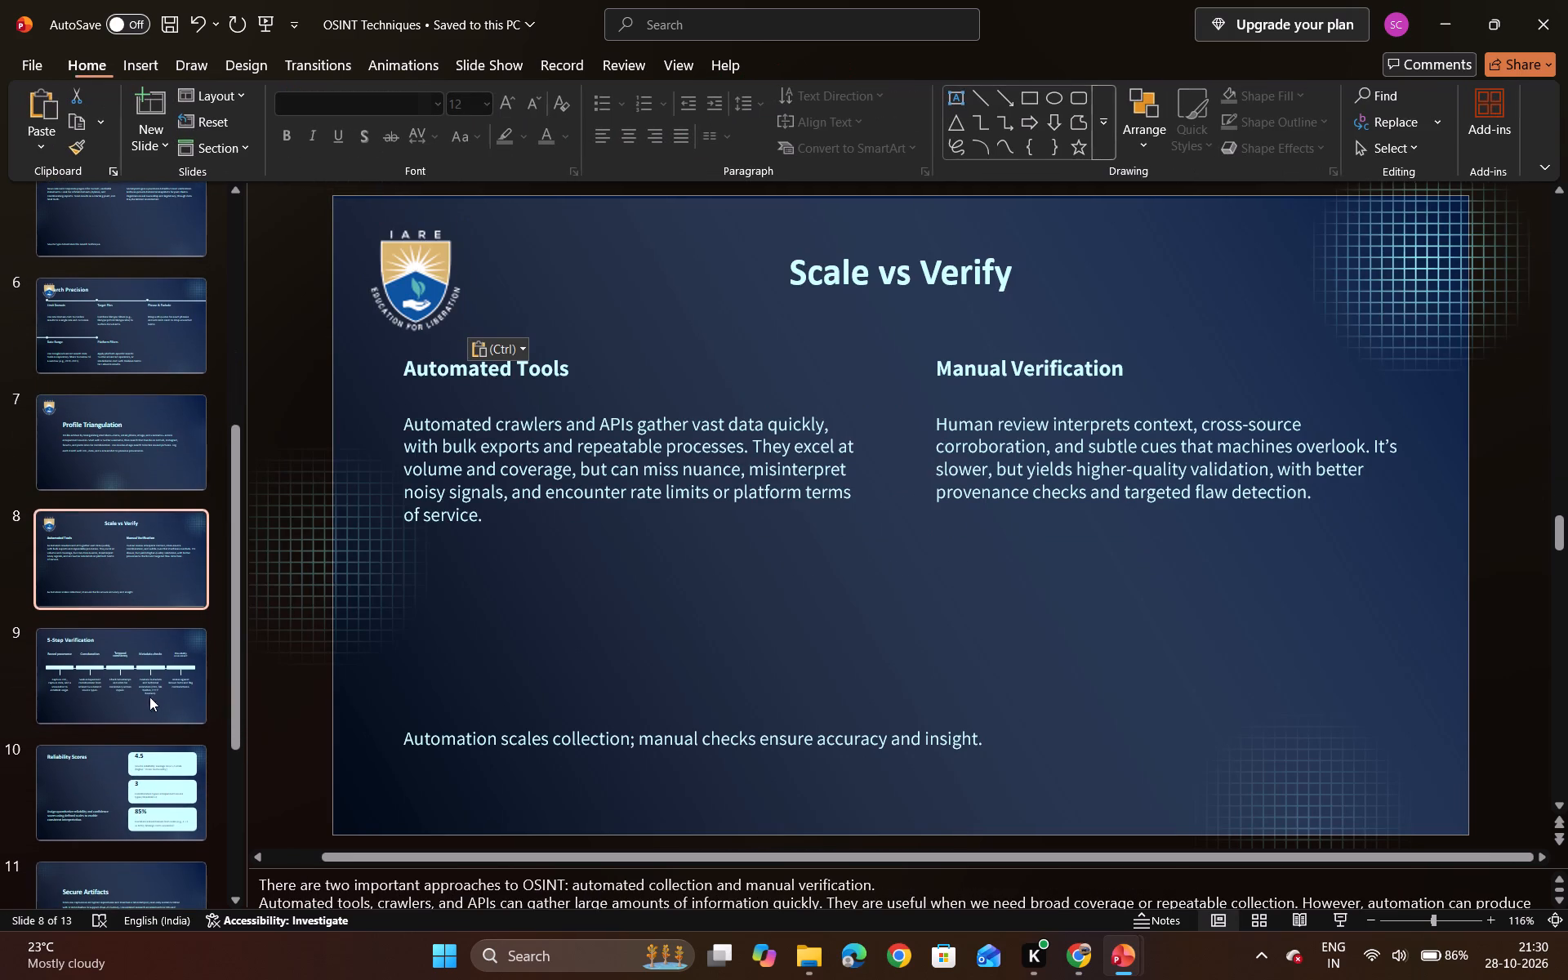
{"action": "left_click", "coordinate": [149, 688]}
{"action": "key", "text": "ctrl+v"}
{"action": "left_click", "coordinate": [149, 753]}
{"action": "key", "text": "ctrl+v"}
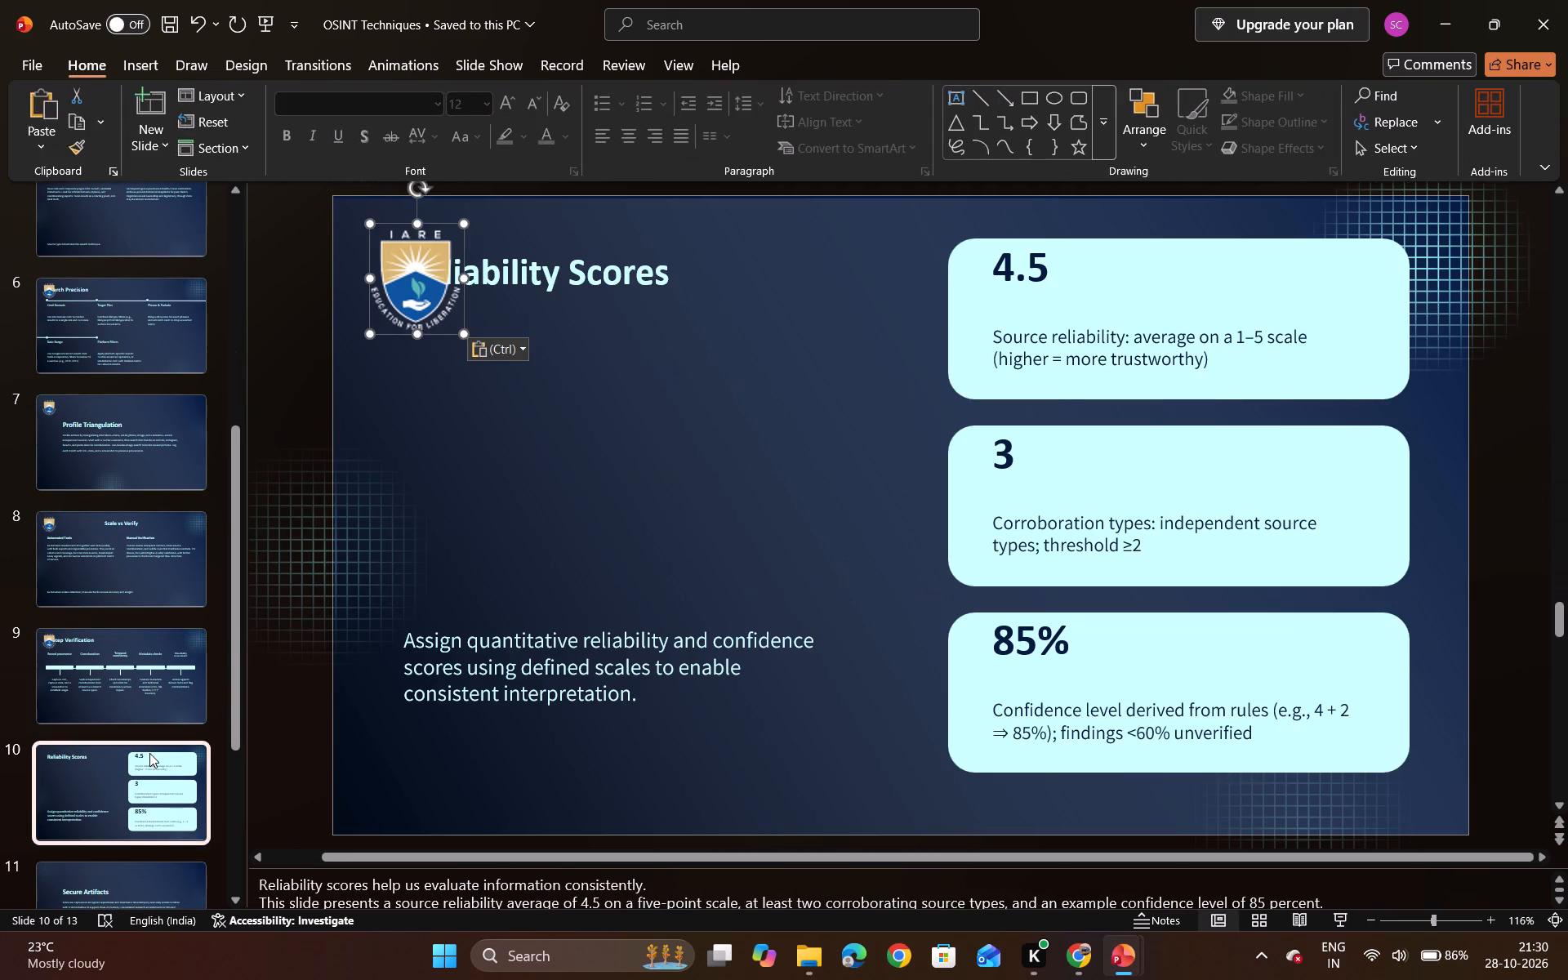
Paste the IARE crest onto slides 11 to 13: Secure Artifacts, 4-Step Reporting and Provenance First.
{"action": "scroll", "coordinate": [149, 753], "scroll_direction": "down", "scroll_amount": 4}
{"action": "left_click", "coordinate": [149, 698]}
{"action": "key", "text": "ctrl+v"}
{"action": "scroll", "coordinate": [149, 698], "scroll_direction": "down", "scroll_amount": 3}
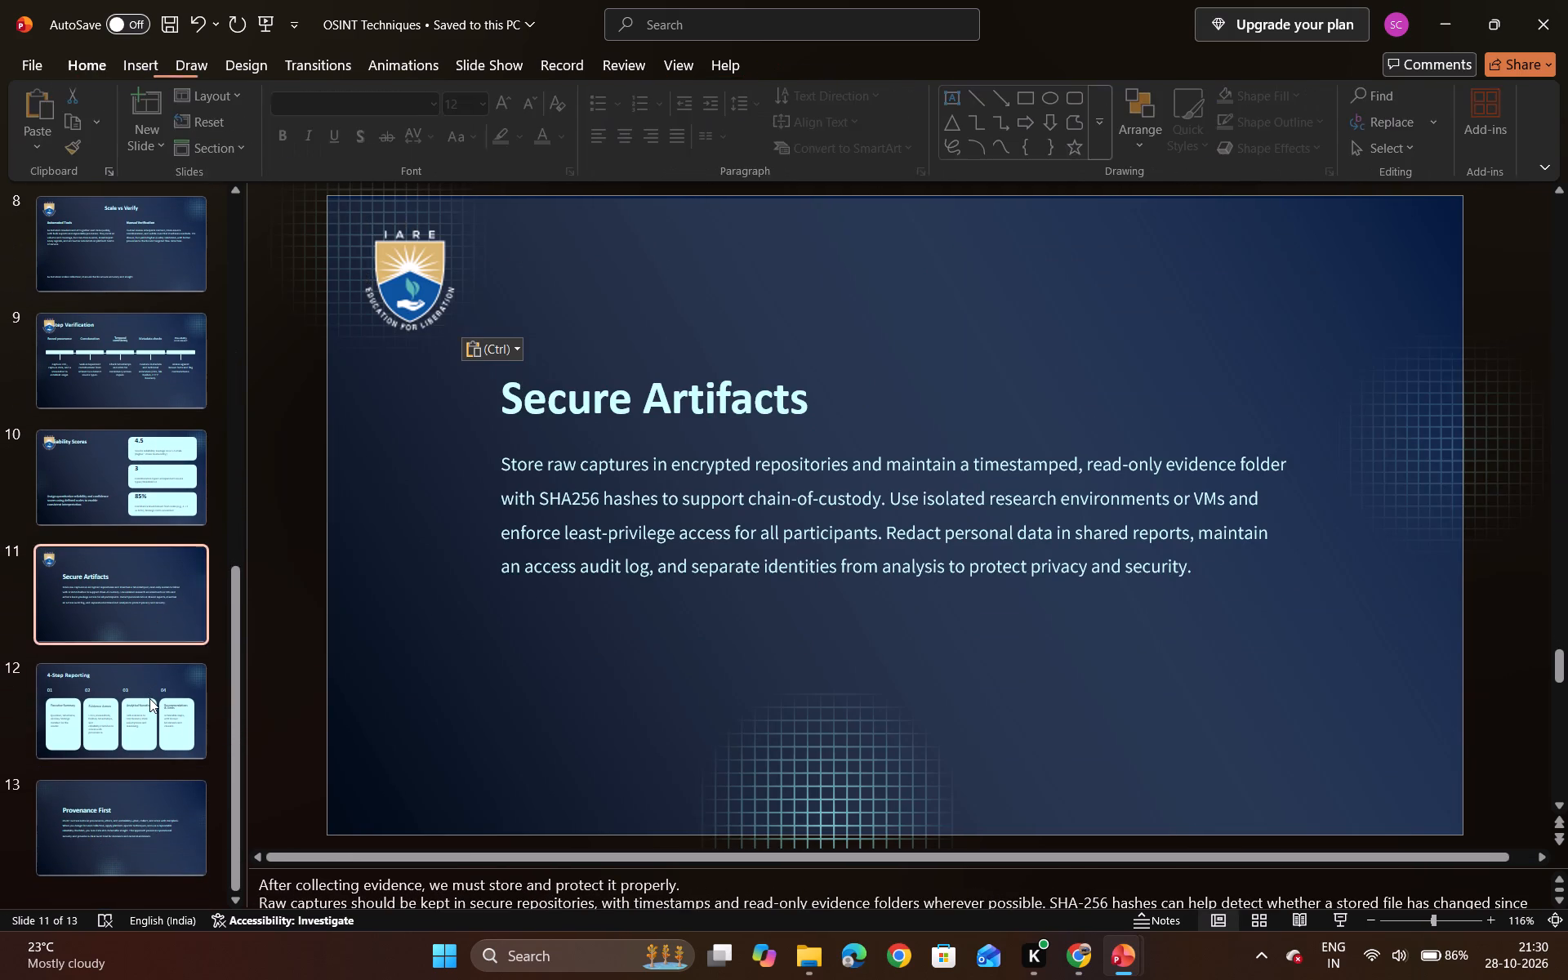
{"action": "left_click", "coordinate": [149, 698]}
{"action": "key", "text": "ctrl+v"}
{"action": "scroll", "coordinate": [149, 698], "scroll_direction": "down", "scroll_amount": 3}
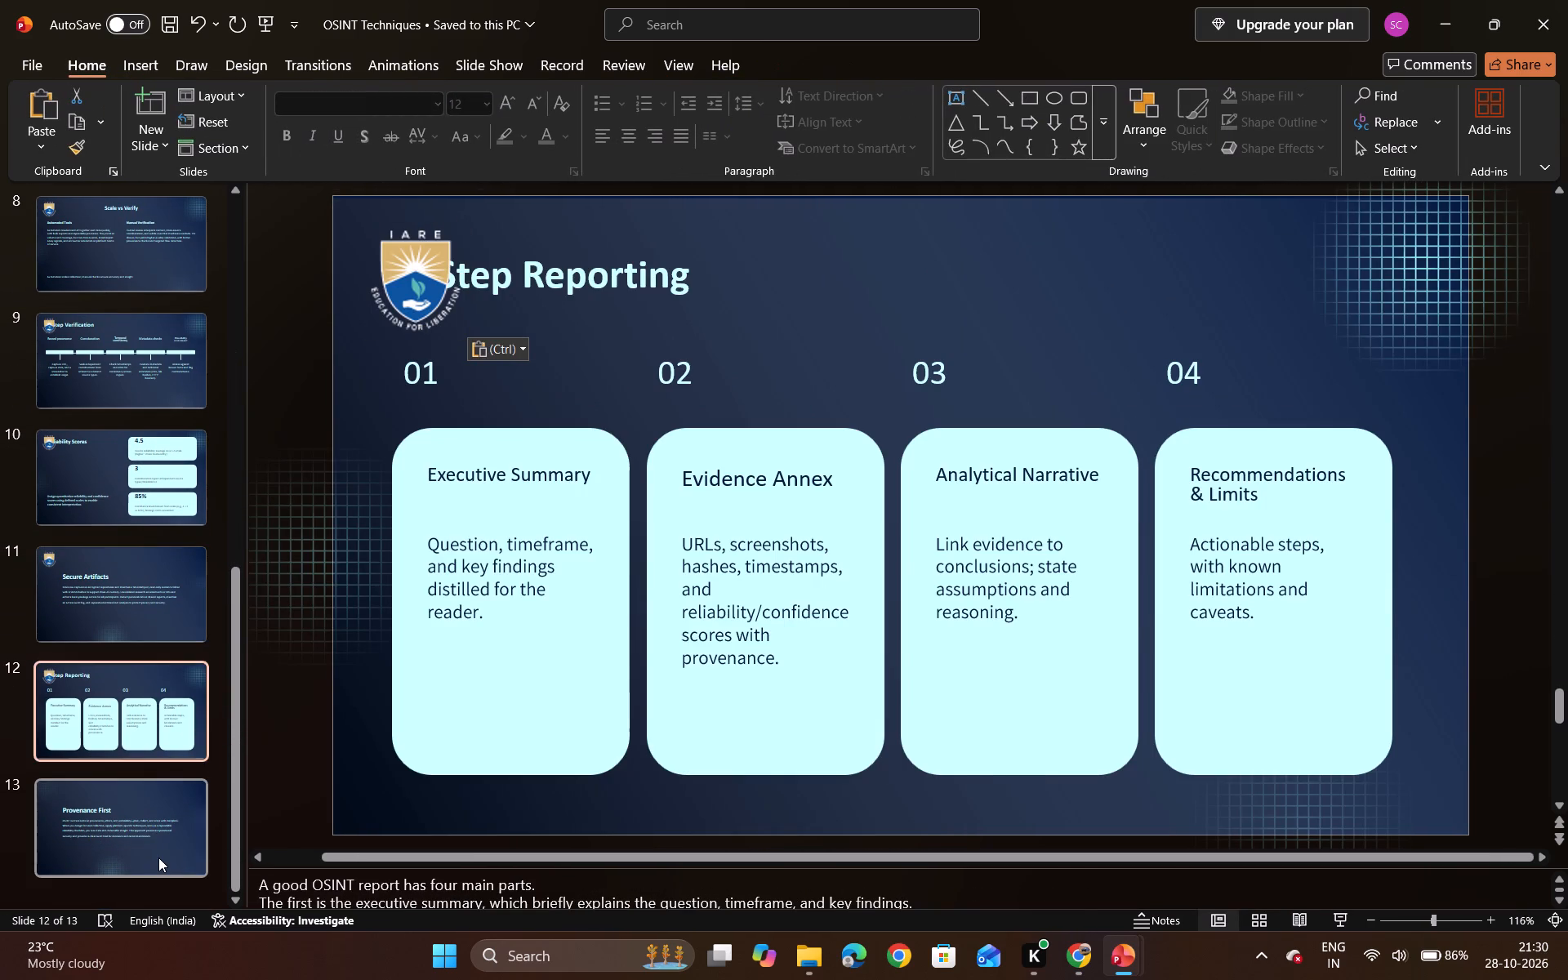
{"action": "left_click", "coordinate": [158, 857]}
{"action": "key", "text": "ctrl+v"}
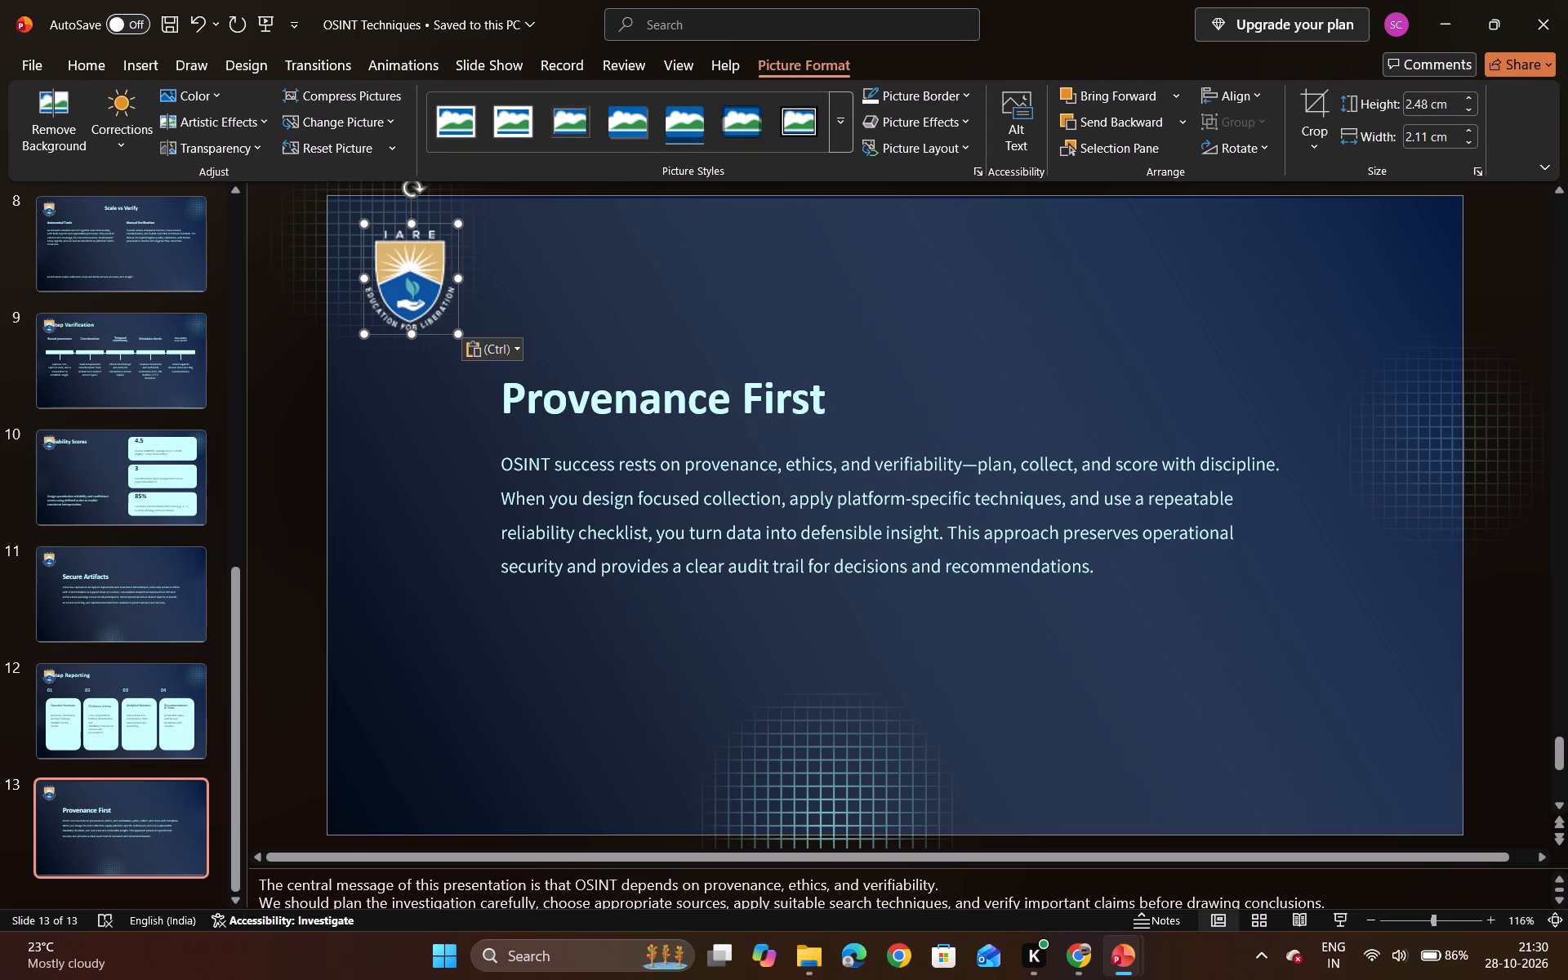
Move the IARE crest to the slide's upper-right corner on the Provenance First and 4-Step Reporting slides.
{"action": "left_click_drag", "start_coordinate": [412, 272], "coordinate": [1392, 248]}
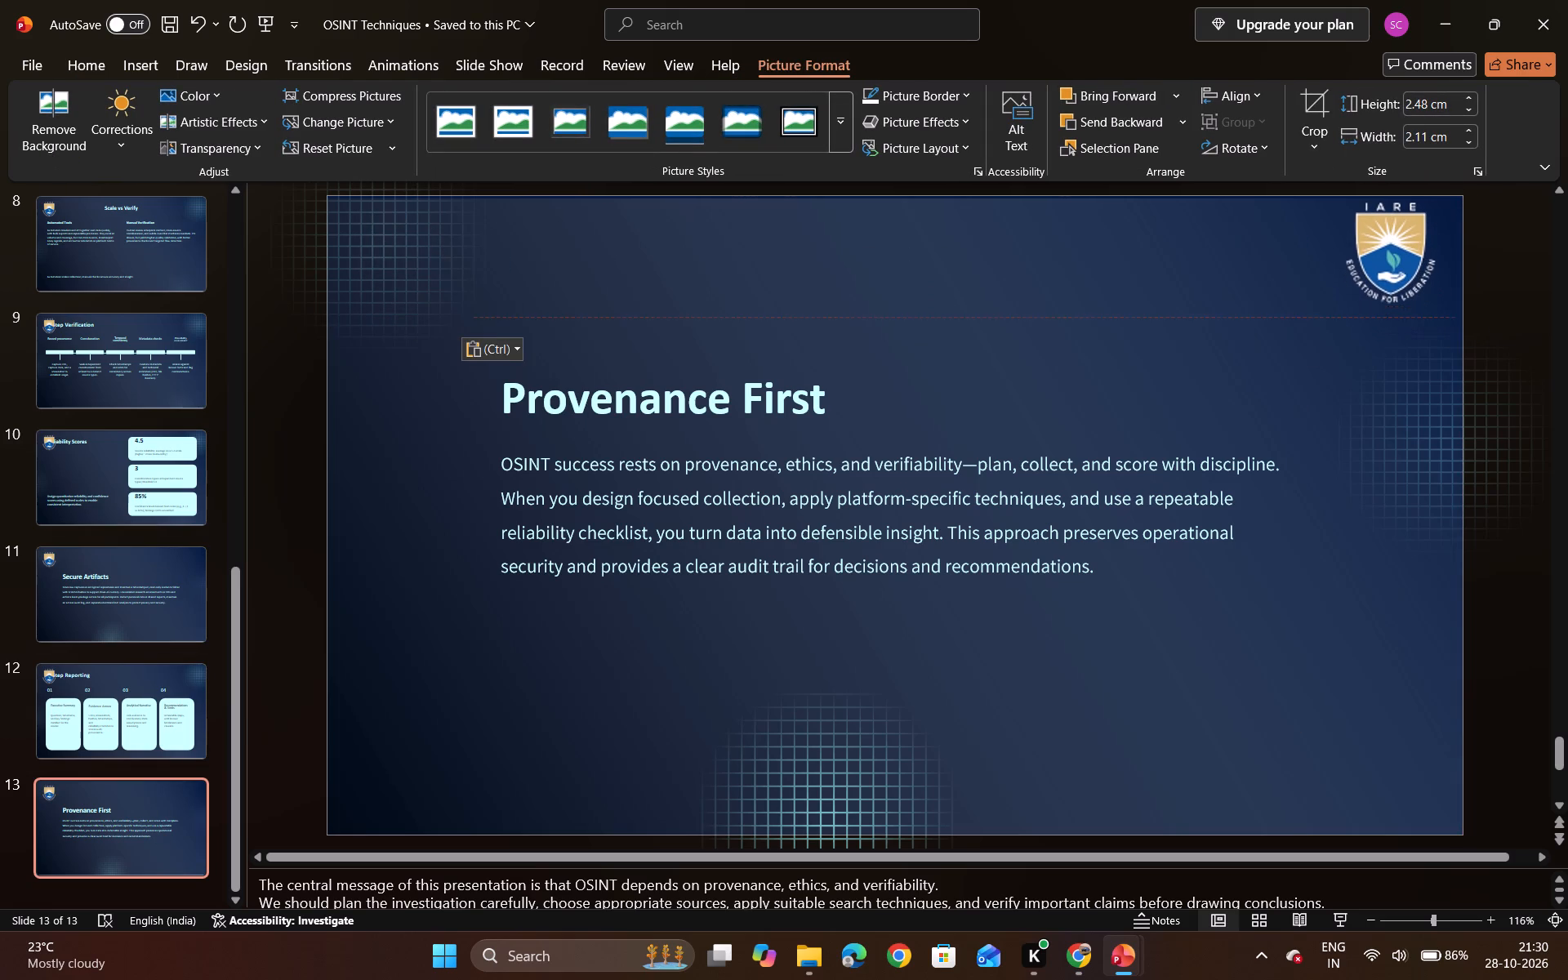
{"action": "left_click_drag", "start_coordinate": [1392, 248], "coordinate": [1400, 260]}
{"action": "left_click", "coordinate": [128, 706]}
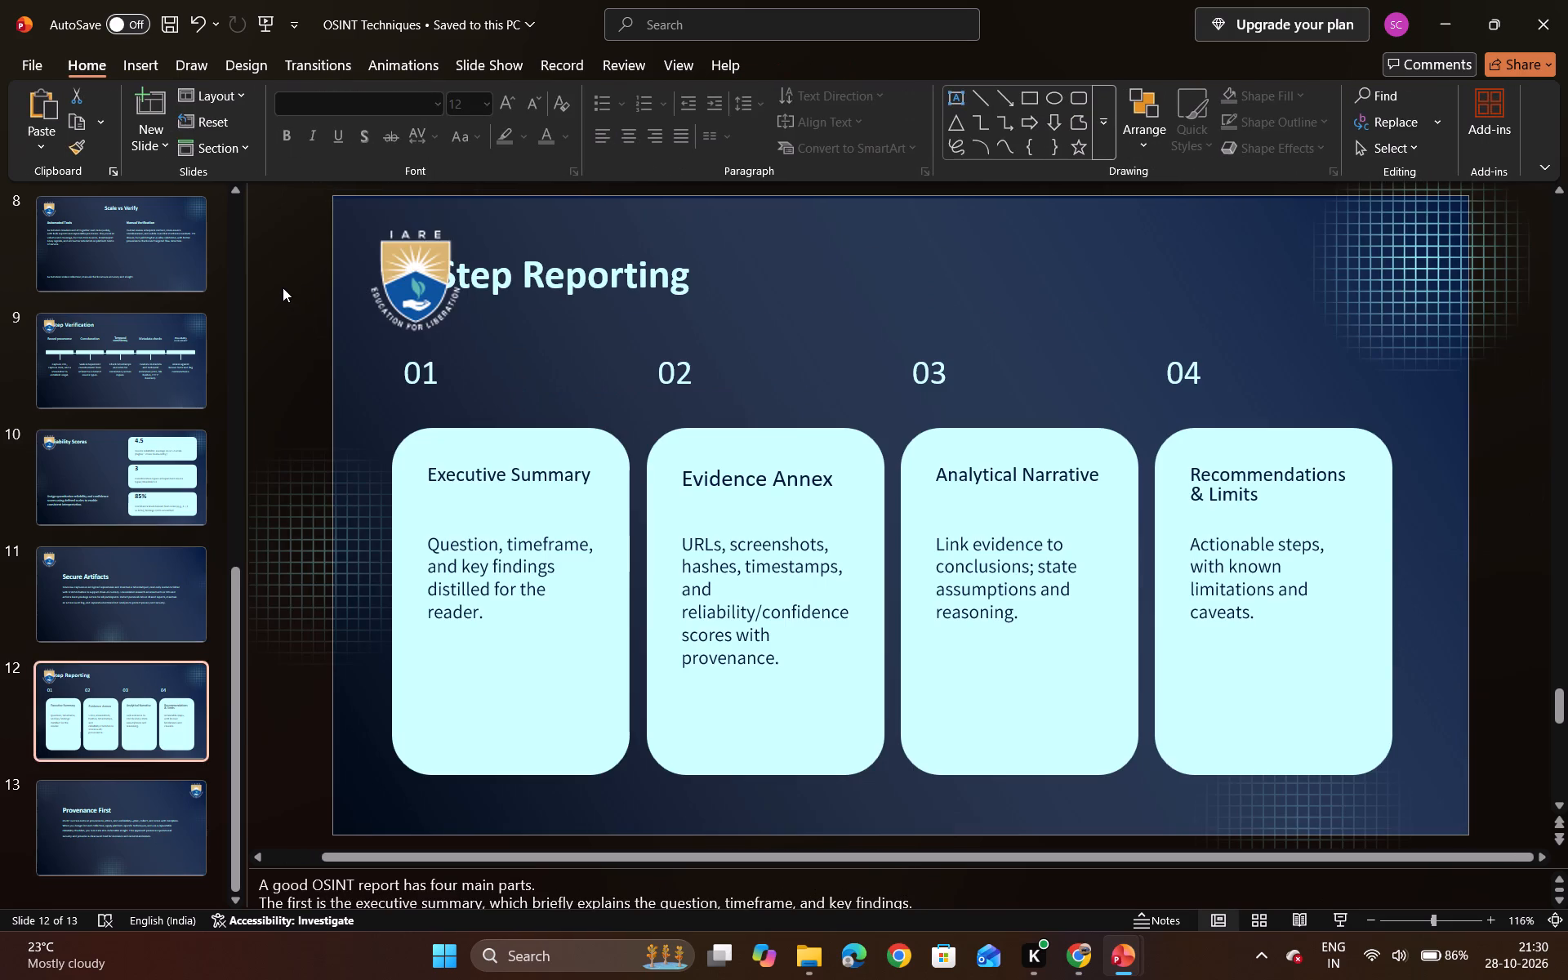
{"action": "left_click_drag", "start_coordinate": [389, 274], "coordinate": [1349, 274]}
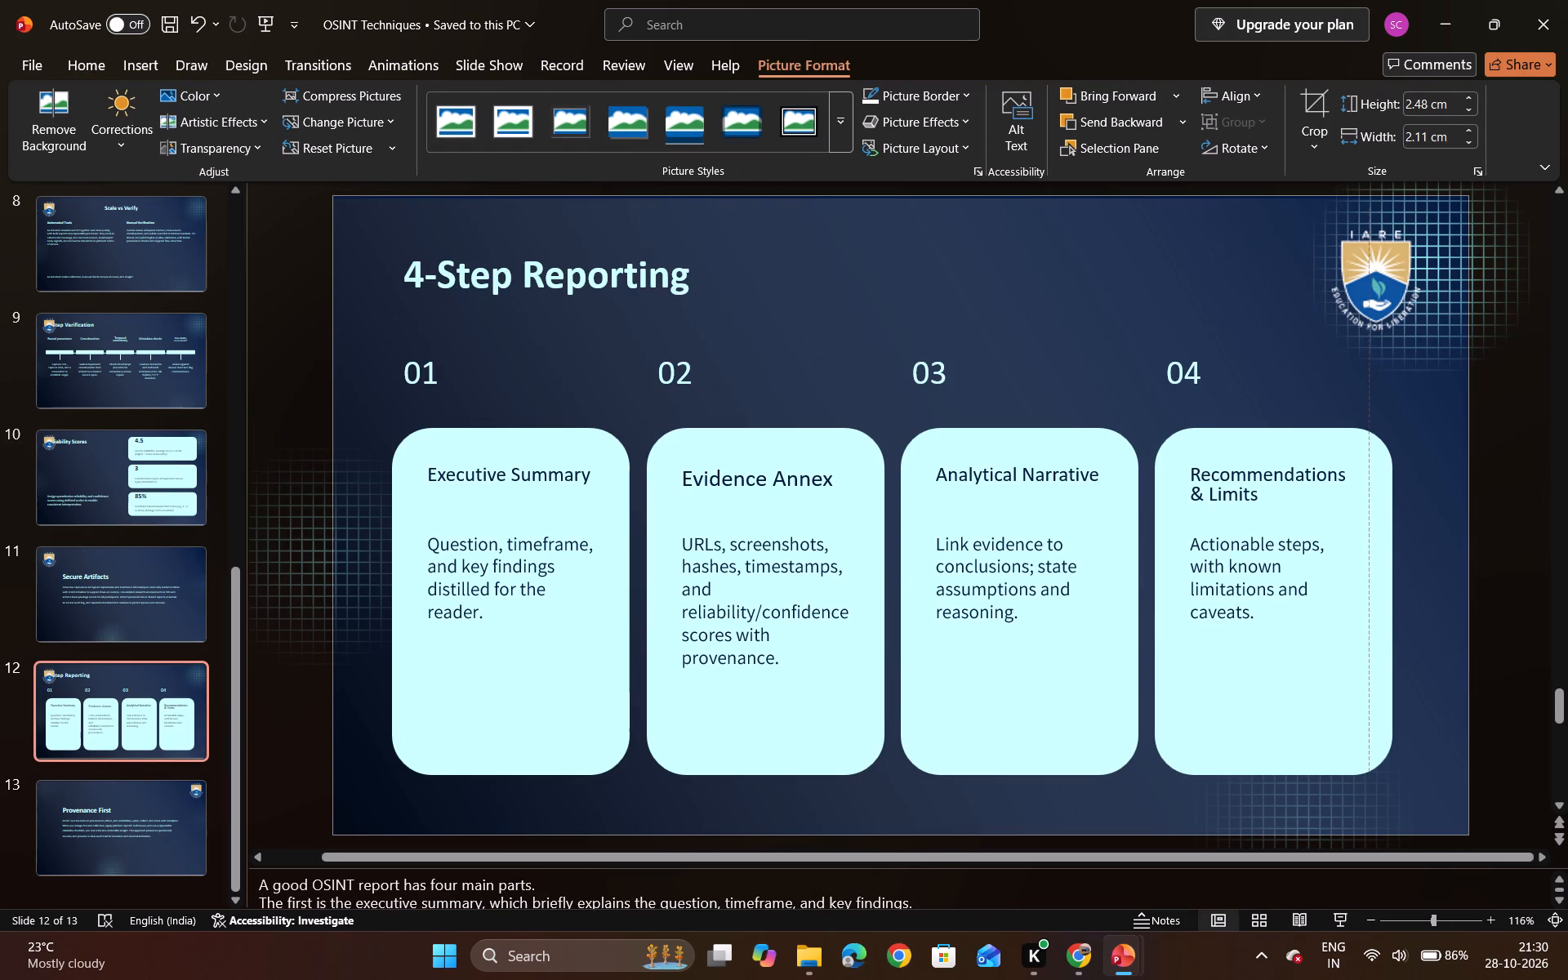
{"action": "left_click_drag", "start_coordinate": [1349, 274], "coordinate": [1350, 270]}
{"action": "left_click", "coordinate": [1177, 287]}
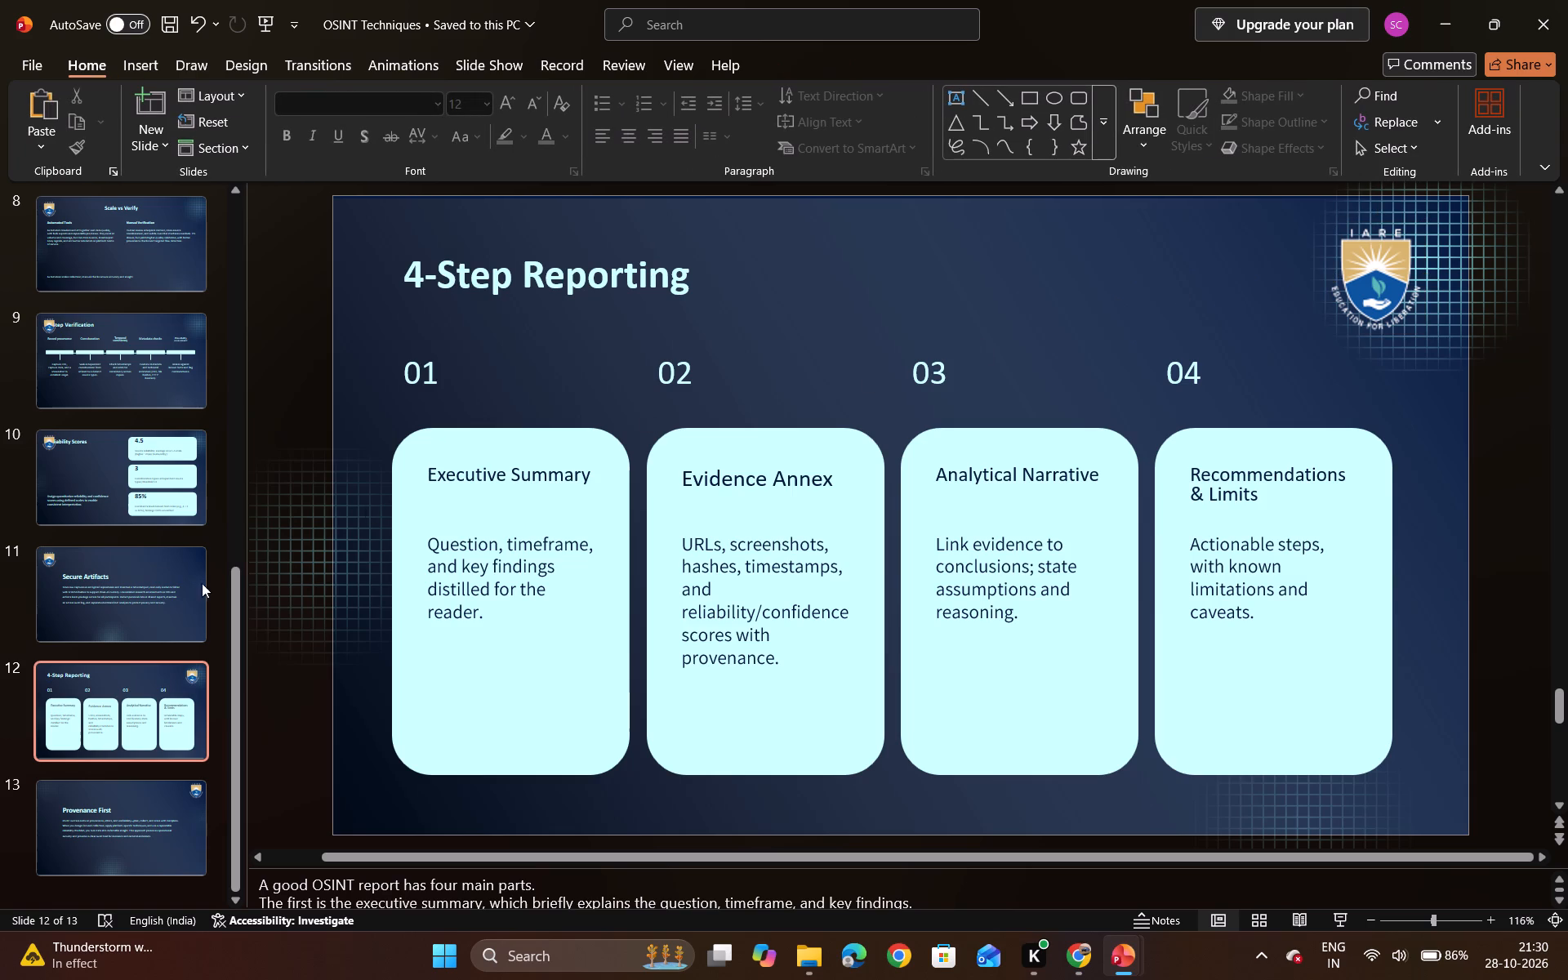
Move the IARE crest to the slide's upper-right corner on the Secure Artifacts and Reliability Scores slides.
{"action": "left_click", "coordinate": [122, 617]}
{"action": "left_click_drag", "start_coordinate": [422, 295], "coordinate": [1567, 294]}
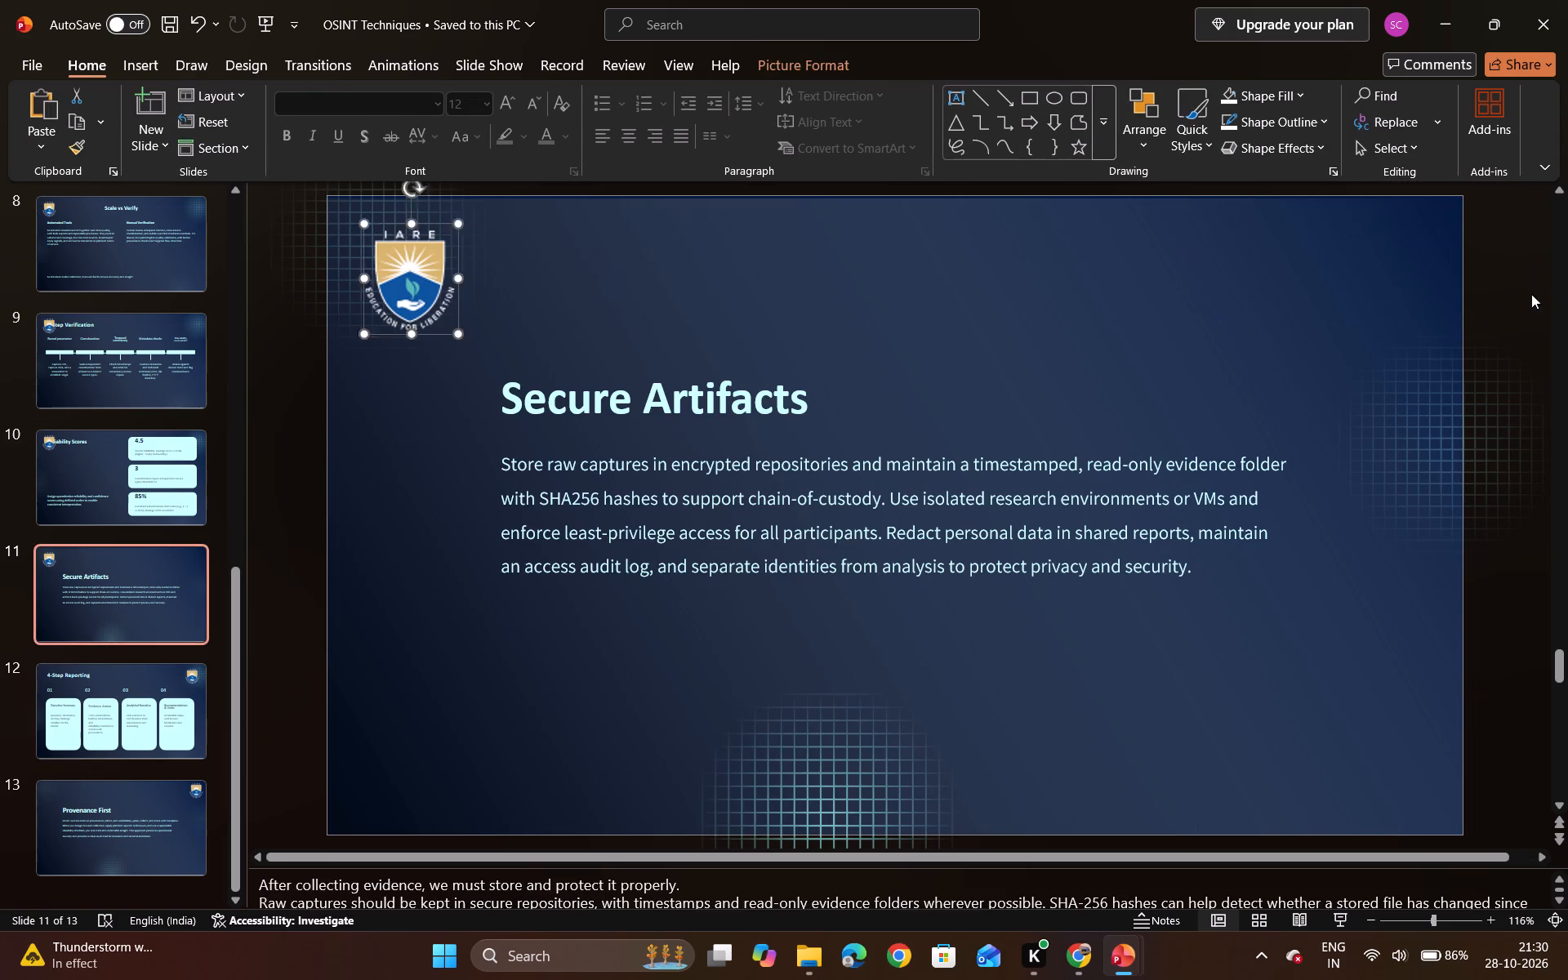
{"action": "left_click_drag", "start_coordinate": [1536, 294], "coordinate": [1402, 285]}
{"action": "left_click_drag", "start_coordinate": [394, 289], "coordinate": [1347, 296]}
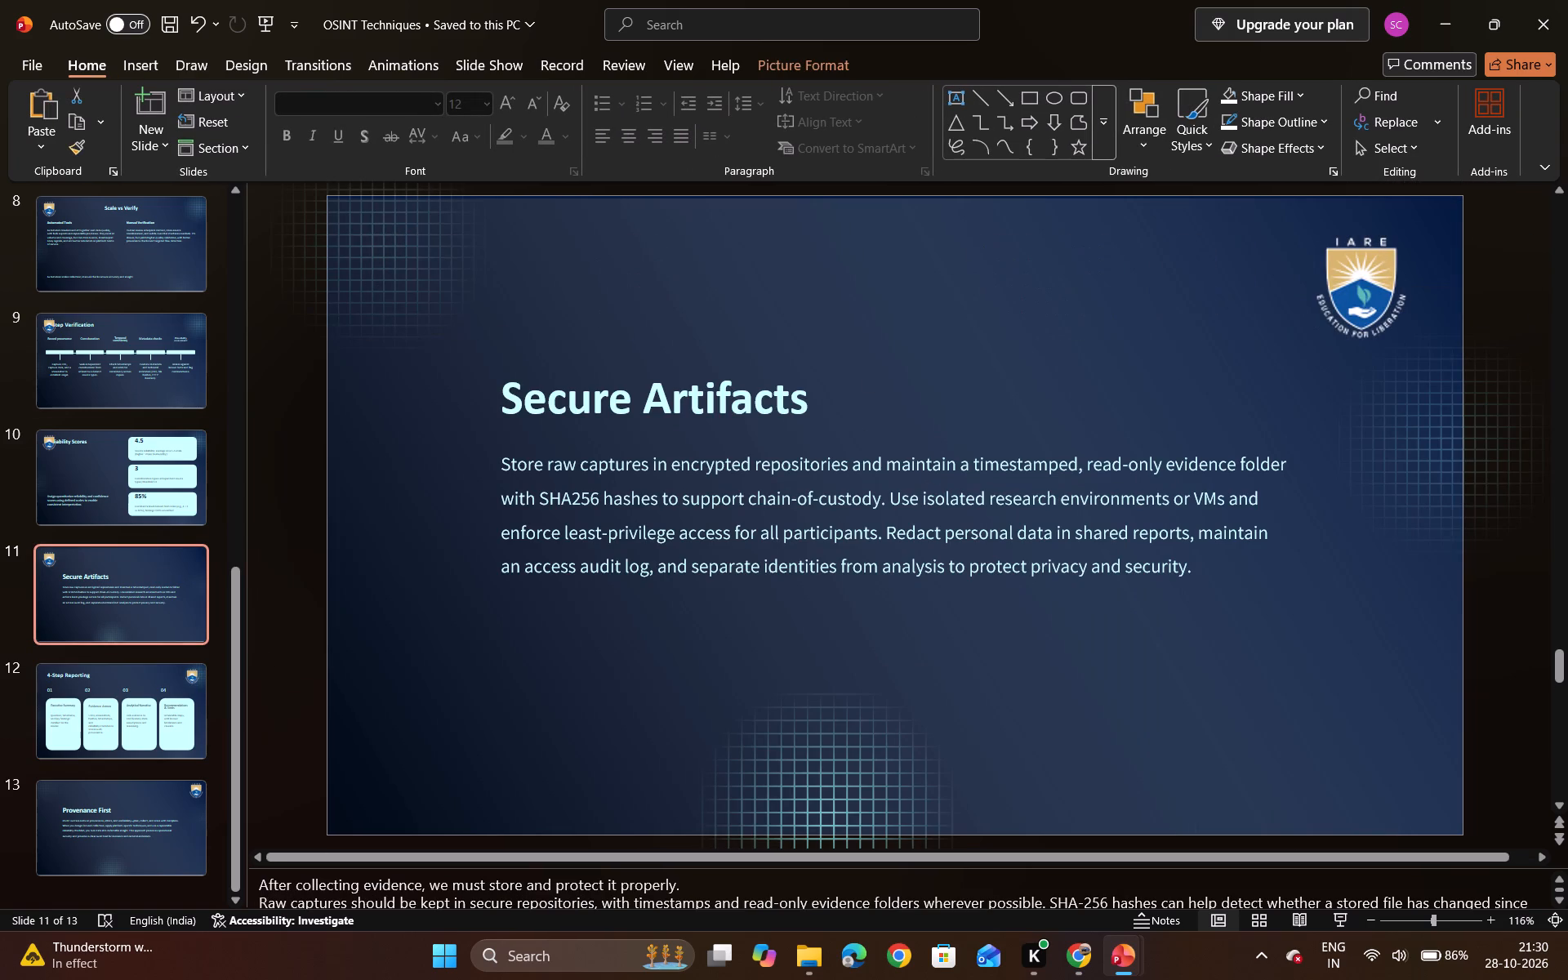
{"action": "left_click_drag", "start_coordinate": [1347, 296], "coordinate": [1357, 284]}
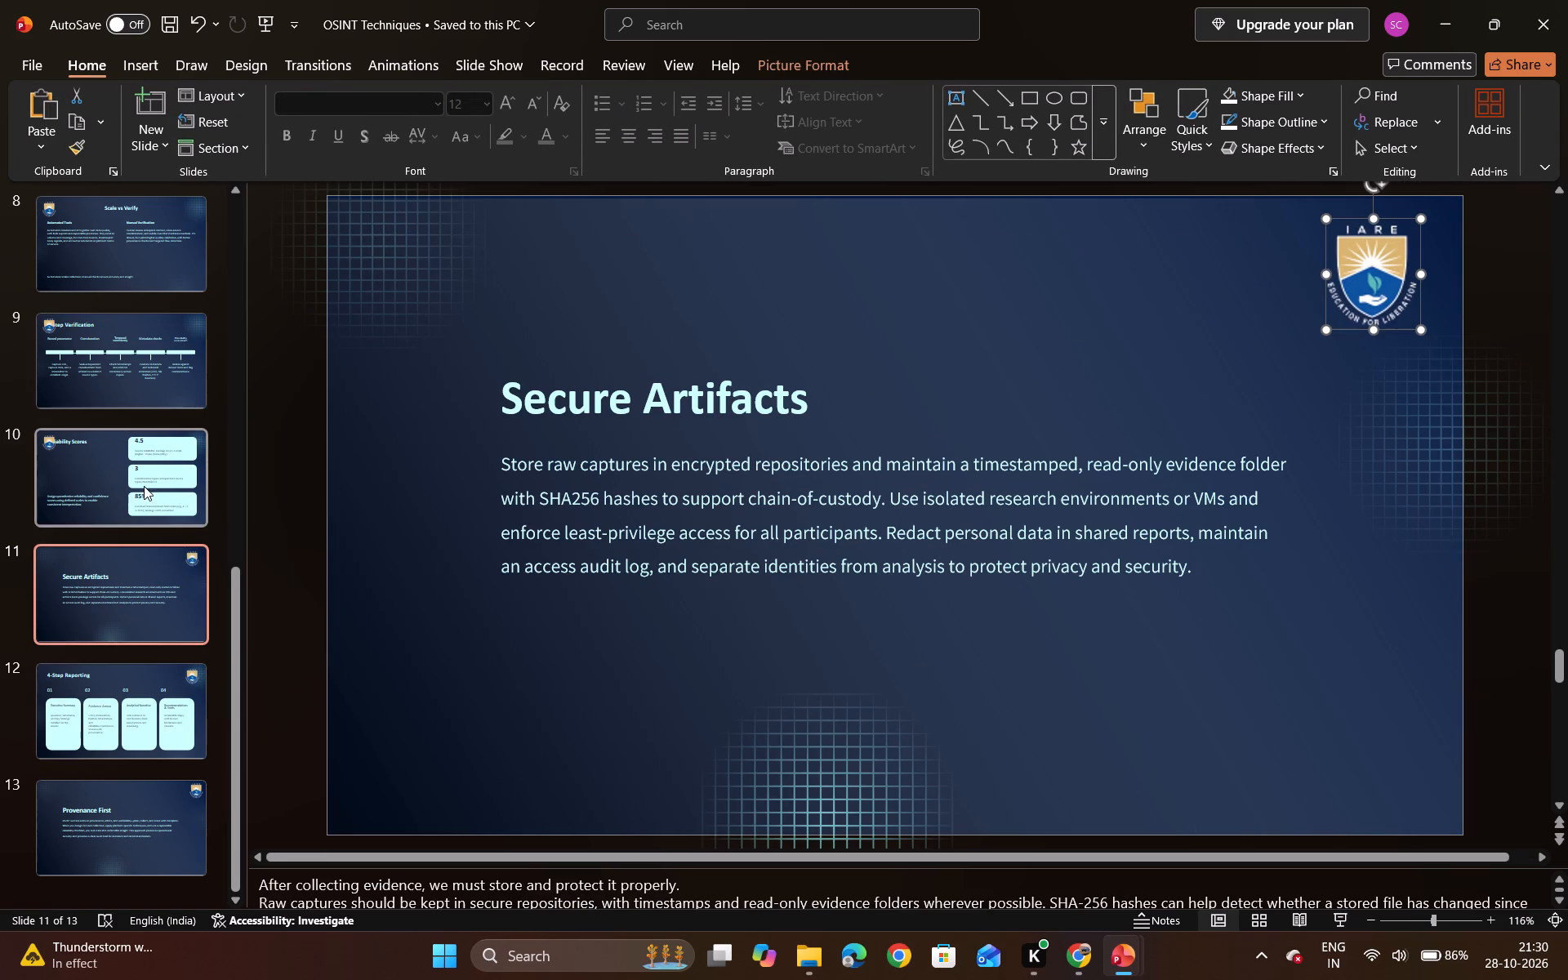
{"action": "left_click", "coordinate": [144, 486]}
{"action": "left_click_drag", "start_coordinate": [423, 289], "coordinate": [1388, 271]}
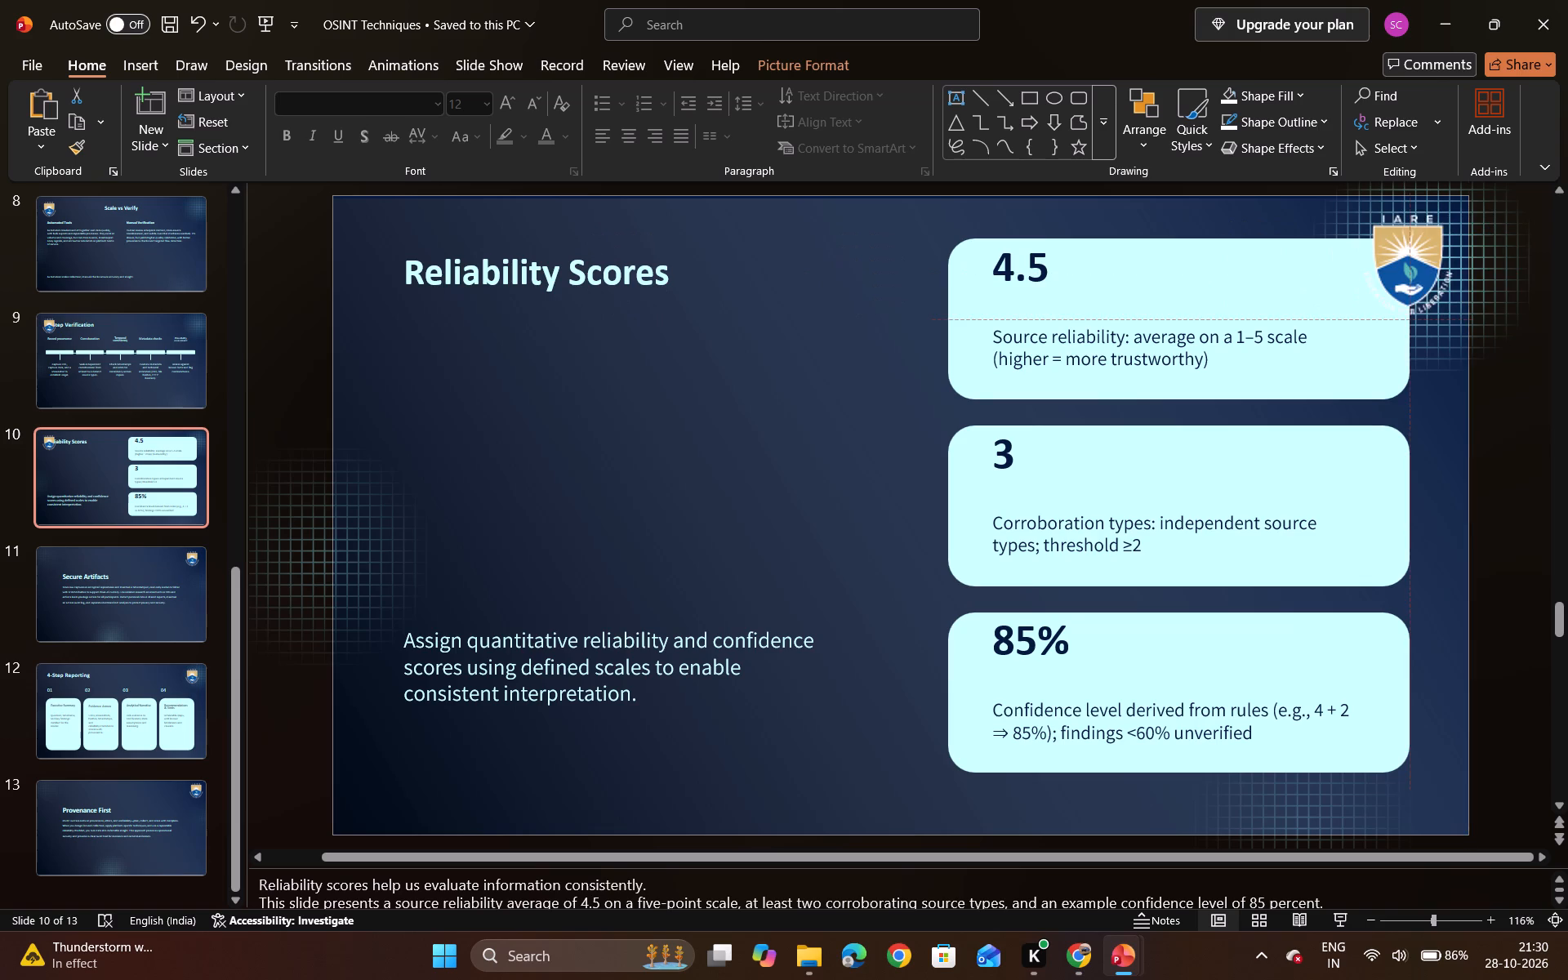
{"action": "left_click_drag", "start_coordinate": [1388, 271], "coordinate": [1400, 270]}
Move the IARE crest to the slide's upper-right corner on the 5-Step Verification and Scale vs Verify slides.
{"action": "left_click", "coordinate": [161, 366]}
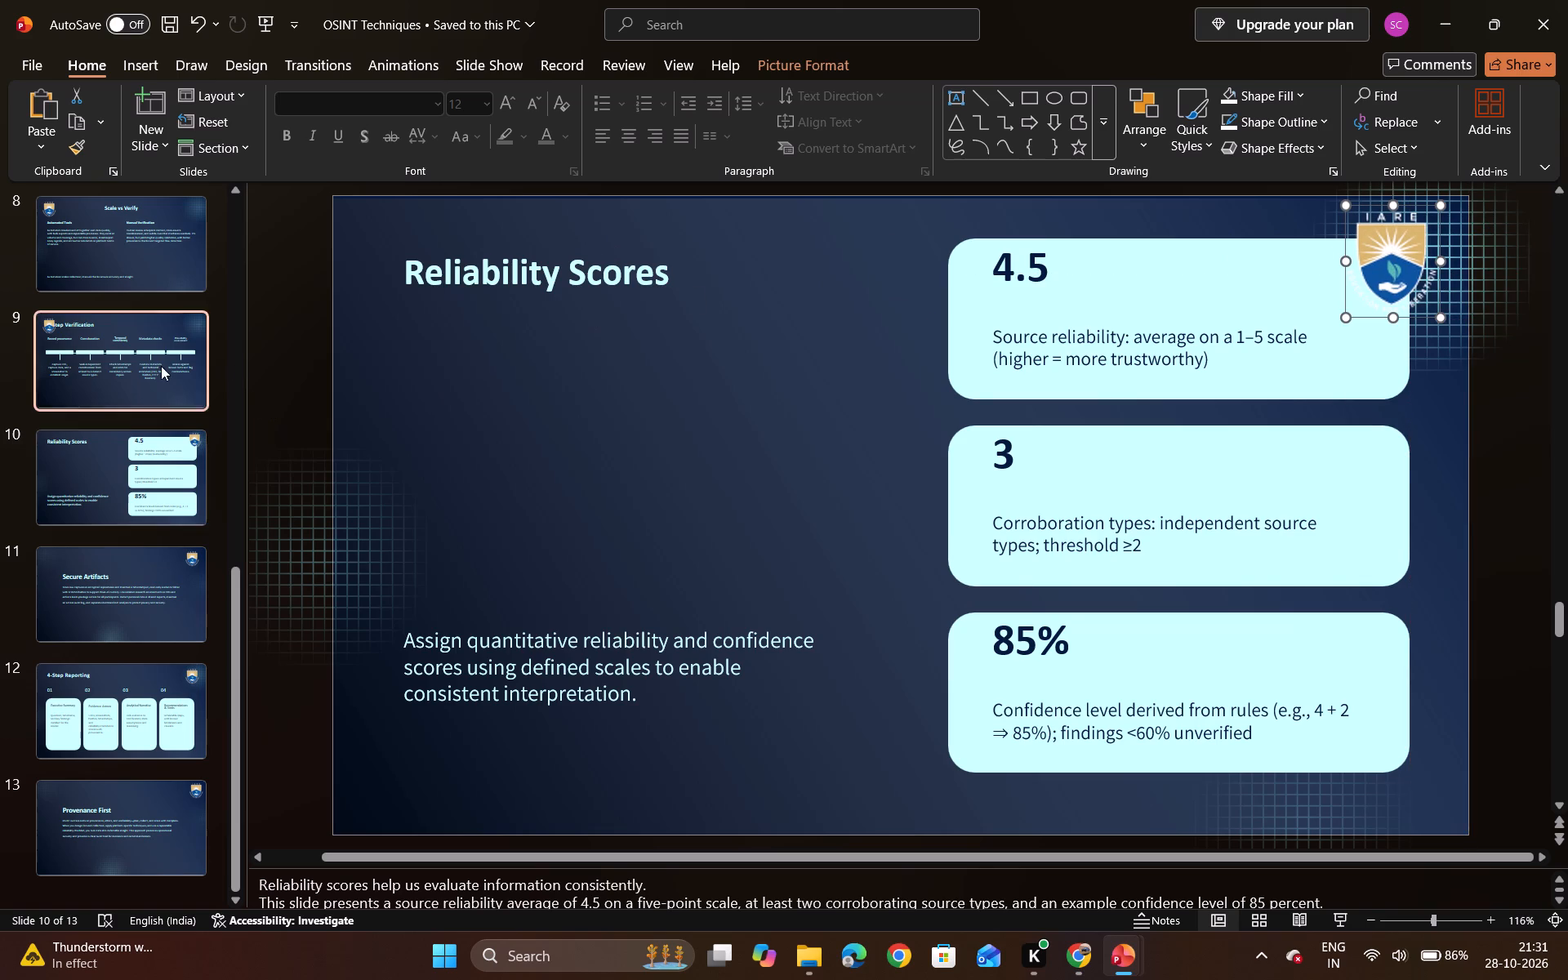
{"action": "left_click_drag", "start_coordinate": [416, 306], "coordinate": [1401, 301]}
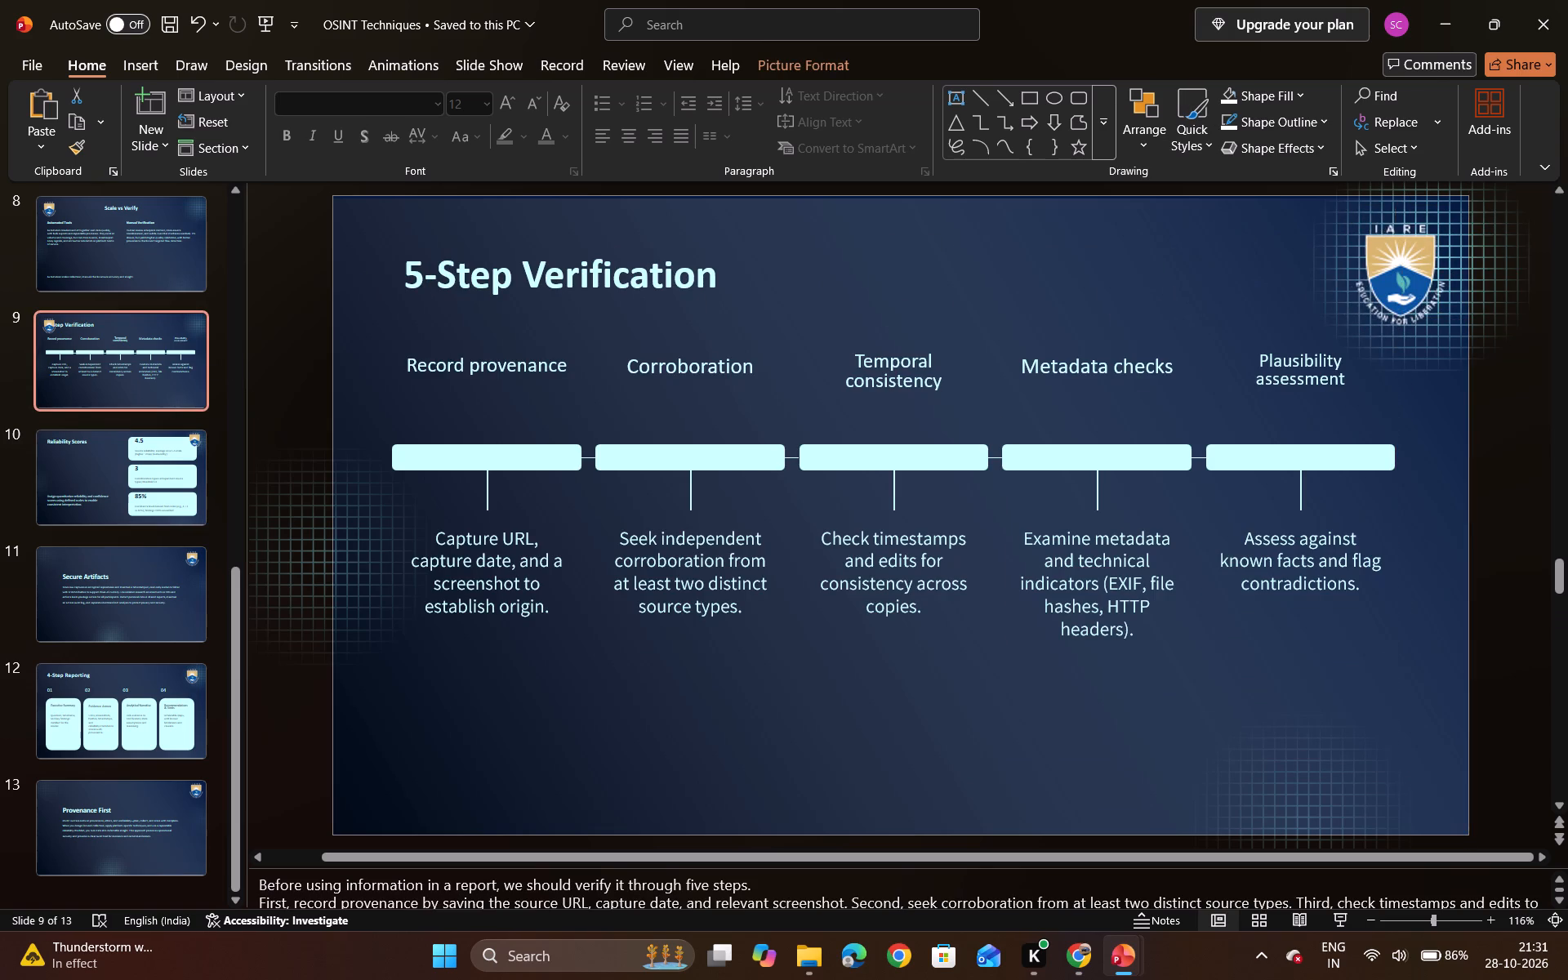
{"action": "left_click_drag", "start_coordinate": [1401, 301], "coordinate": [1400, 300]}
{"action": "left_click", "coordinate": [150, 273]}
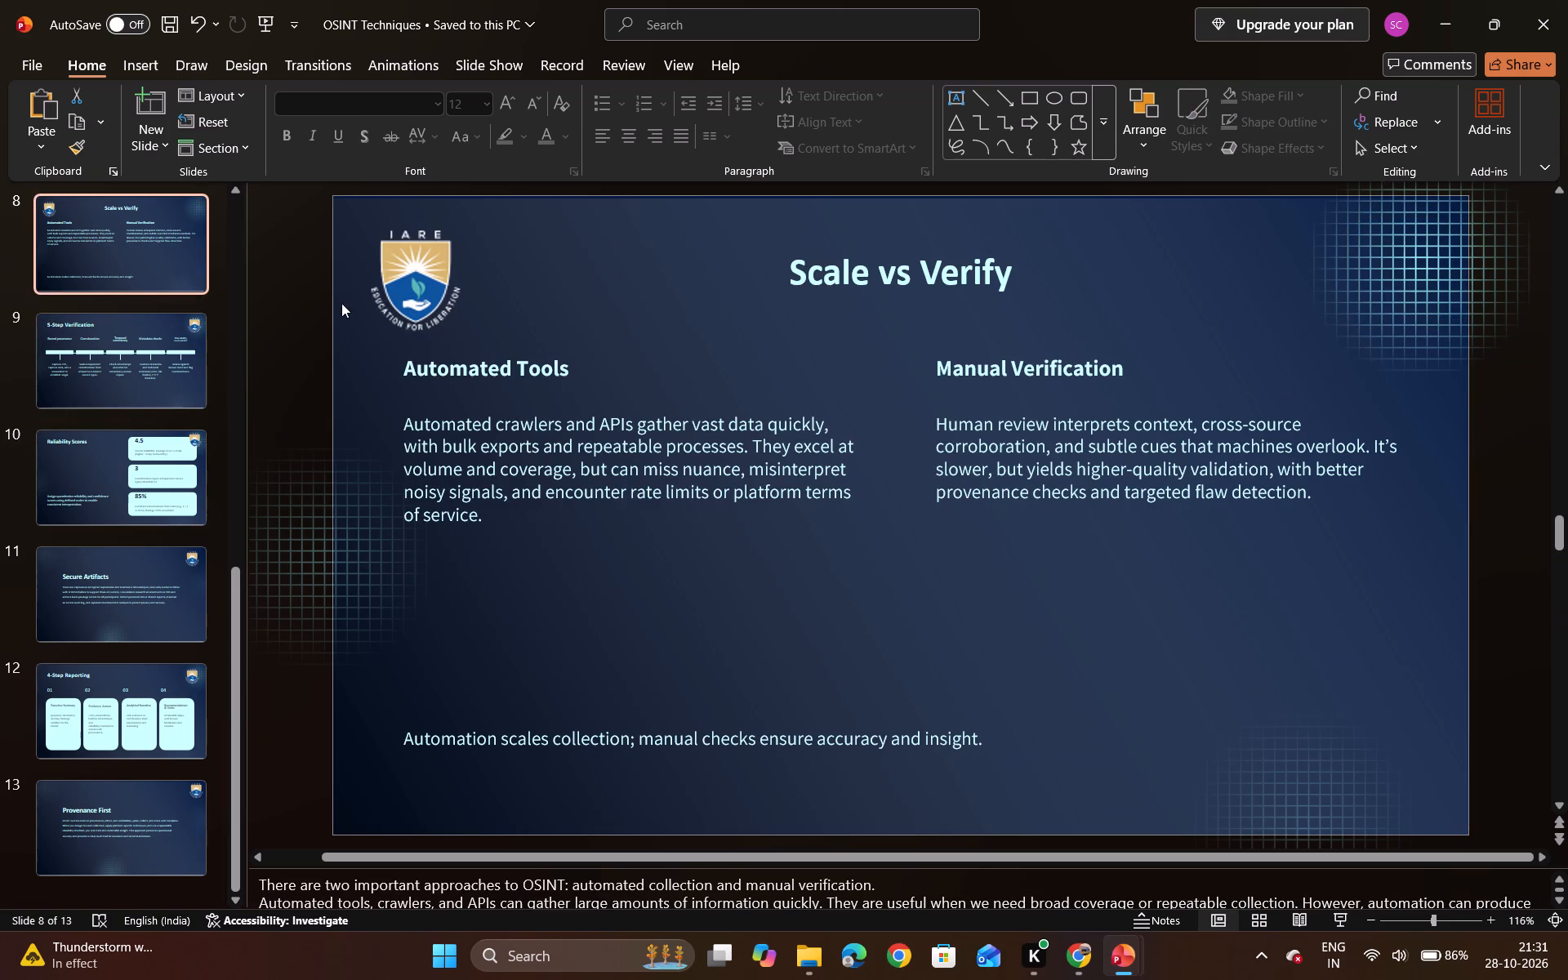
{"action": "left_click_drag", "start_coordinate": [394, 279], "coordinate": [1371, 287]}
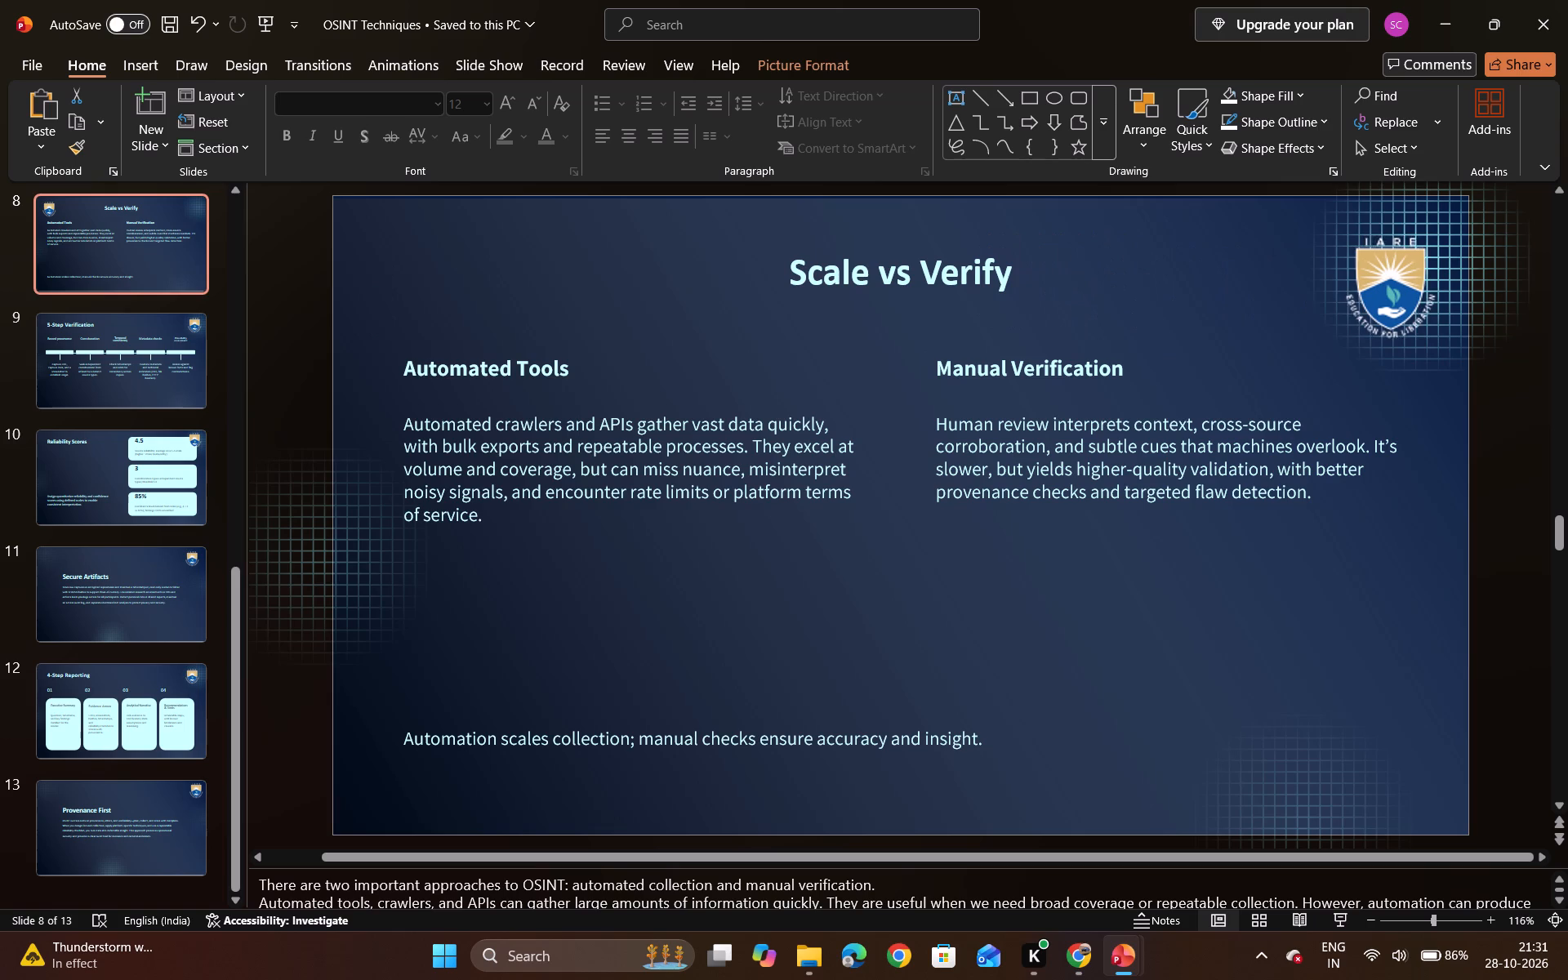
{"action": "left_click_drag", "start_coordinate": [1371, 287], "coordinate": [1370, 273]}
Move the IARE crest to the slide's upper-right corner on the Profile Triangulation and Search Precision slides.
{"action": "scroll", "coordinate": [128, 373], "scroll_direction": "up", "scroll_amount": 4}
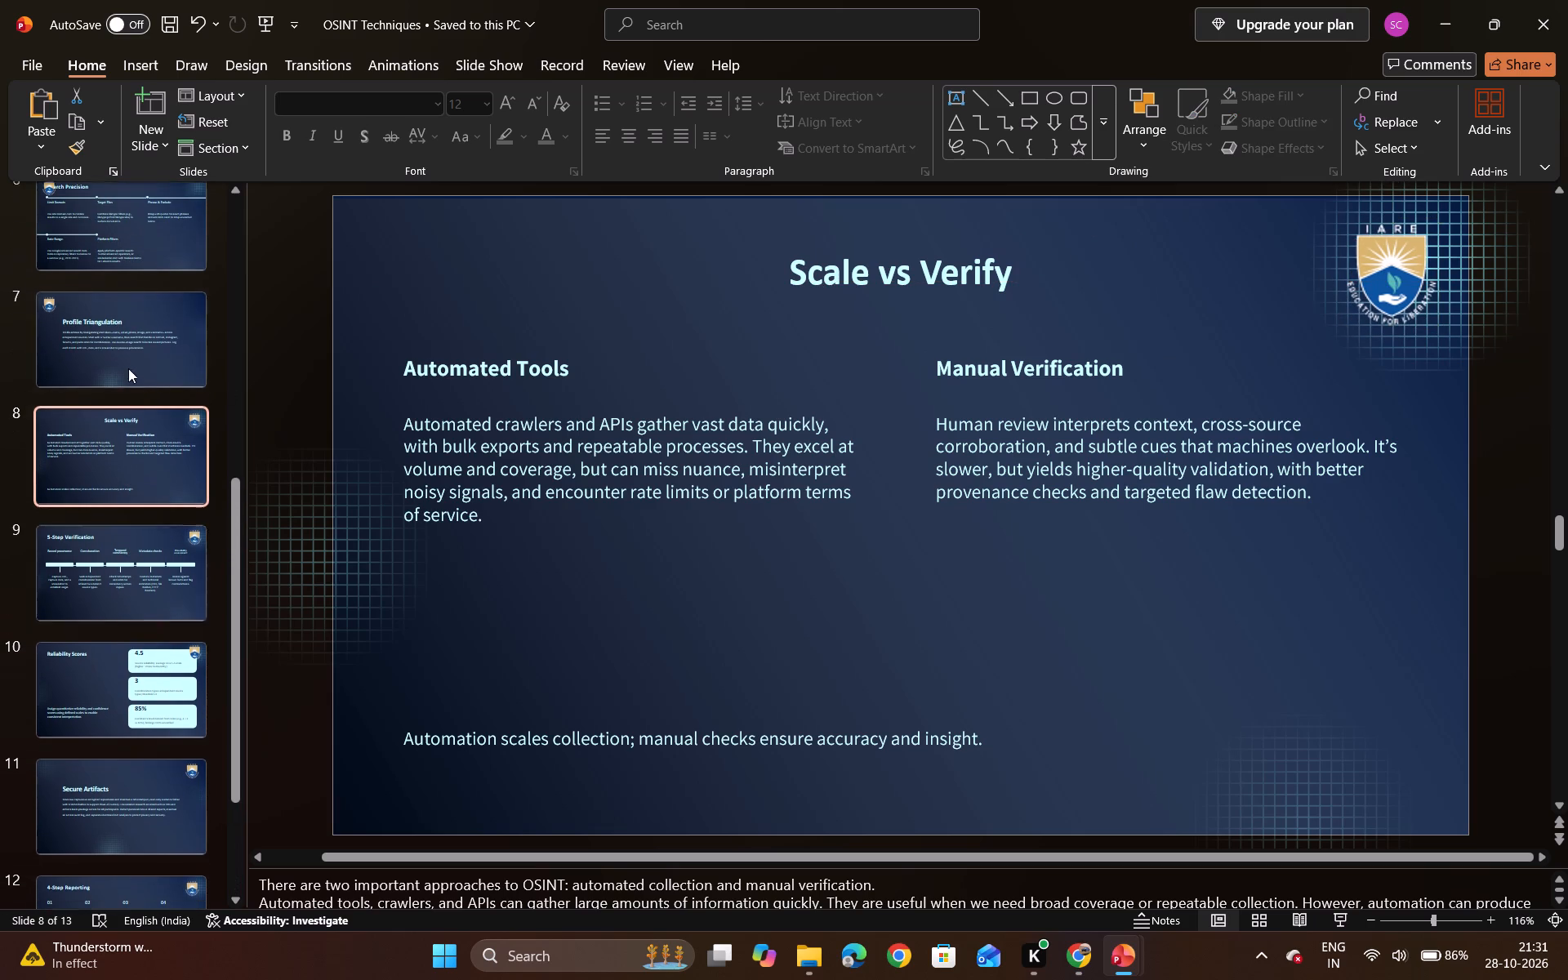
{"action": "left_click", "coordinate": [128, 362]}
{"action": "left_click_drag", "start_coordinate": [398, 287], "coordinate": [1231, 283]}
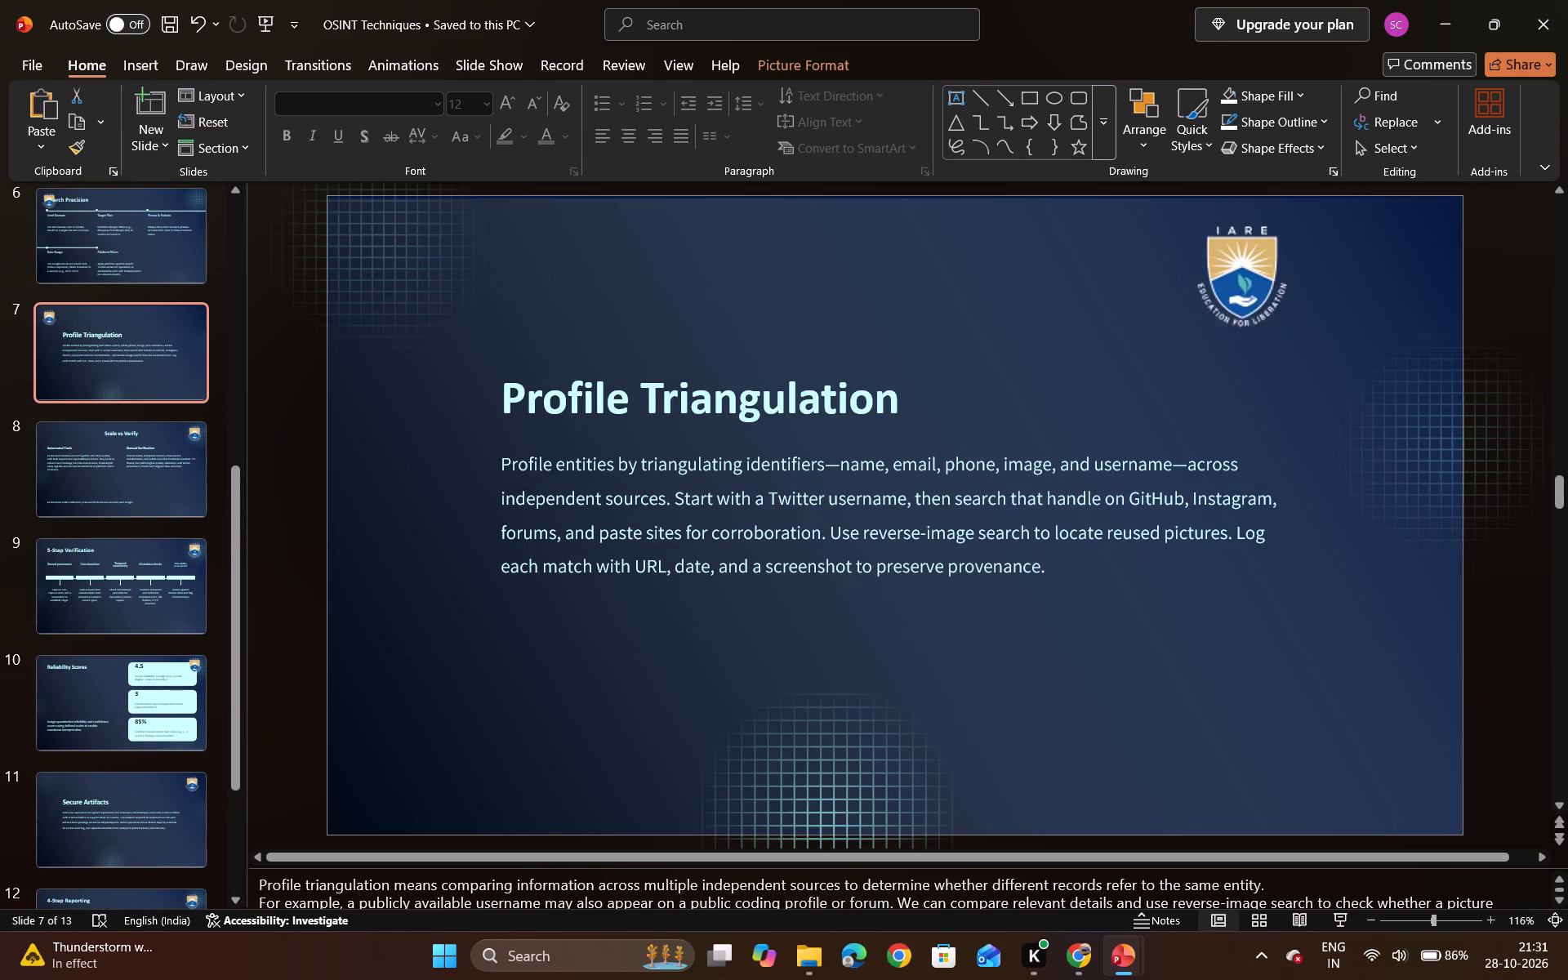
{"action": "left_click_drag", "start_coordinate": [1231, 283], "coordinate": [1374, 284]}
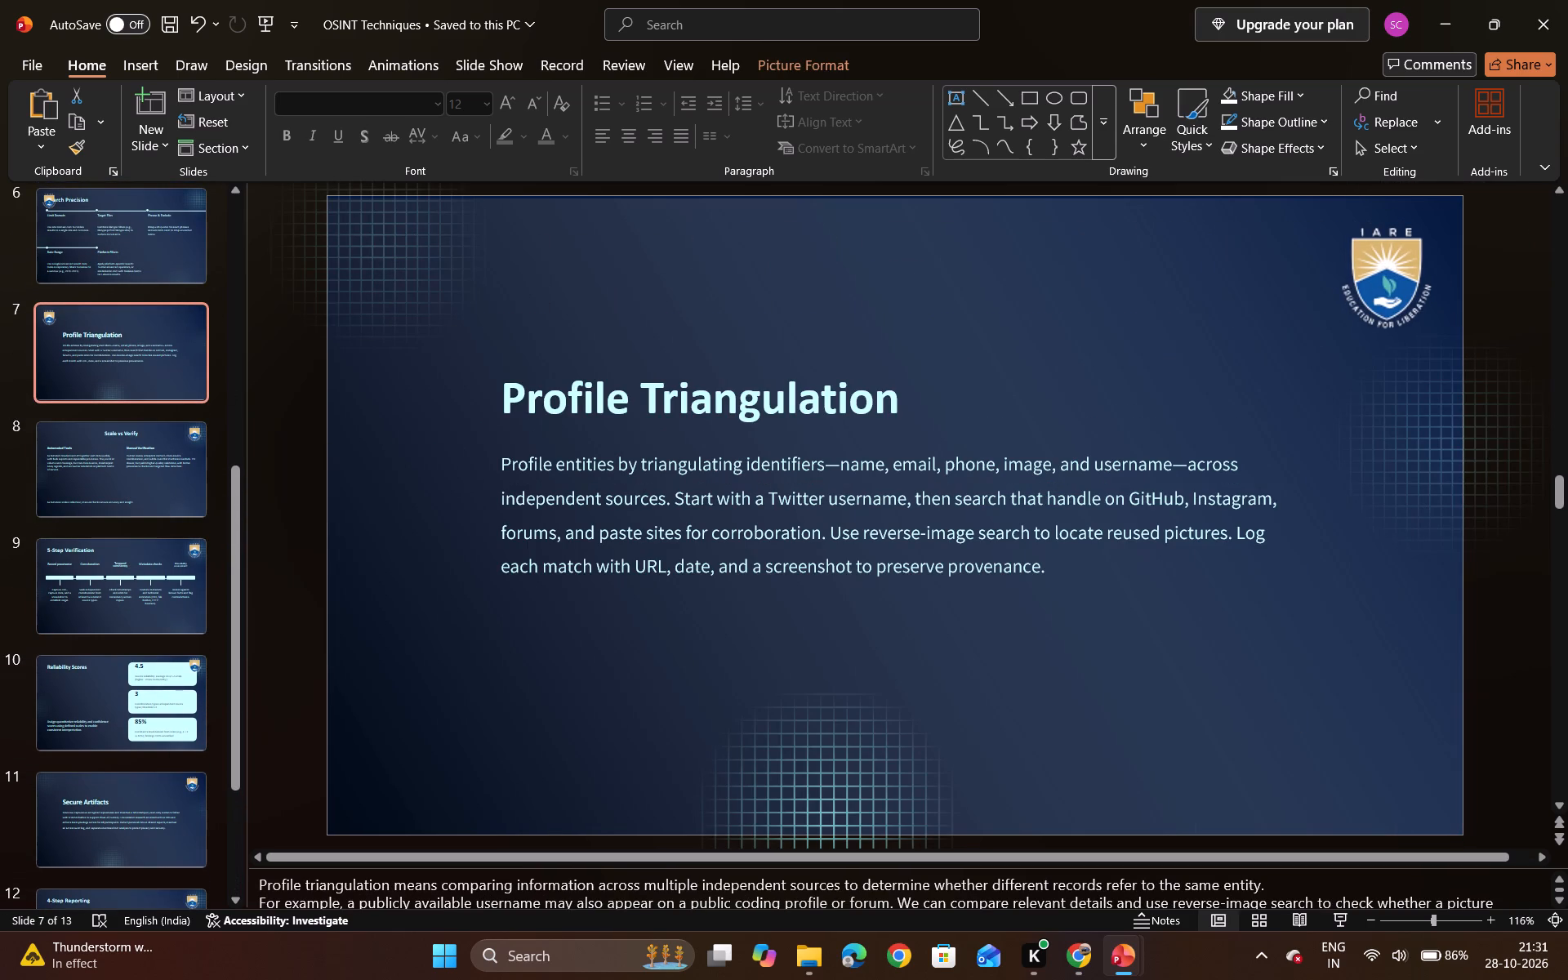
{"action": "left_click_drag", "start_coordinate": [1374, 284], "coordinate": [1374, 277]}
{"action": "scroll", "coordinate": [96, 265], "scroll_direction": "up", "scroll_amount": 1}
{"action": "left_click", "coordinate": [96, 265]}
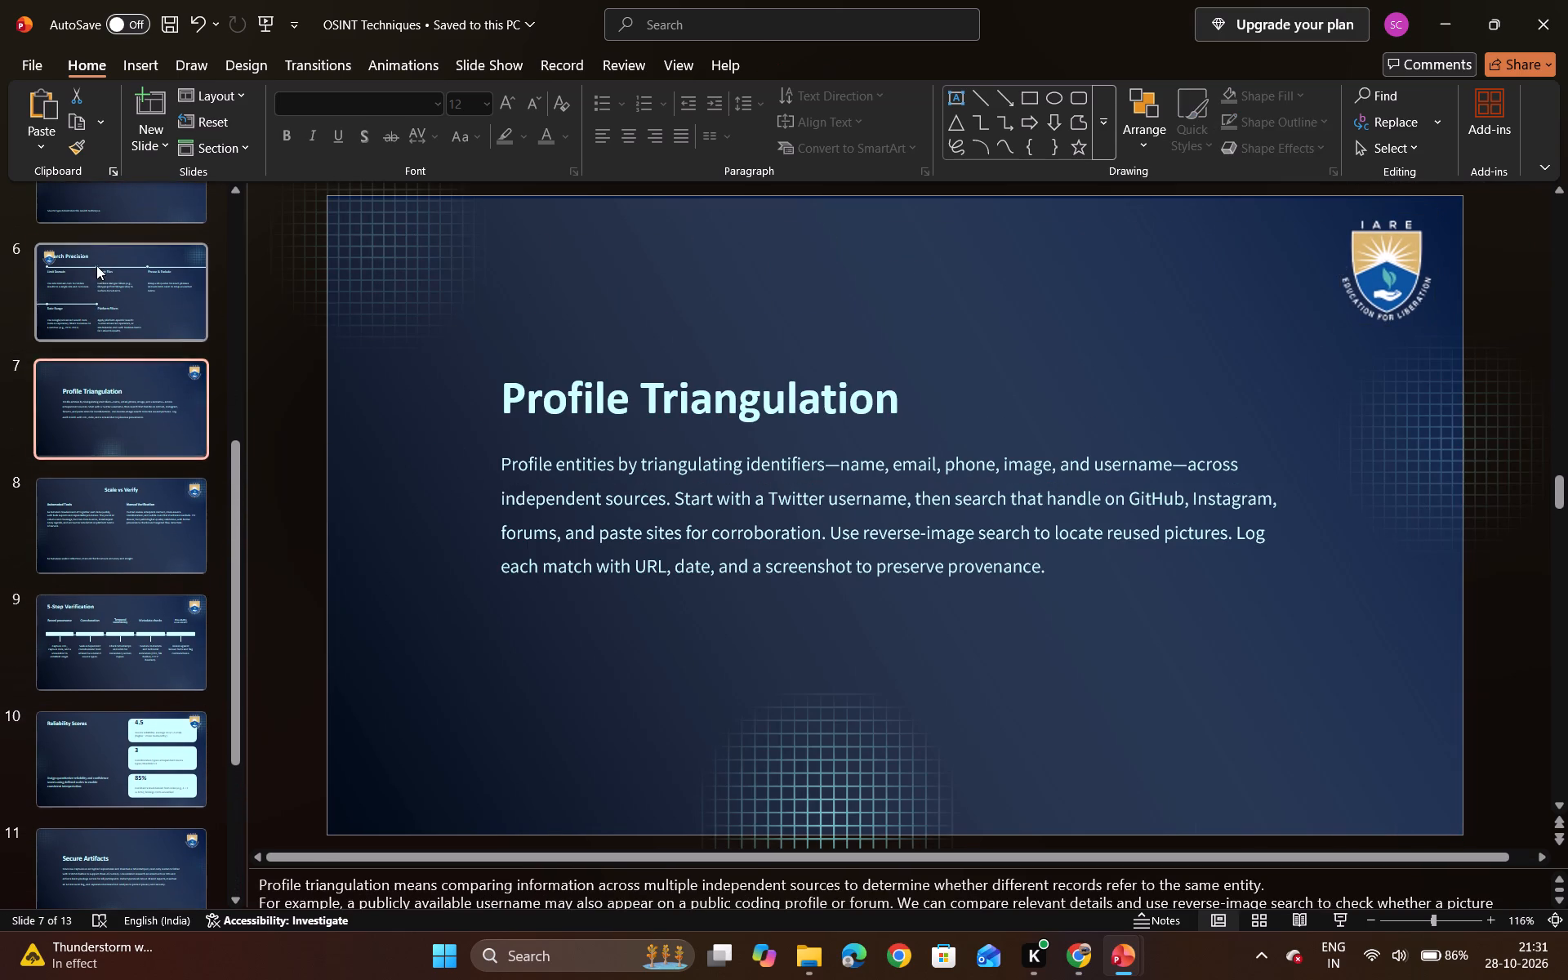
{"action": "left_click_drag", "start_coordinate": [435, 291], "coordinate": [1409, 294]}
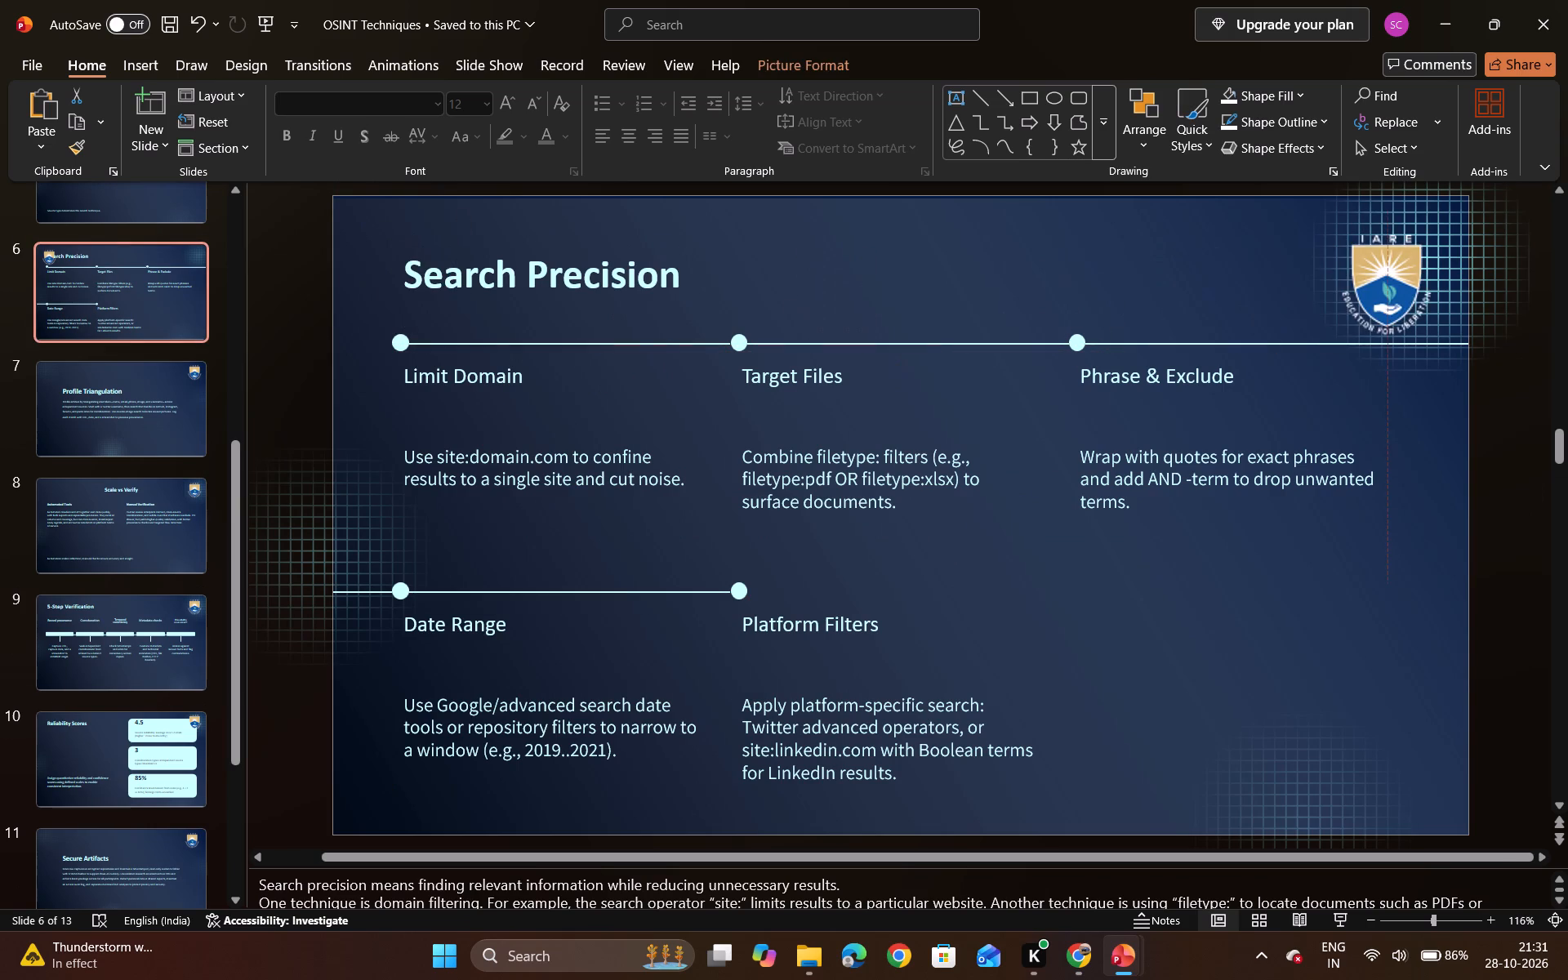
{"action": "left_click_drag", "start_coordinate": [1409, 294], "coordinate": [1409, 286]}
Move the IARE crest to the slide's upper-right corner on the Different Source Types and Six Step Plan slides.
{"action": "scroll", "coordinate": [154, 369], "scroll_direction": "up", "scroll_amount": 2}
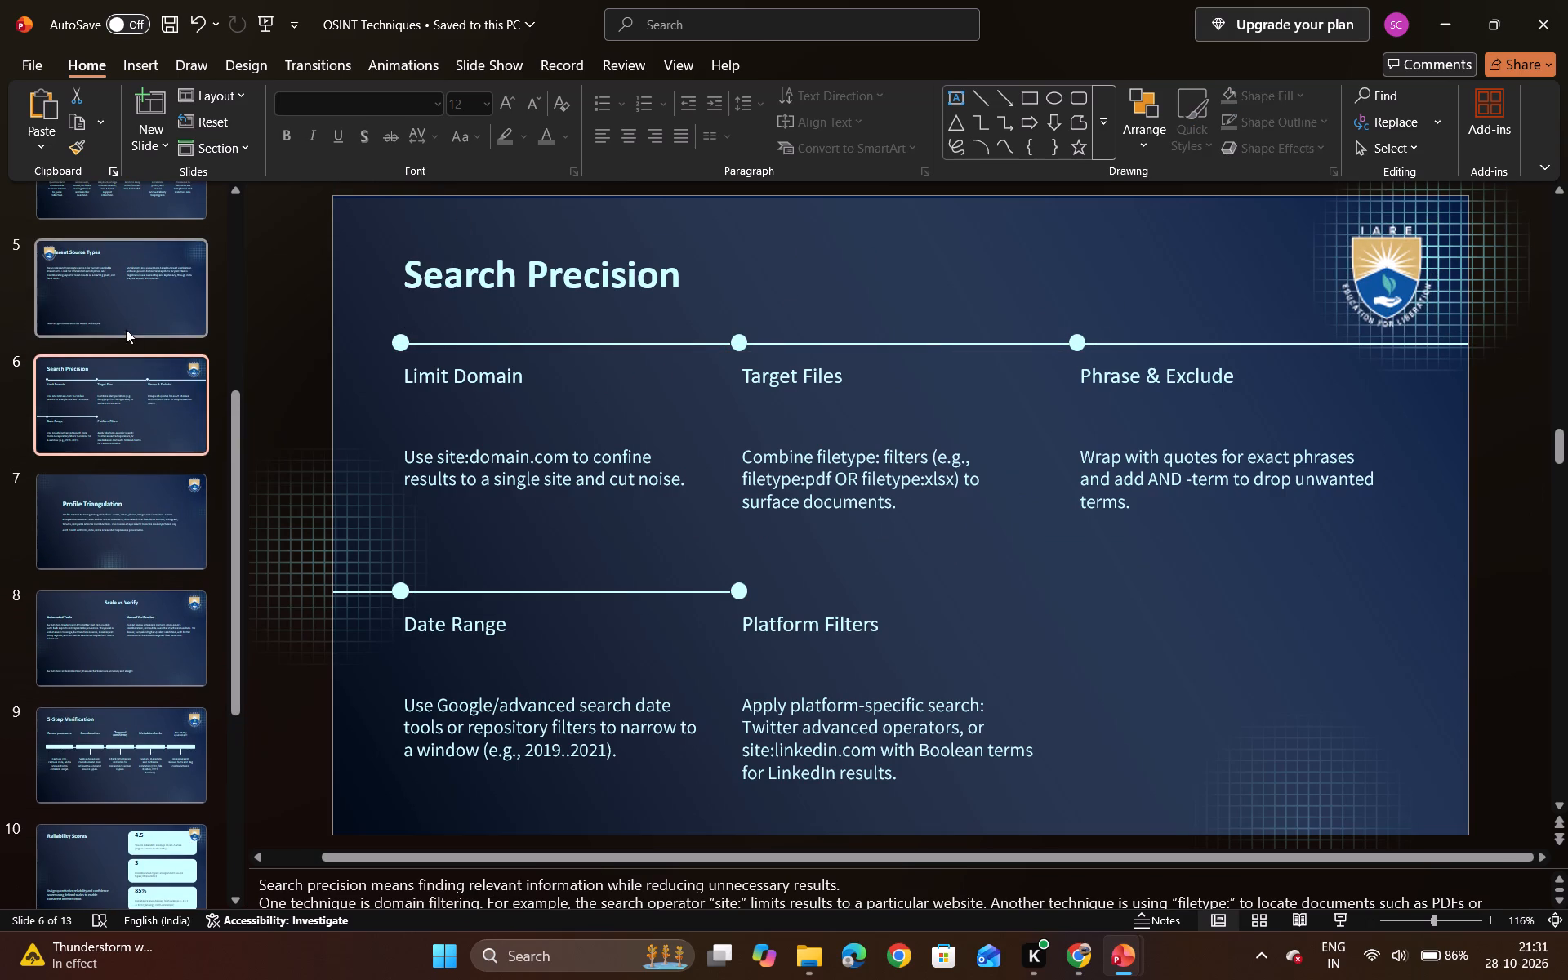
{"action": "left_click", "coordinate": [126, 329]}
{"action": "left_click", "coordinate": [449, 280]}
{"action": "left_click_drag", "start_coordinate": [428, 279], "coordinate": [1433, 307]}
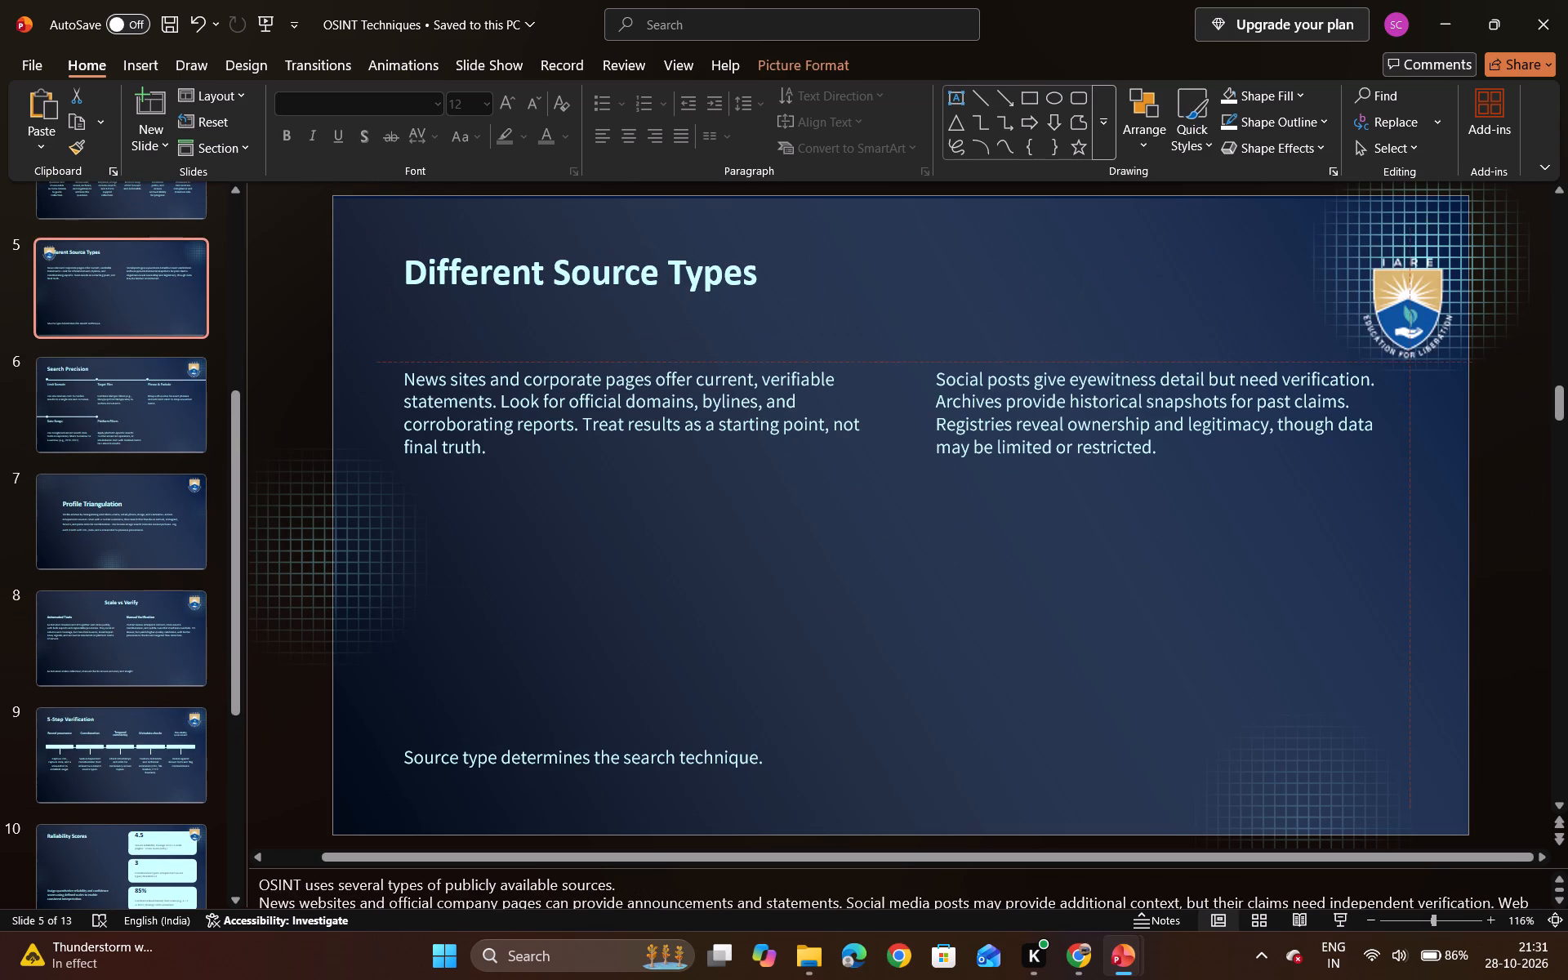
{"action": "left_click_drag", "start_coordinate": [1433, 307], "coordinate": [1412, 272]}
{"action": "scroll", "coordinate": [14, 321], "scroll_direction": "up", "scroll_amount": 2}
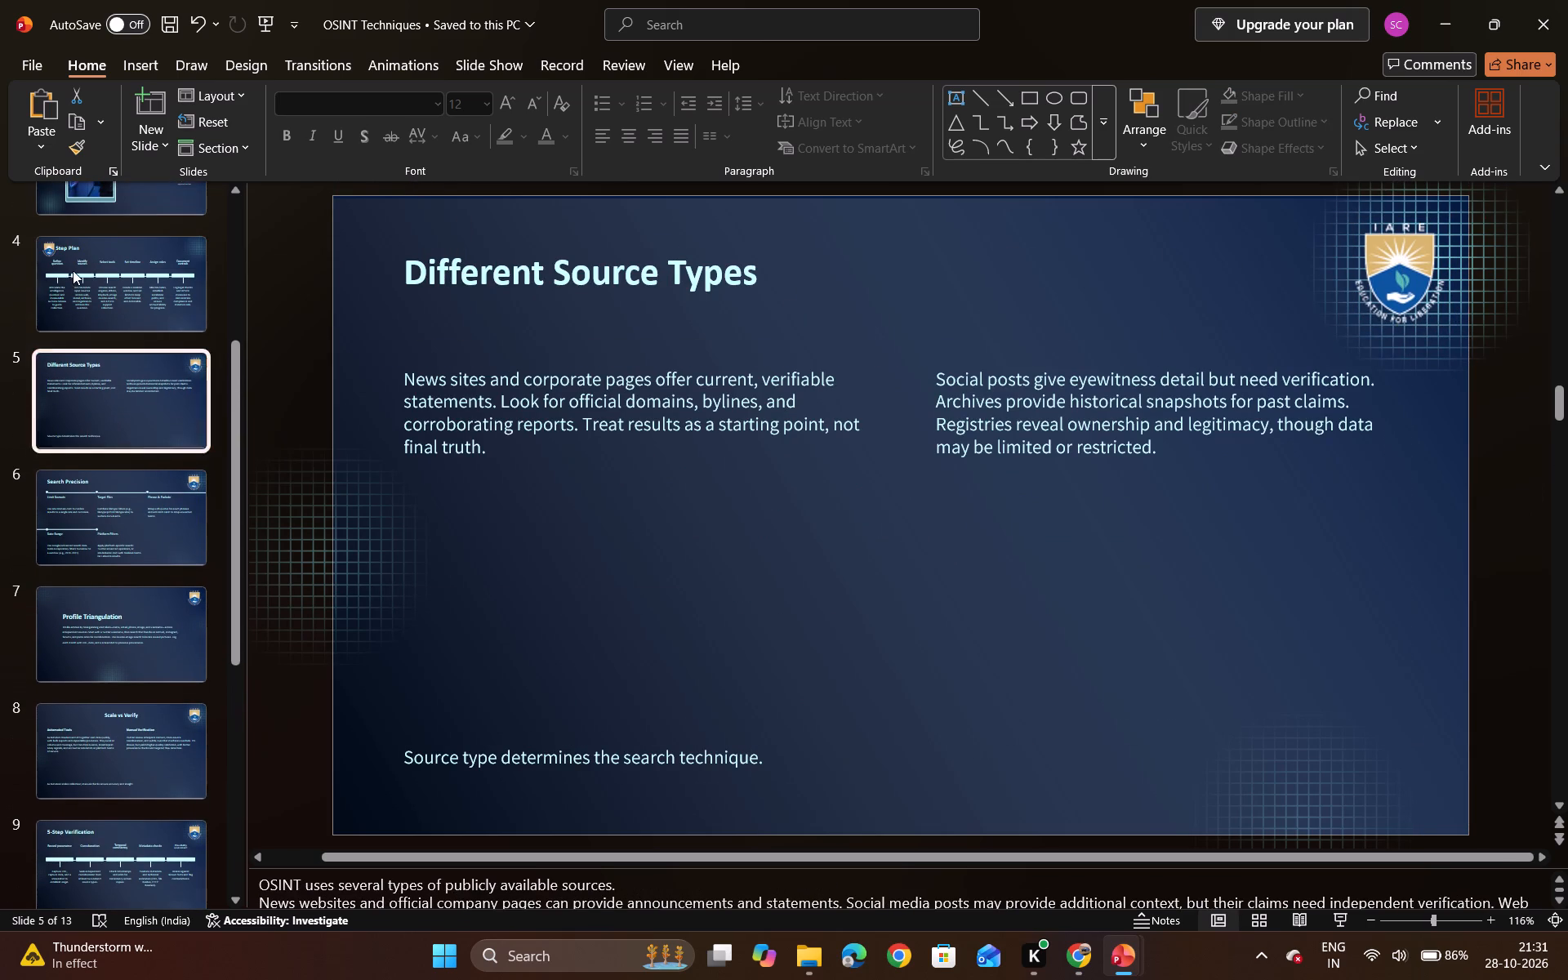
{"action": "left_click", "coordinate": [73, 270]}
{"action": "left_click_drag", "start_coordinate": [403, 270], "coordinate": [1270, 270]}
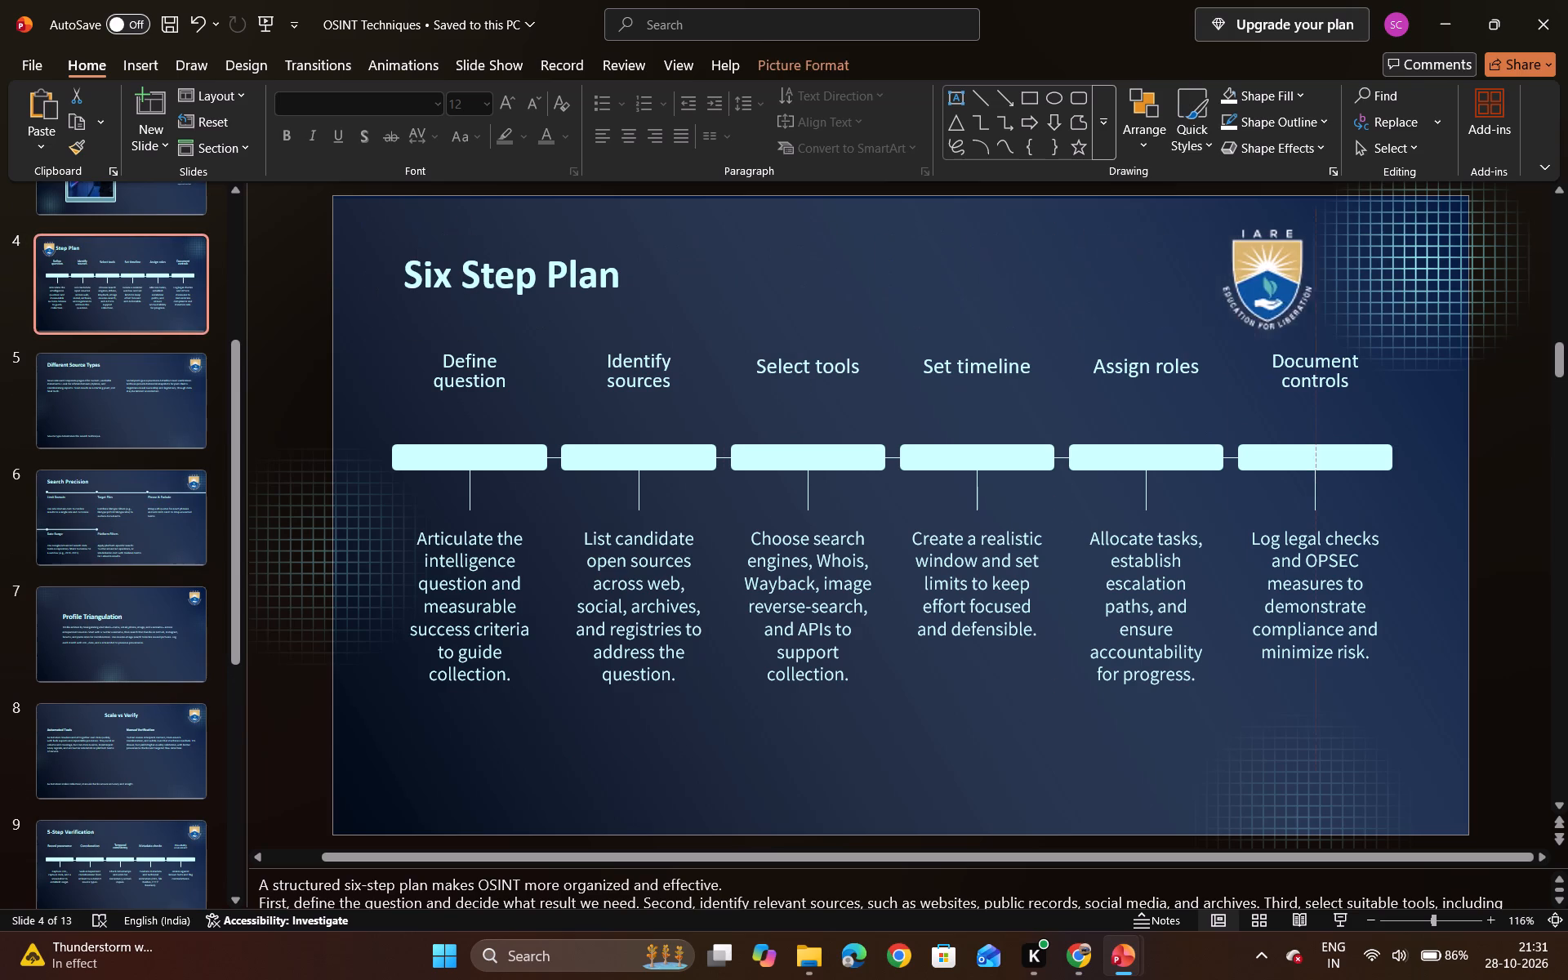
{"action": "left_click_drag", "start_coordinate": [1270, 270], "coordinate": [1373, 266]}
Move the IARE crest to the slide's upper-right corner on the Legal & Ethical and OSINT Defined slides.
{"action": "scroll", "coordinate": [147, 277], "scroll_direction": "up", "scroll_amount": 2}
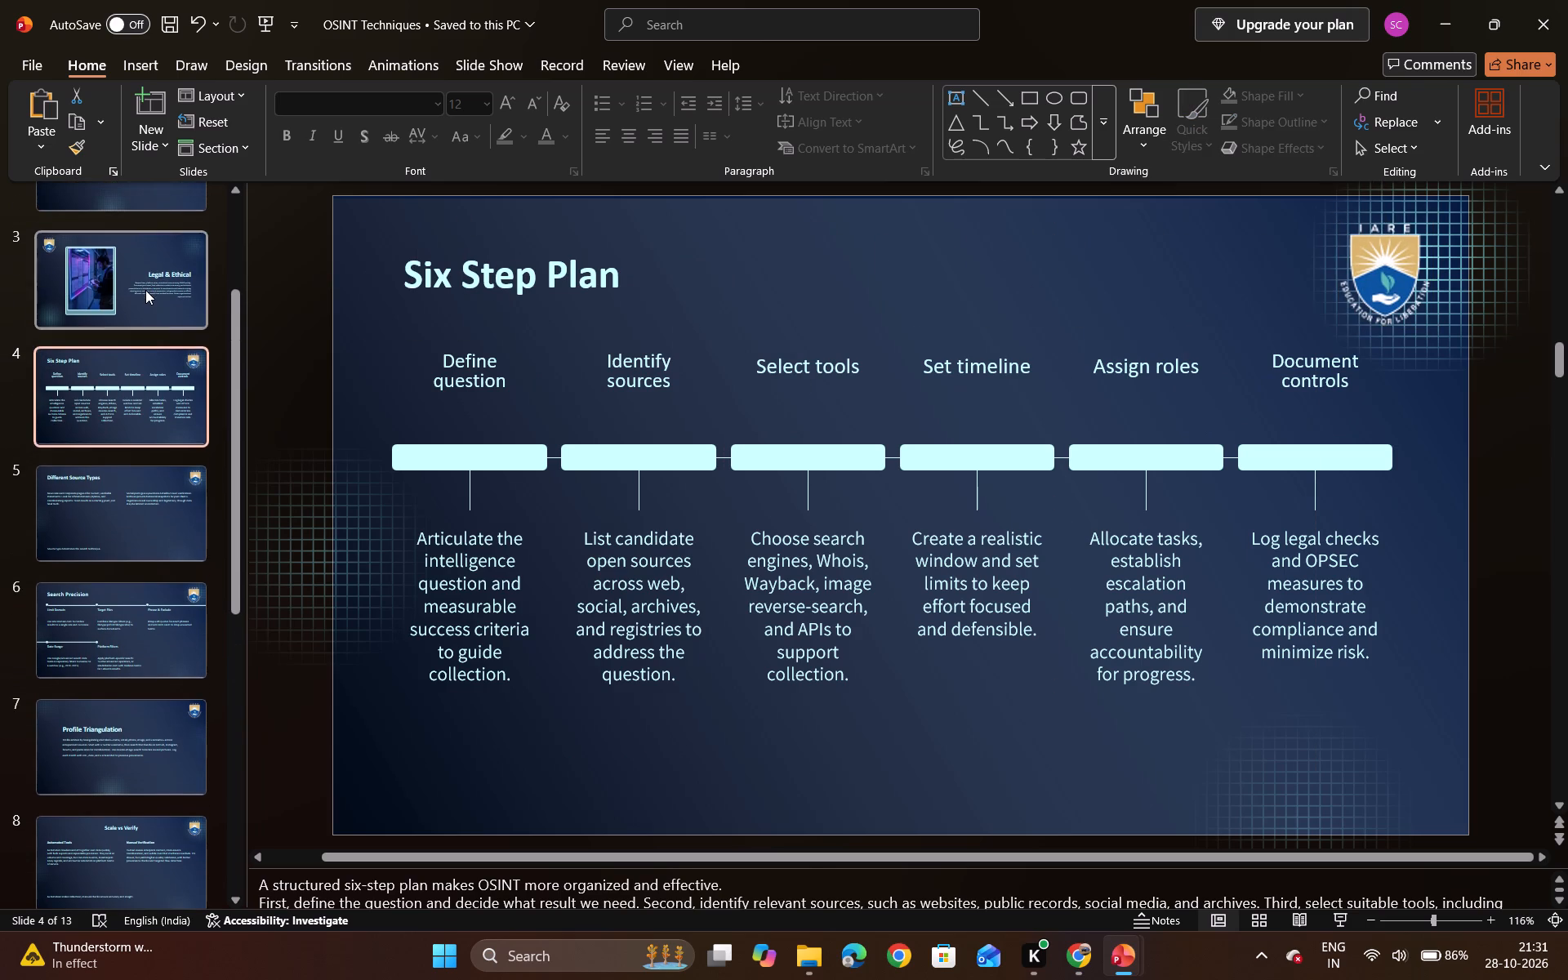
{"action": "left_click", "coordinate": [145, 290]}
{"action": "left_click_drag", "start_coordinate": [410, 269], "coordinate": [1382, 263]}
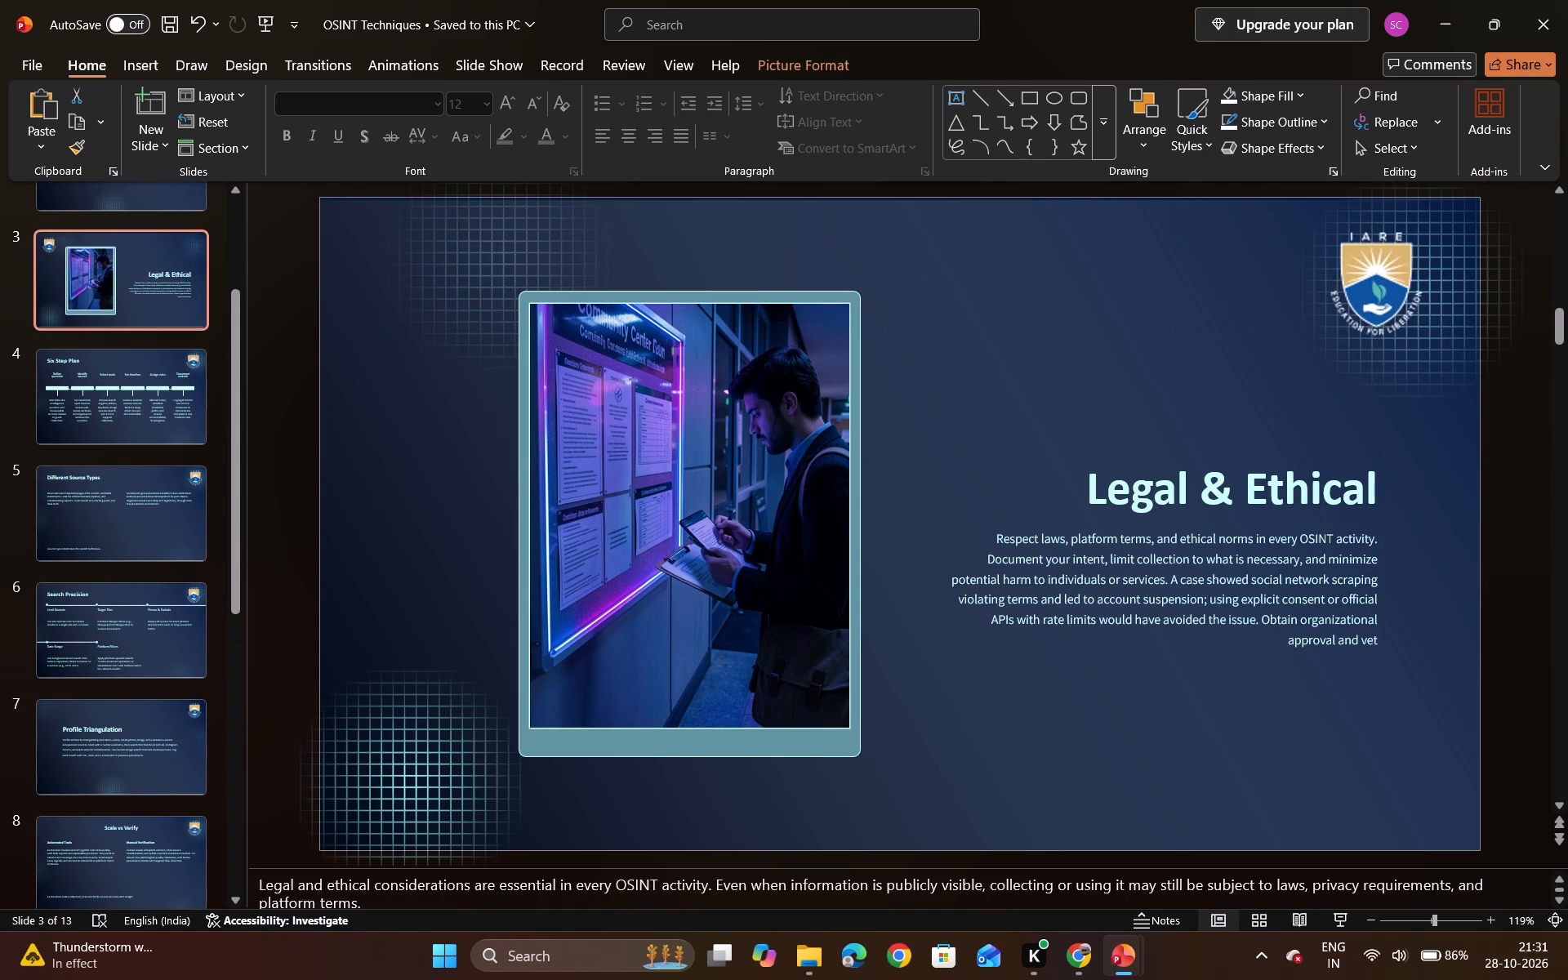
{"action": "left_click_drag", "start_coordinate": [1382, 263], "coordinate": [1409, 263]}
{"action": "scroll", "coordinate": [86, 372], "scroll_direction": "up", "scroll_amount": 1}
{"action": "scroll", "coordinate": [85, 372], "scroll_direction": "down", "scroll_amount": 1}
{"action": "scroll", "coordinate": [85, 372], "scroll_direction": "up", "scroll_amount": 2}
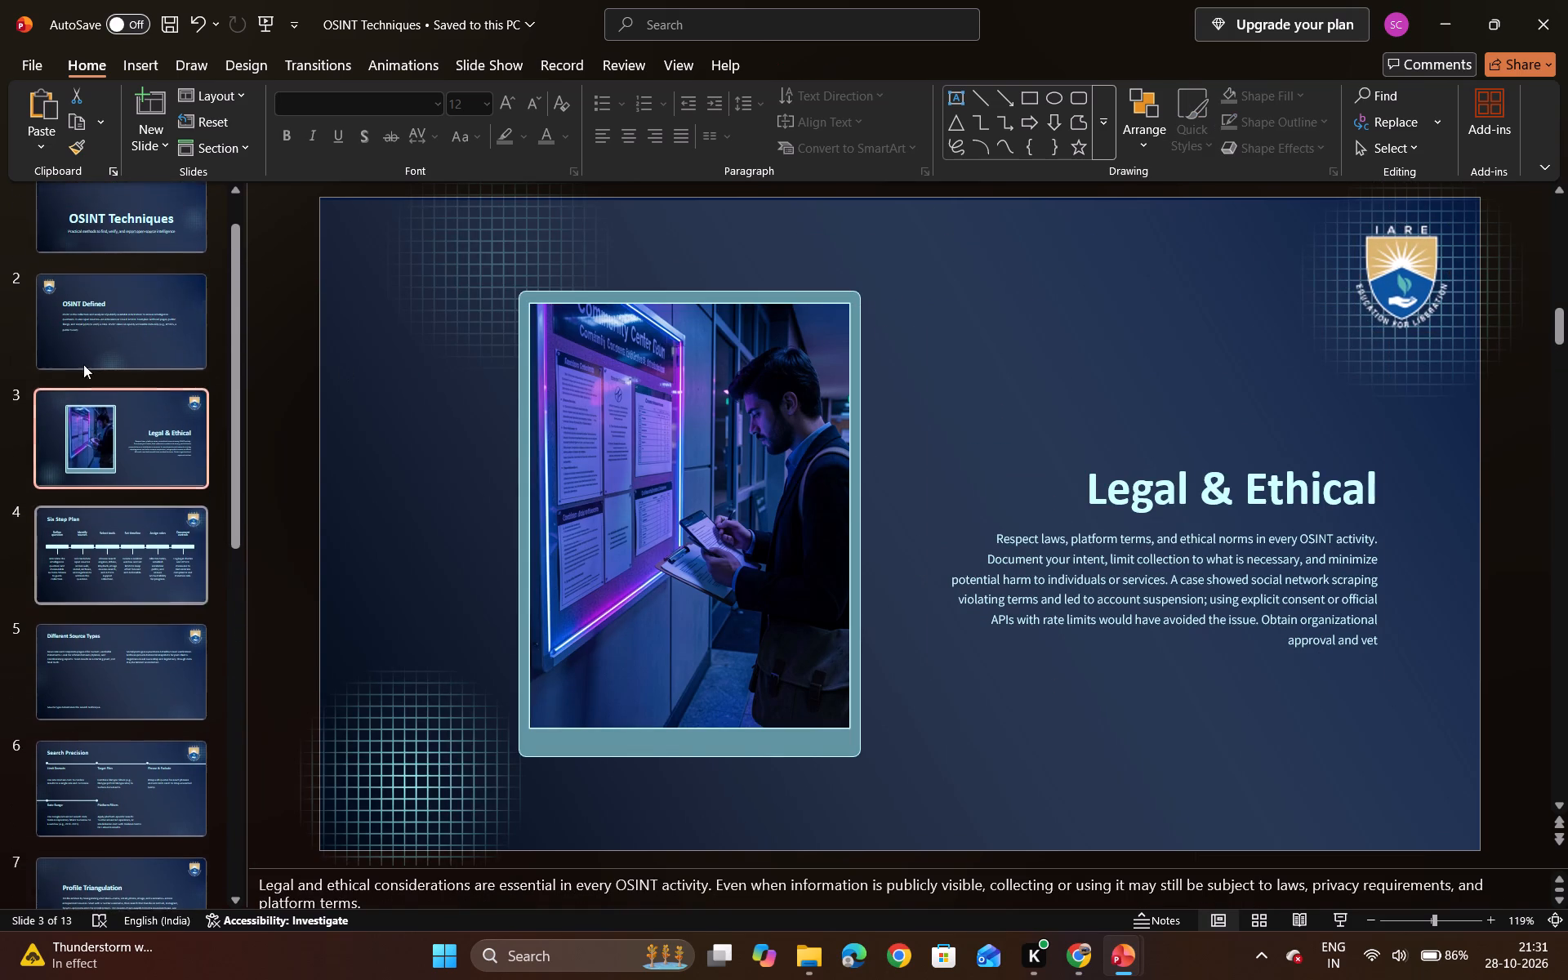
{"action": "left_click", "coordinate": [91, 326]}
{"action": "left_click_drag", "start_coordinate": [398, 281], "coordinate": [1292, 296]}
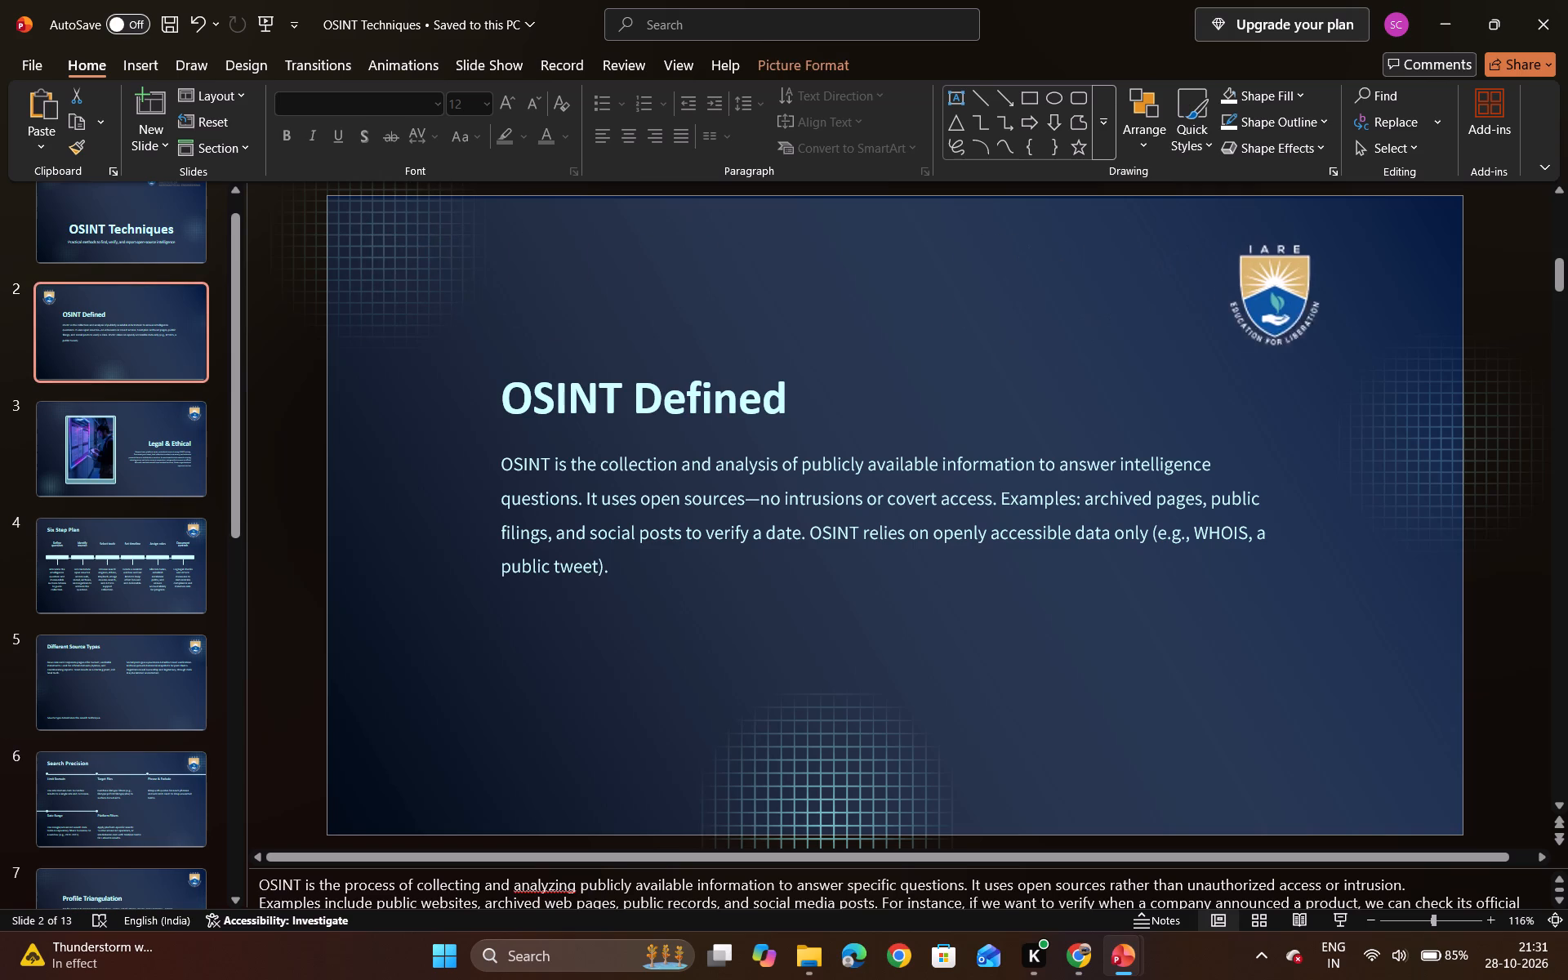
{"action": "left_click_drag", "start_coordinate": [1292, 296], "coordinate": [1365, 273]}
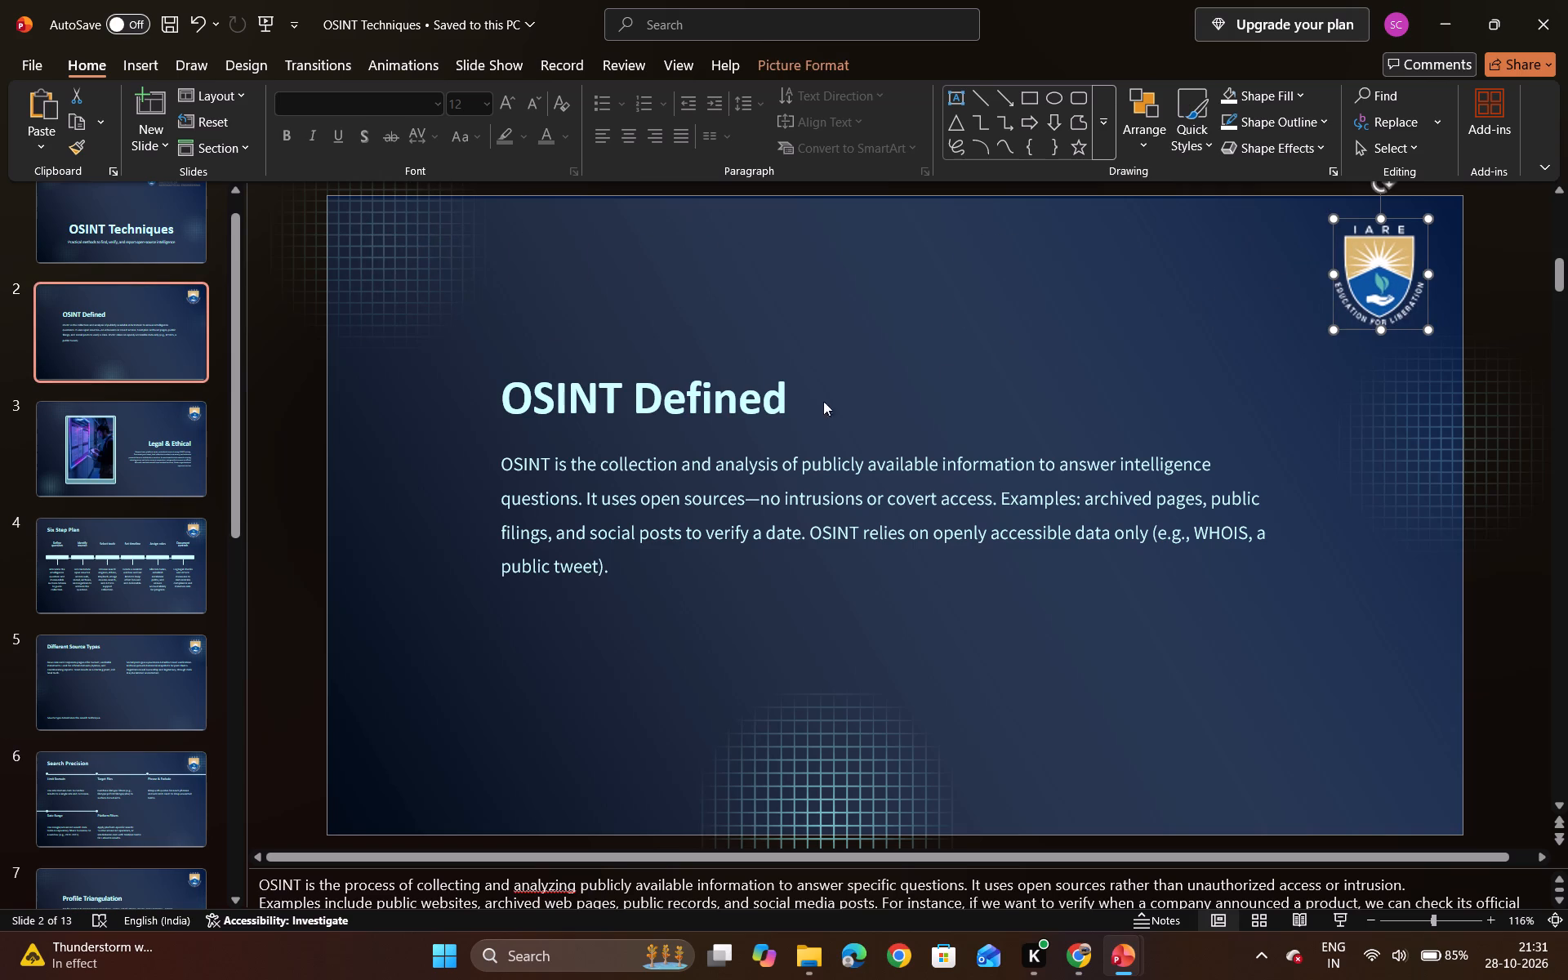
Add a text box on the OSINT Techniques title slide, between the IARE logo and the title.
{"action": "scroll", "coordinate": [473, 450], "scroll_direction": "up", "scroll_amount": 2}
{"action": "scroll", "coordinate": [148, 292], "scroll_direction": "up", "scroll_amount": 3}
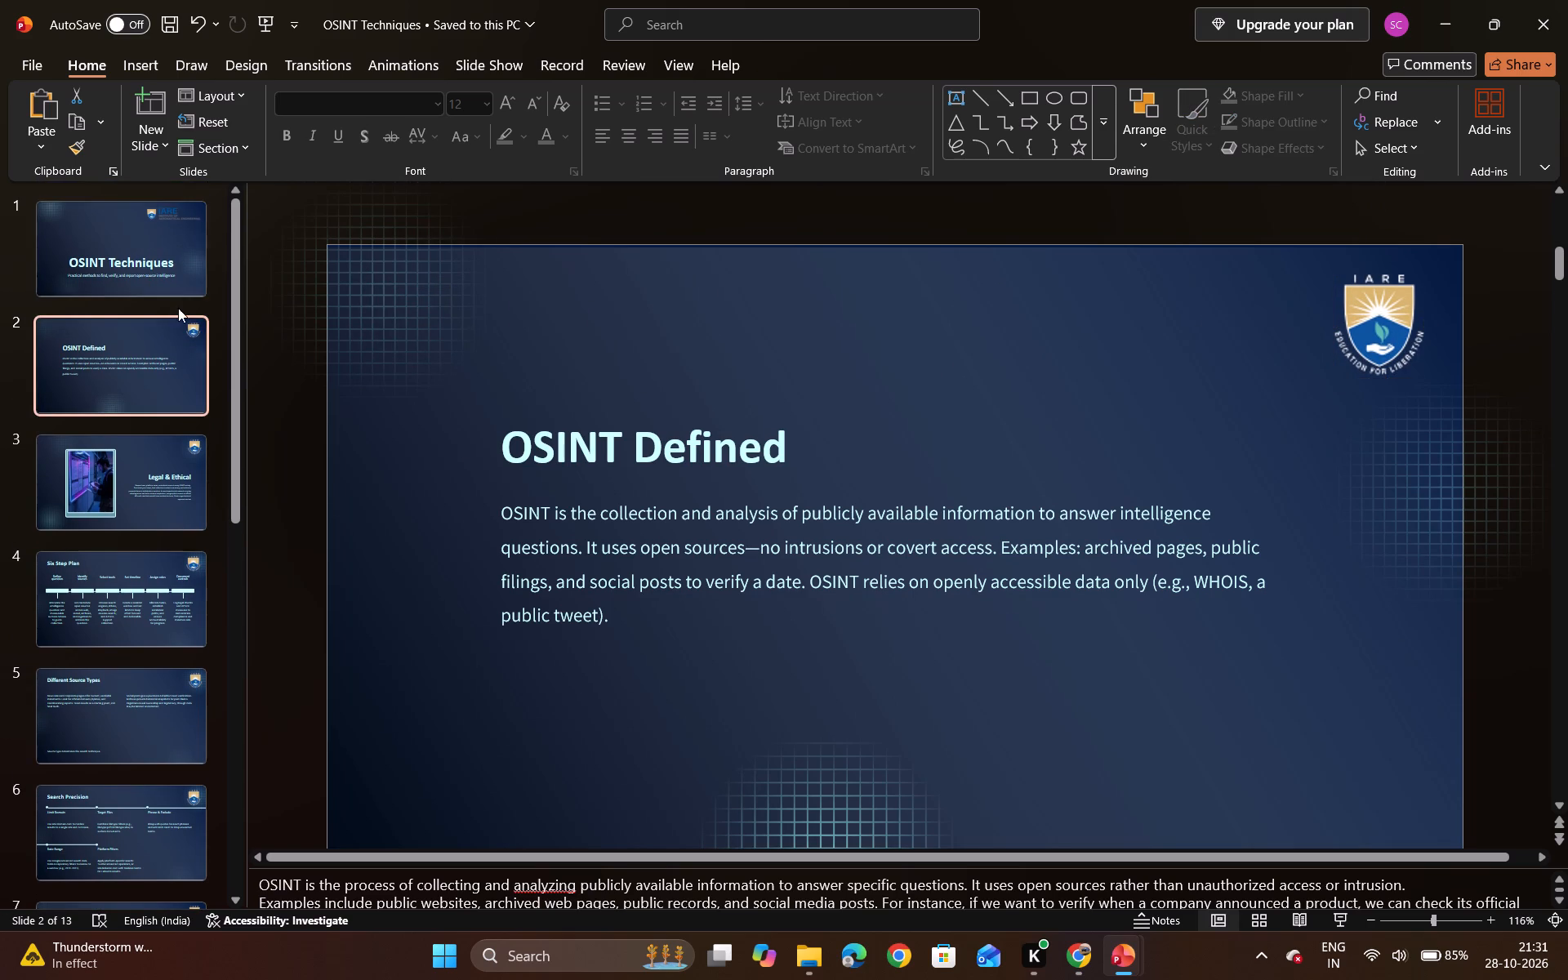
{"action": "left_click", "coordinate": [185, 239]}
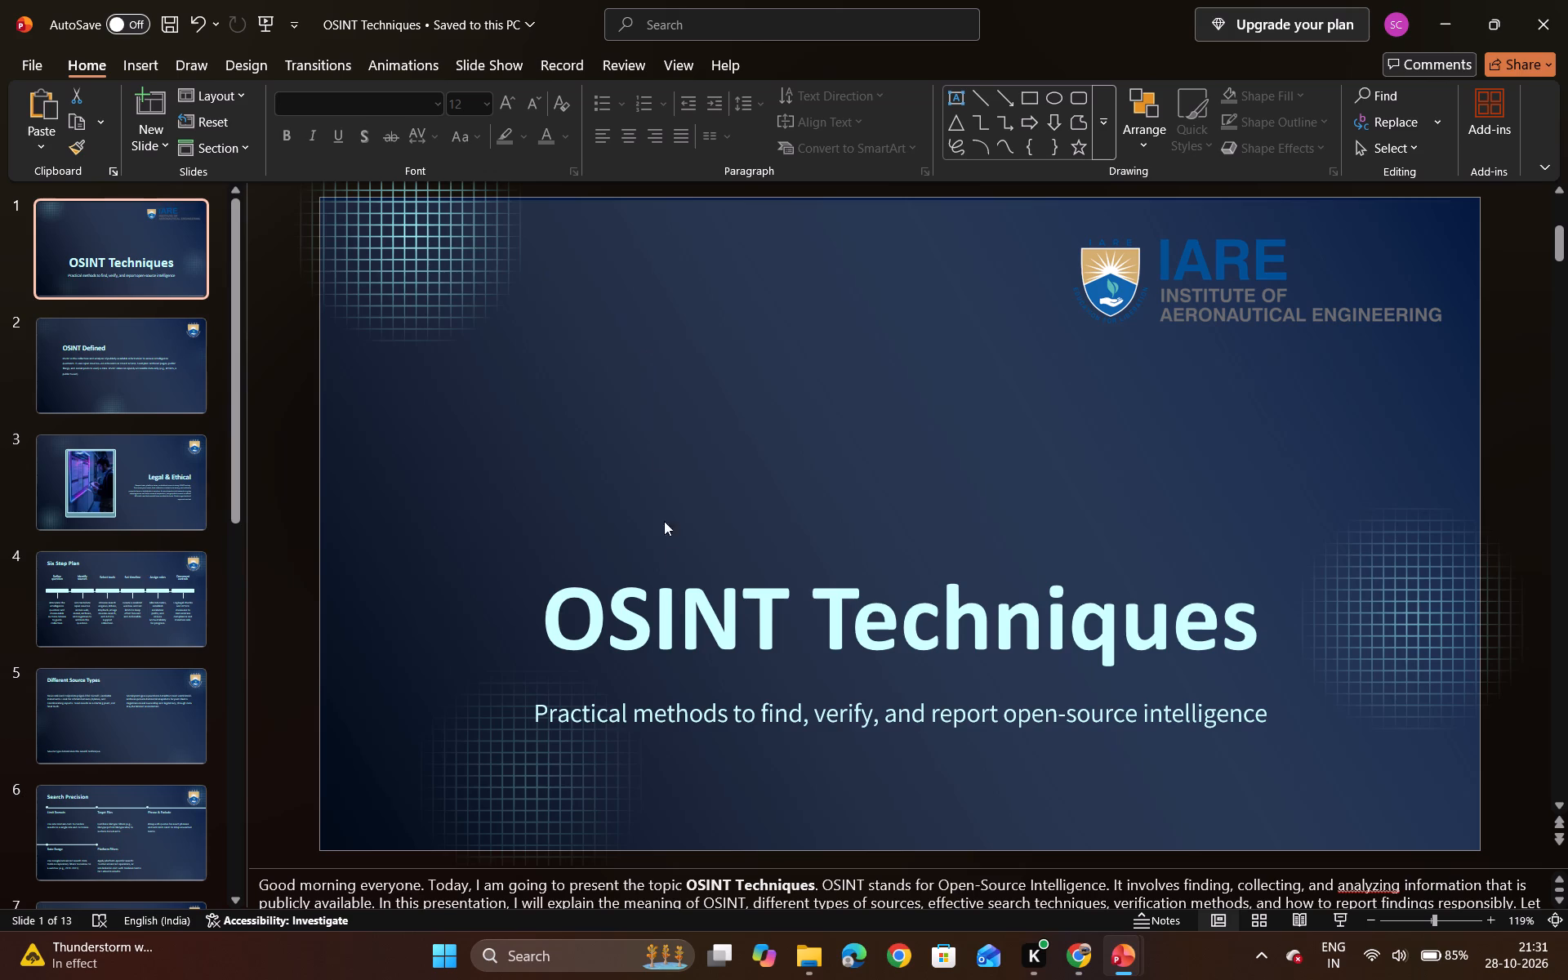
{"action": "left_click", "coordinate": [949, 408]}
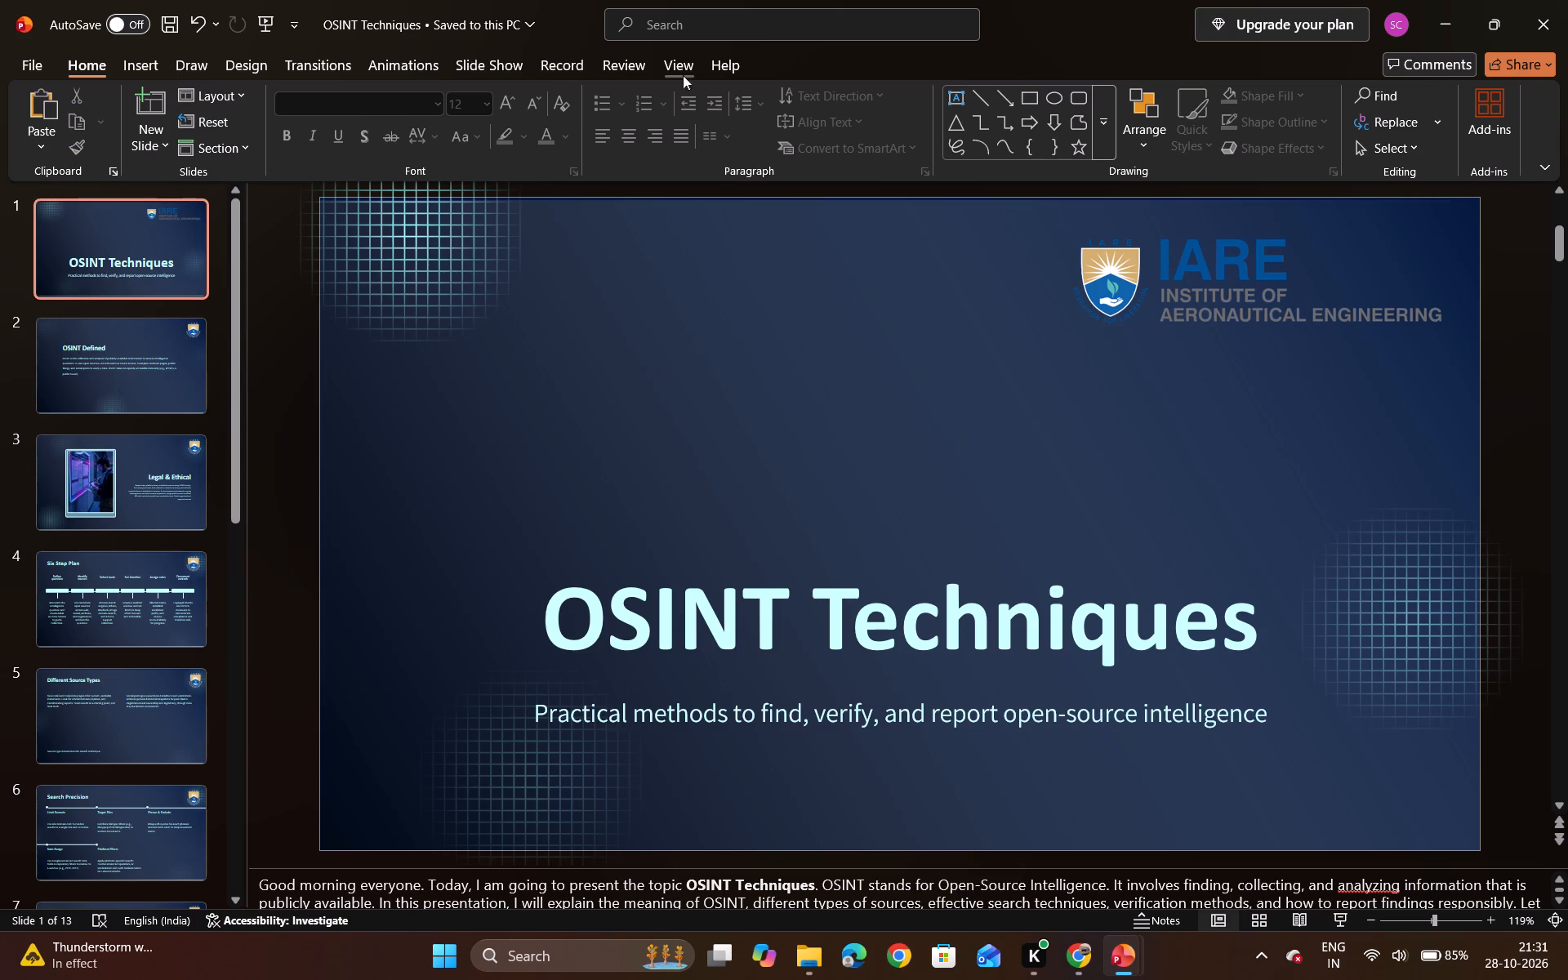
{"action": "left_click", "coordinate": [144, 73]}
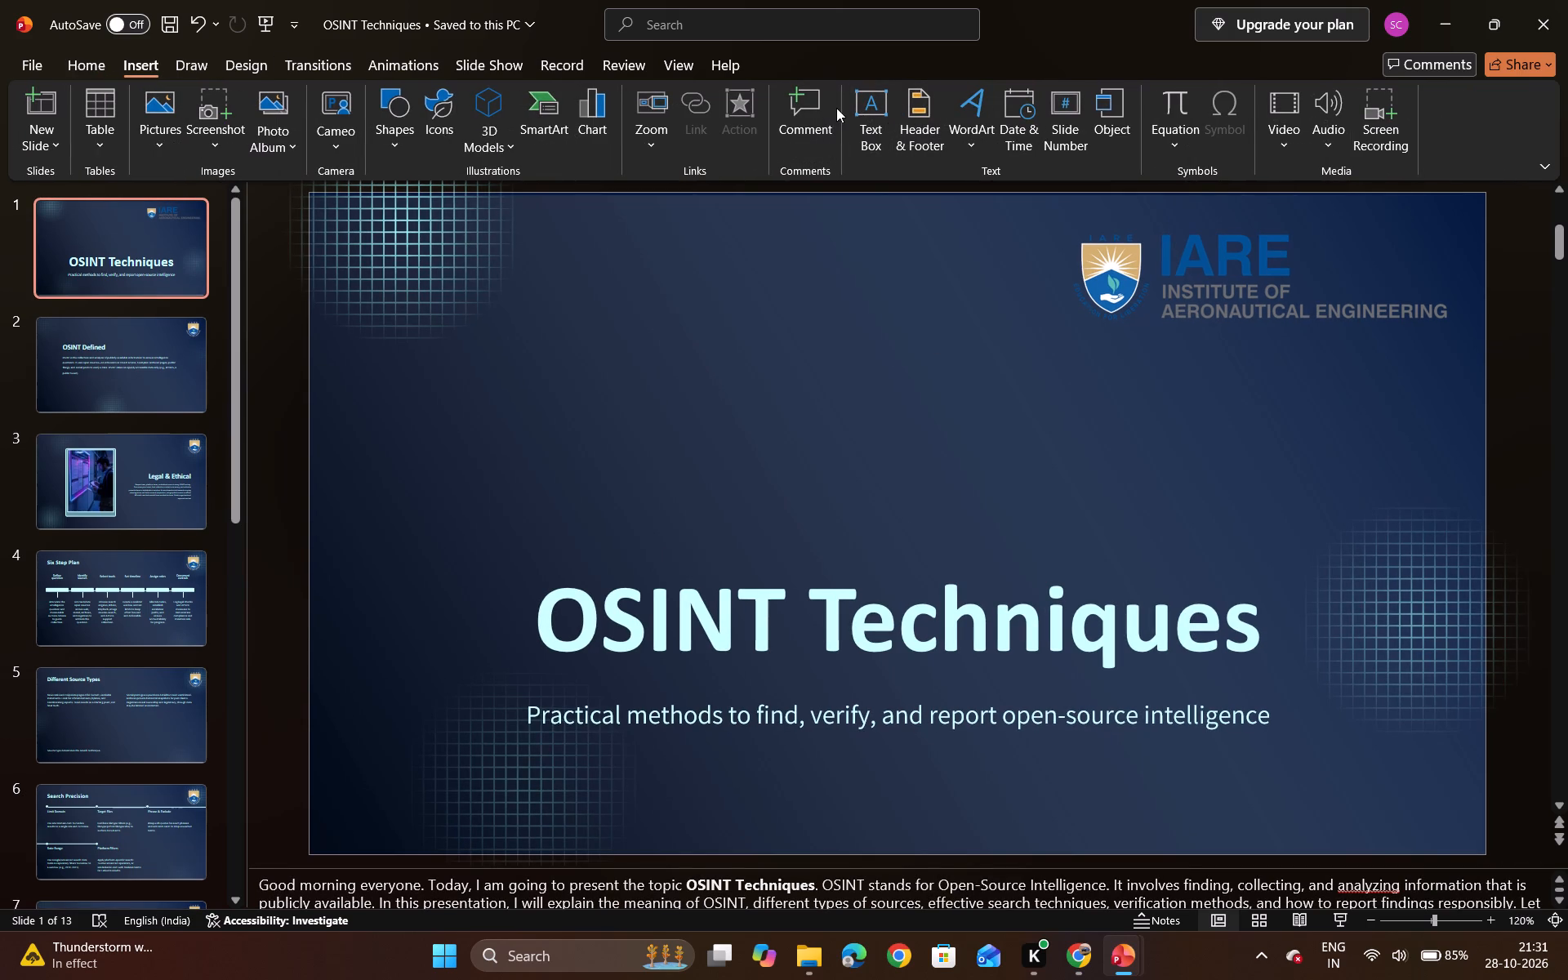
{"action": "left_click", "coordinate": [873, 114]}
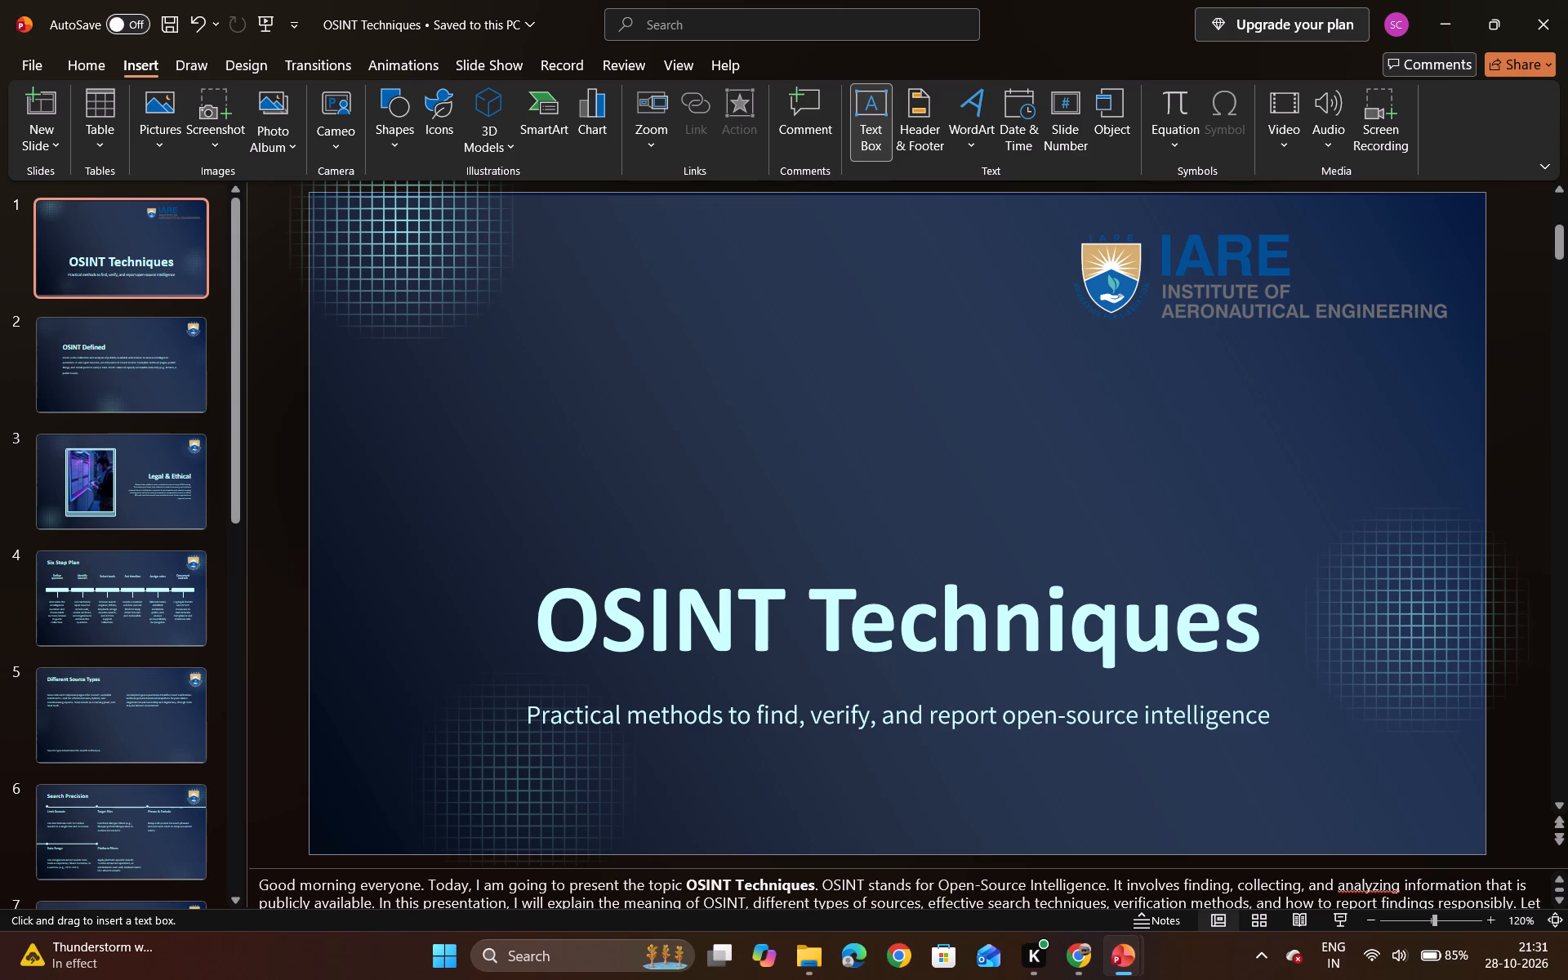
{"action": "left_click_drag", "start_coordinate": [901, 374], "coordinate": [1241, 516]}
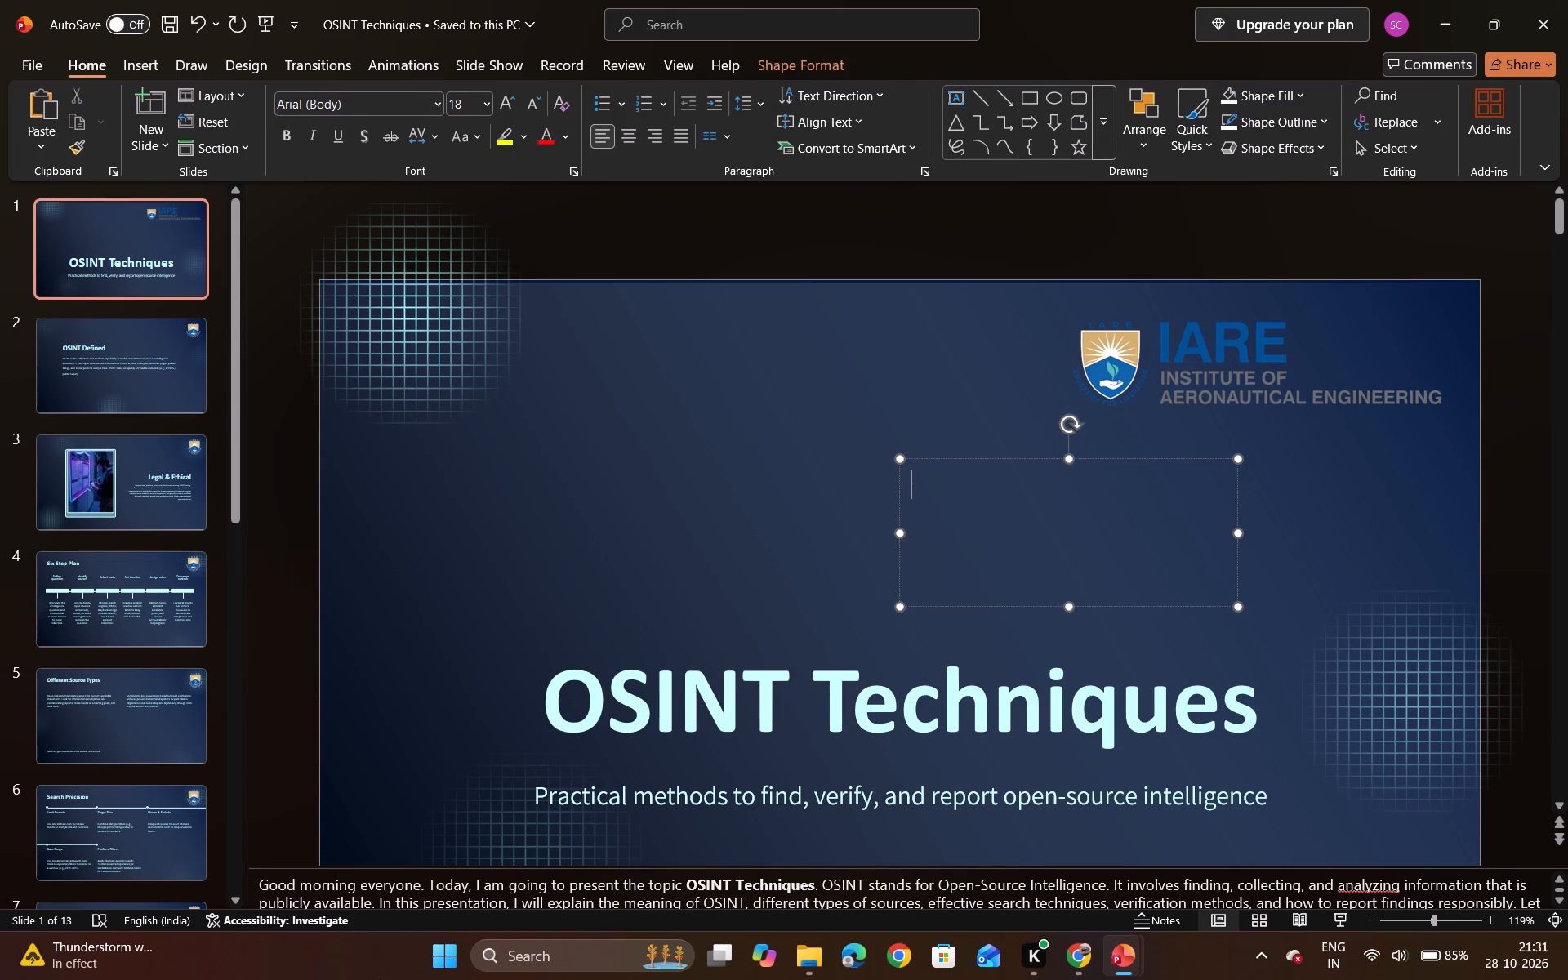
Enter "Name:" with the presenter's name in the text box and the presenter's roll number on a second line.
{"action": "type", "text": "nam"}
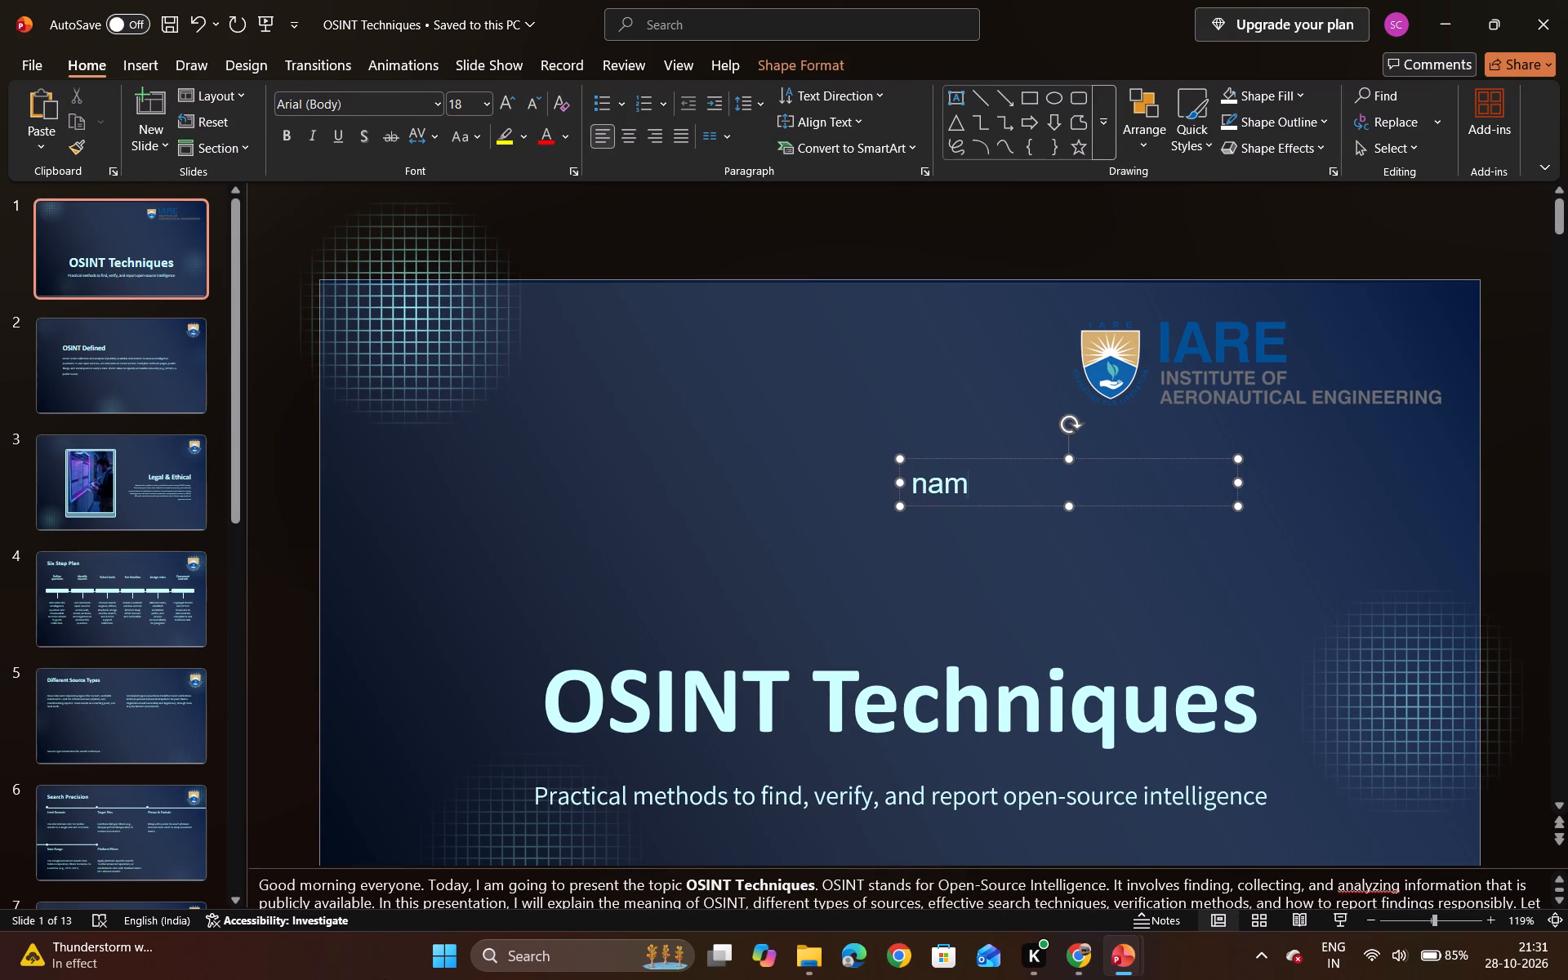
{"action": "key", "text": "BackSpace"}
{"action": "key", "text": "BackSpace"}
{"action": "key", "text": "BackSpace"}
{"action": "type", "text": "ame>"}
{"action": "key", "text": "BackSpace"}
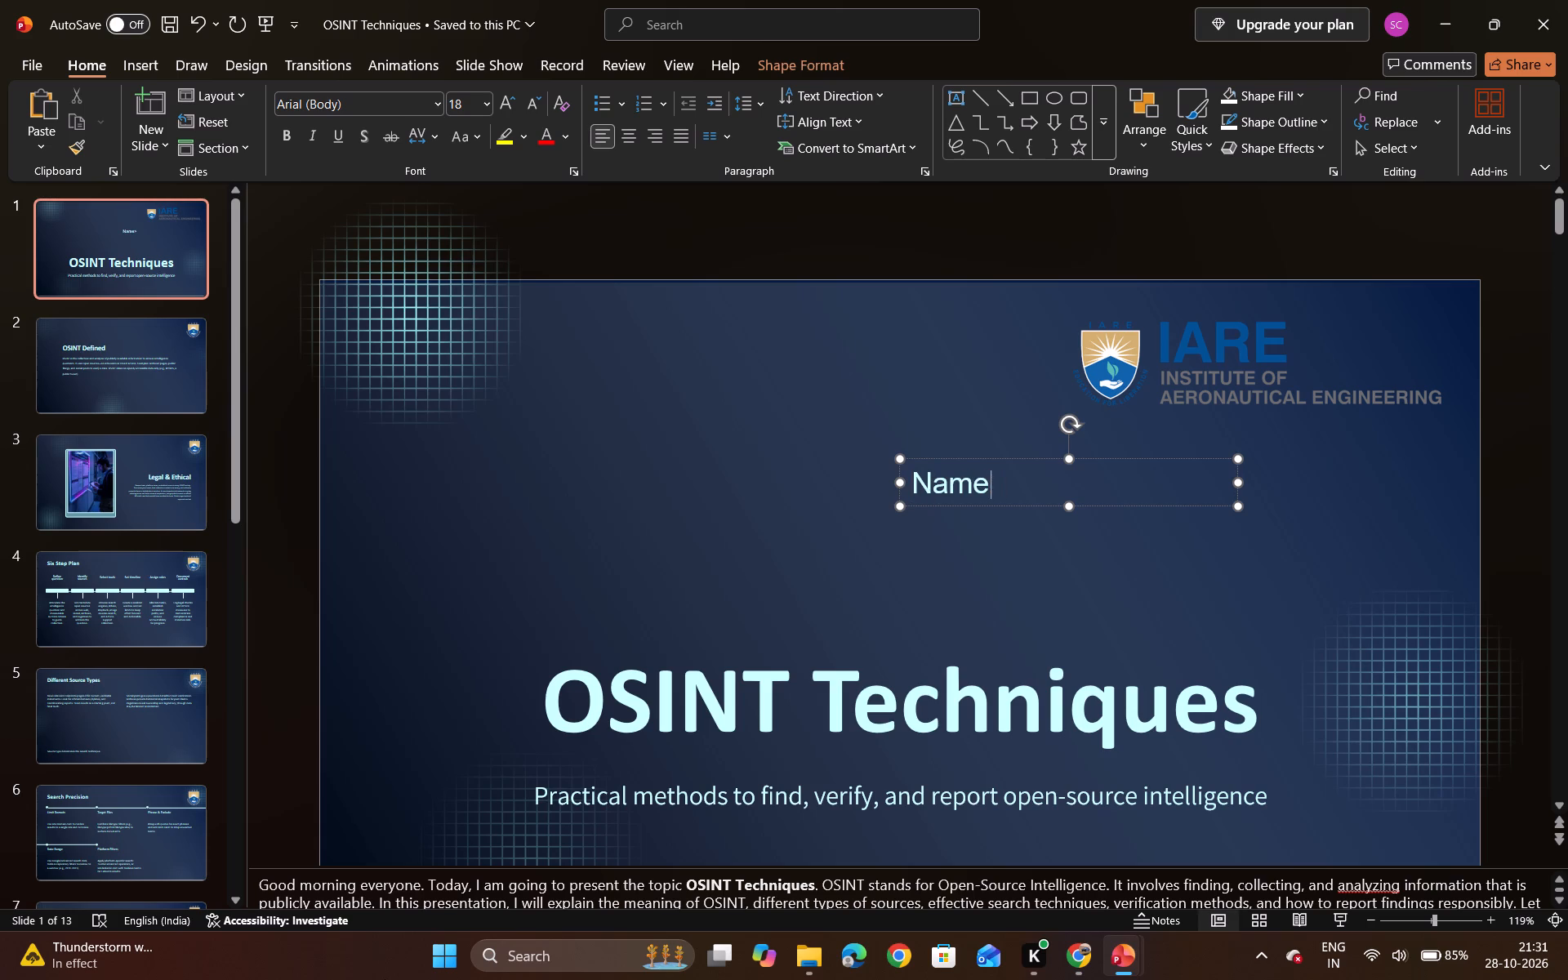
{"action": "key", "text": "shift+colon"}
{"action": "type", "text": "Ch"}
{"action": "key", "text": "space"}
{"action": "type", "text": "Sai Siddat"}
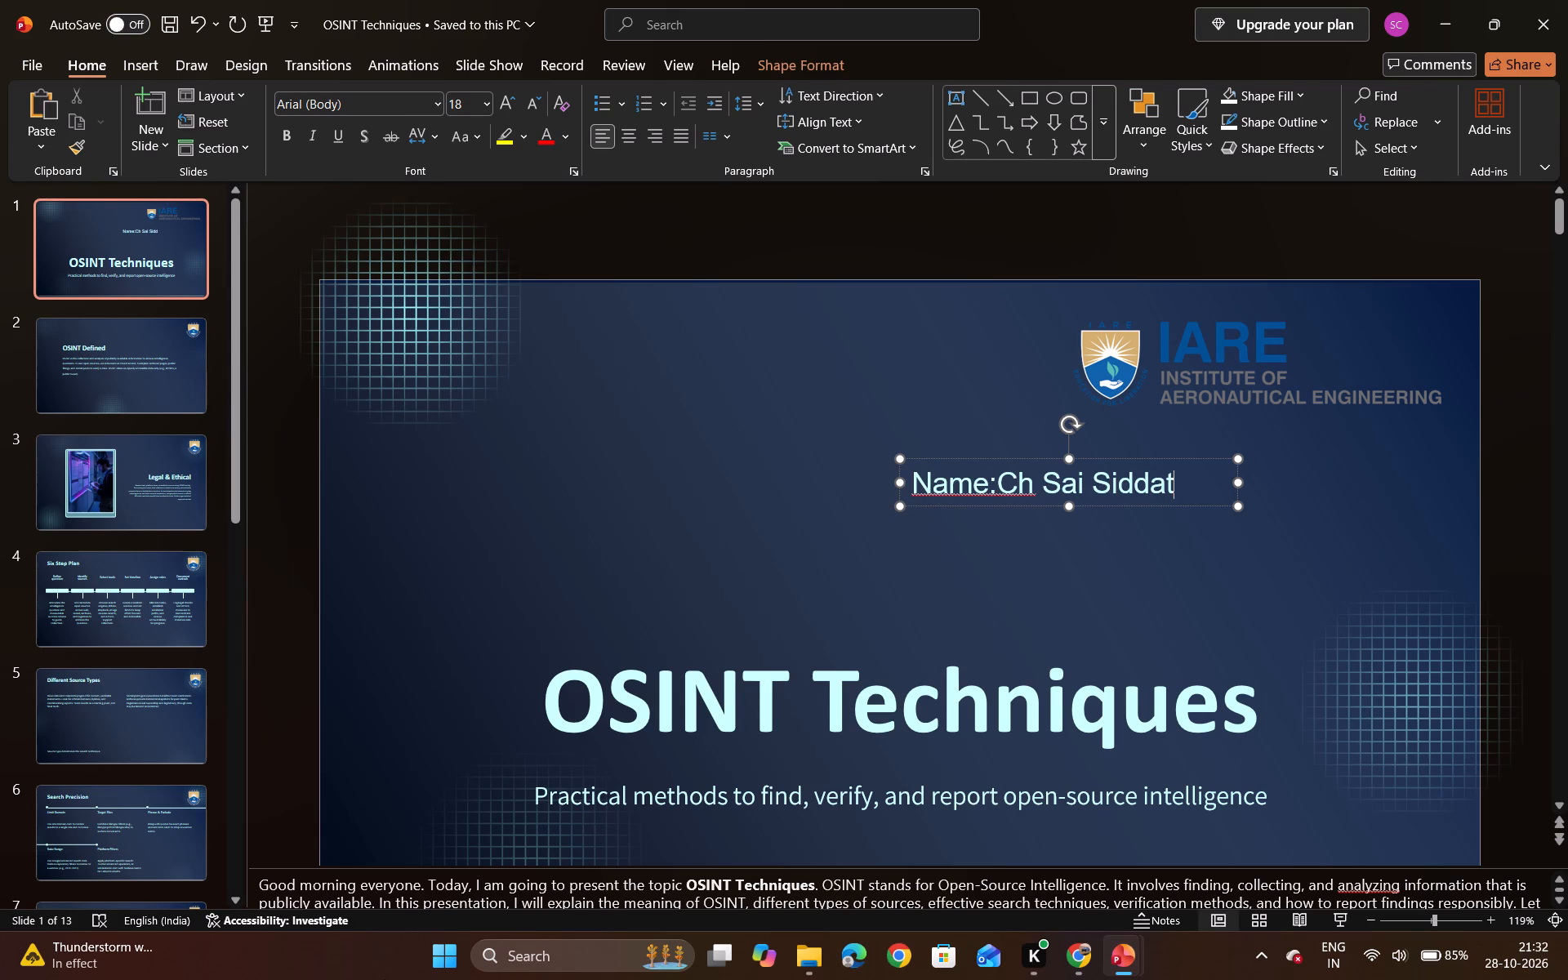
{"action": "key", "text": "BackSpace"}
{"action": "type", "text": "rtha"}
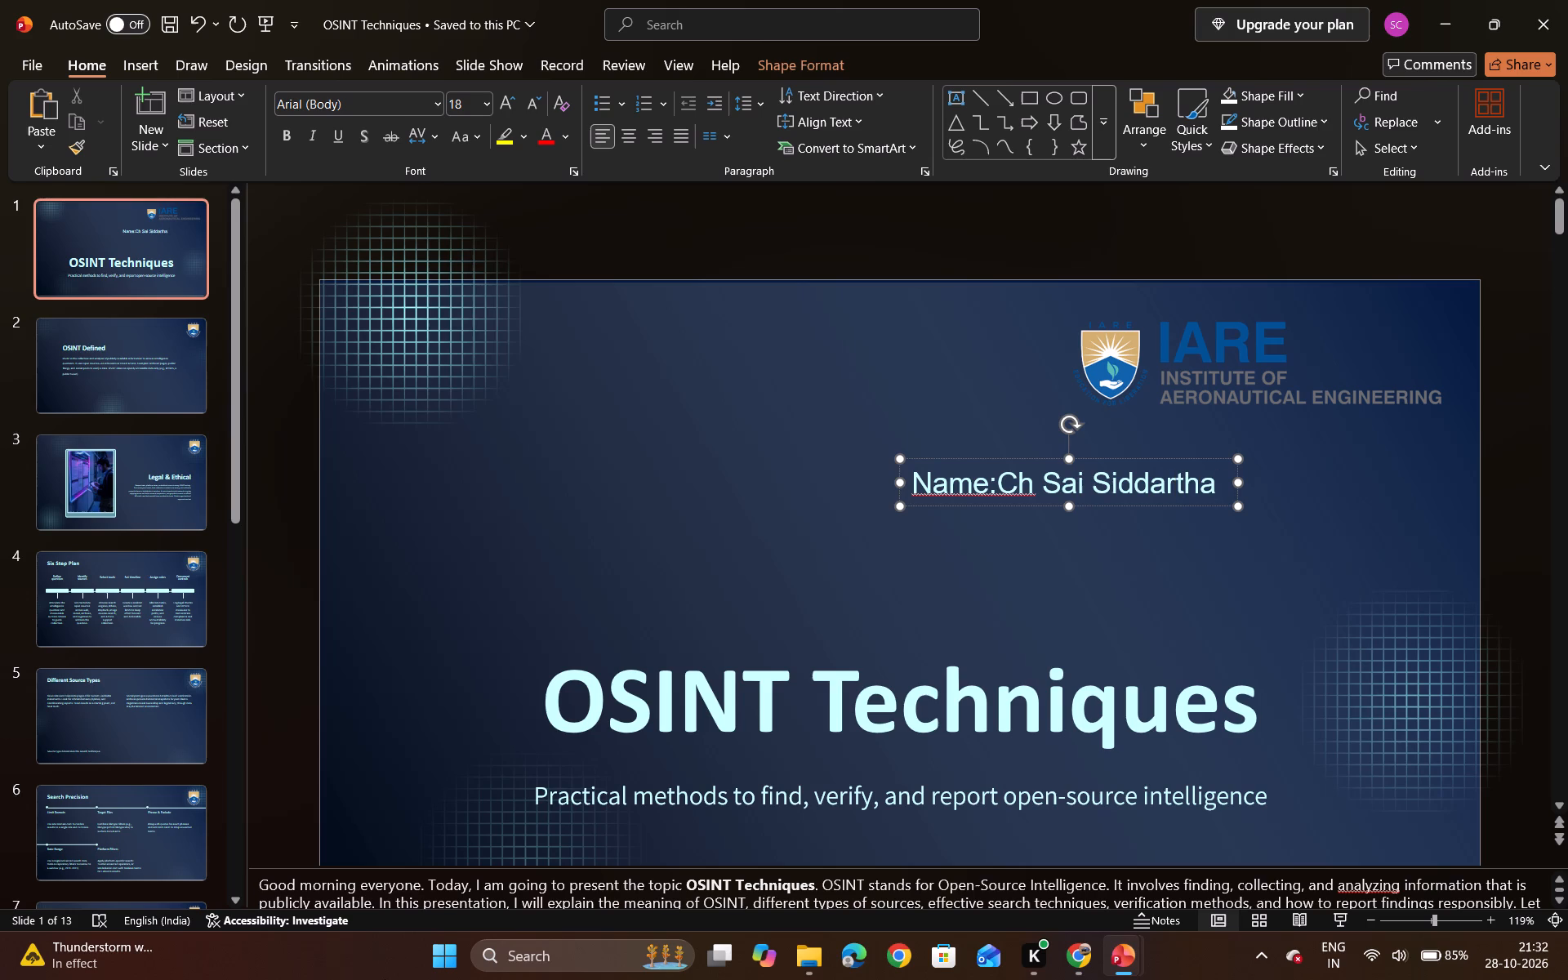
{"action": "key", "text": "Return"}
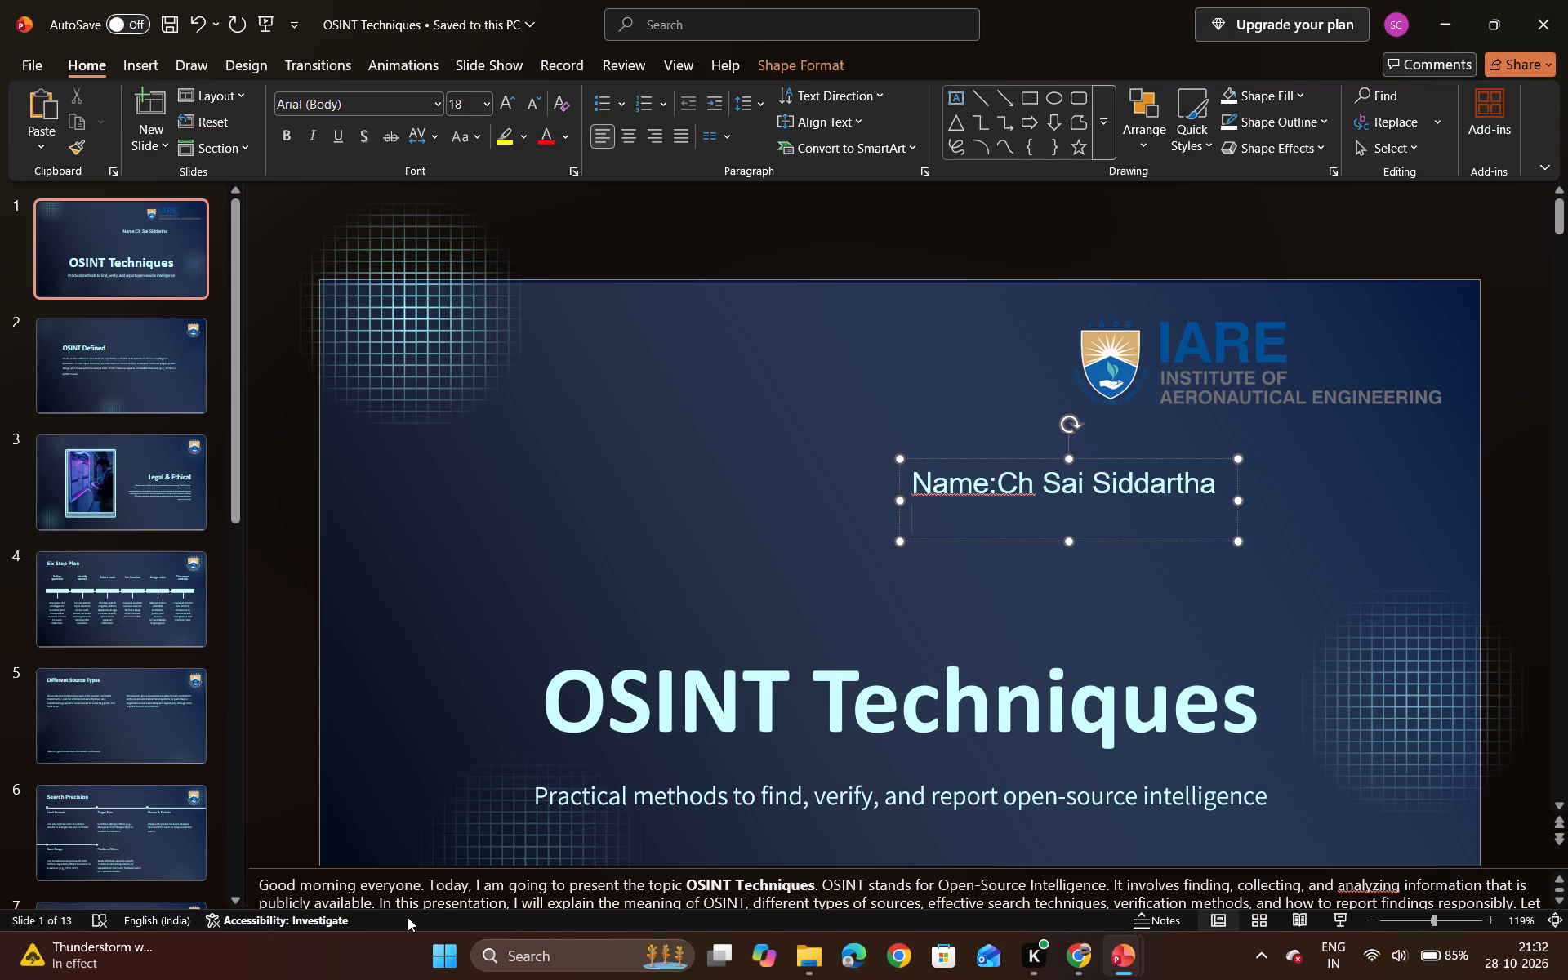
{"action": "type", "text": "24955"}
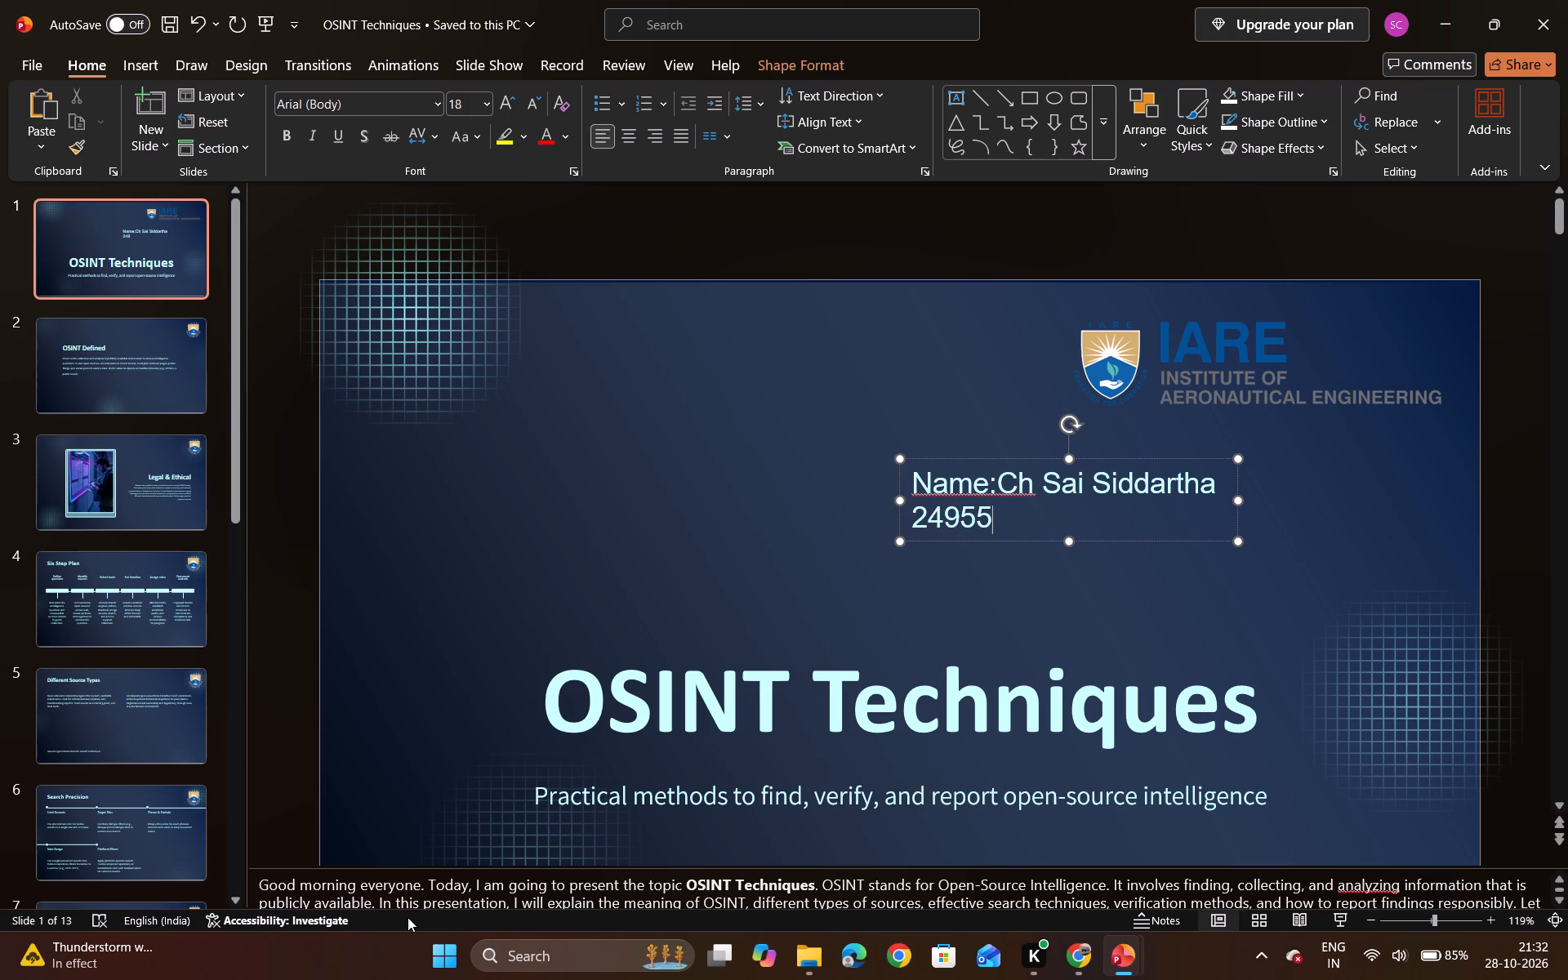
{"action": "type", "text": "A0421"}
Move the presenter details text box beneath the IARE logo, near the title slide's right edge.
{"action": "left_click_drag", "start_coordinate": [1089, 459], "coordinate": [533, 644]}
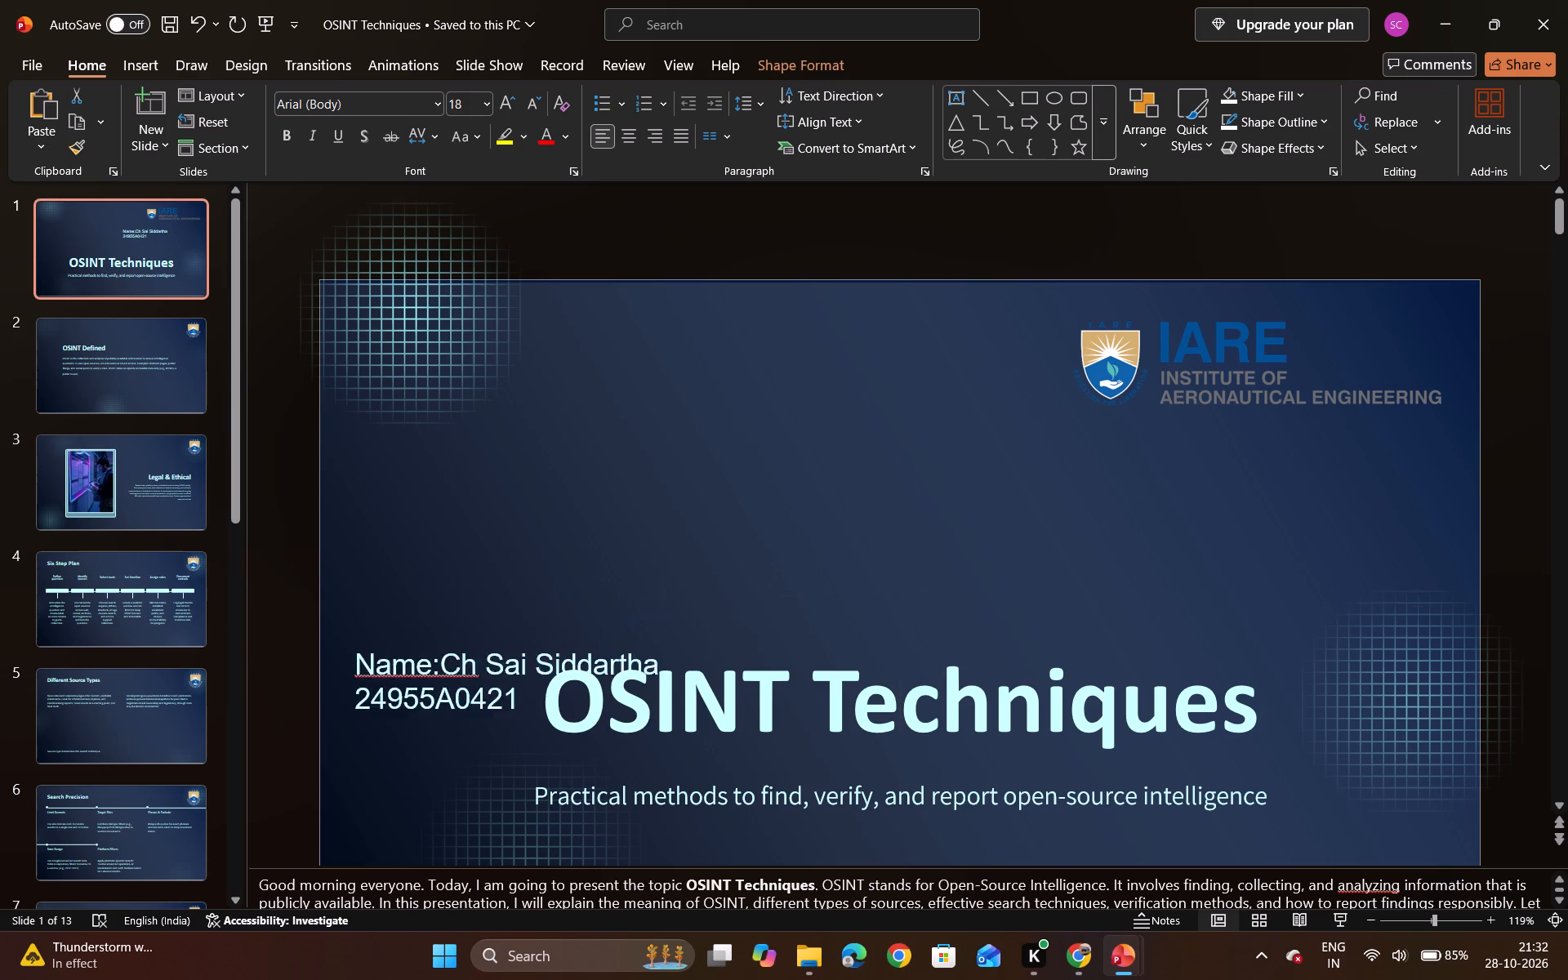
{"action": "left_click_drag", "start_coordinate": [533, 644], "coordinate": [1307, 465]}
{"action": "left_click", "coordinate": [1174, 608]}
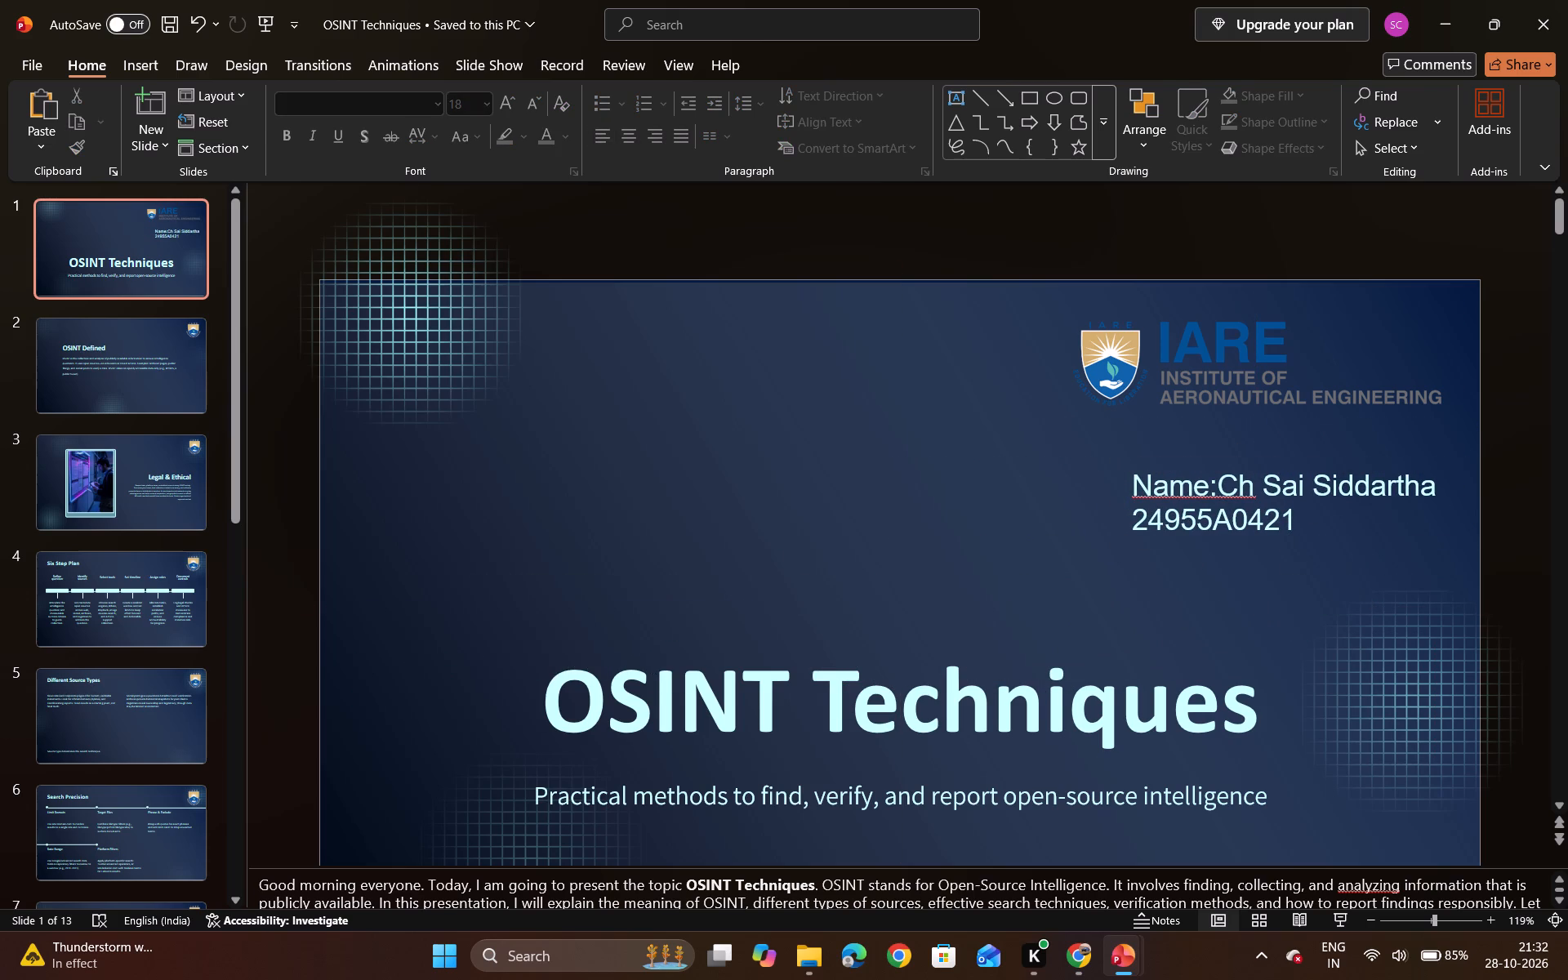
Remove the "Name:" label in front of the presenter's name on the title slide.
{"action": "left_click", "coordinate": [1215, 494]}
{"action": "key", "text": "BackSpace"}
{"action": "key", "text": "BackSpace"}
{"action": "key", "text": "BackSpace"}
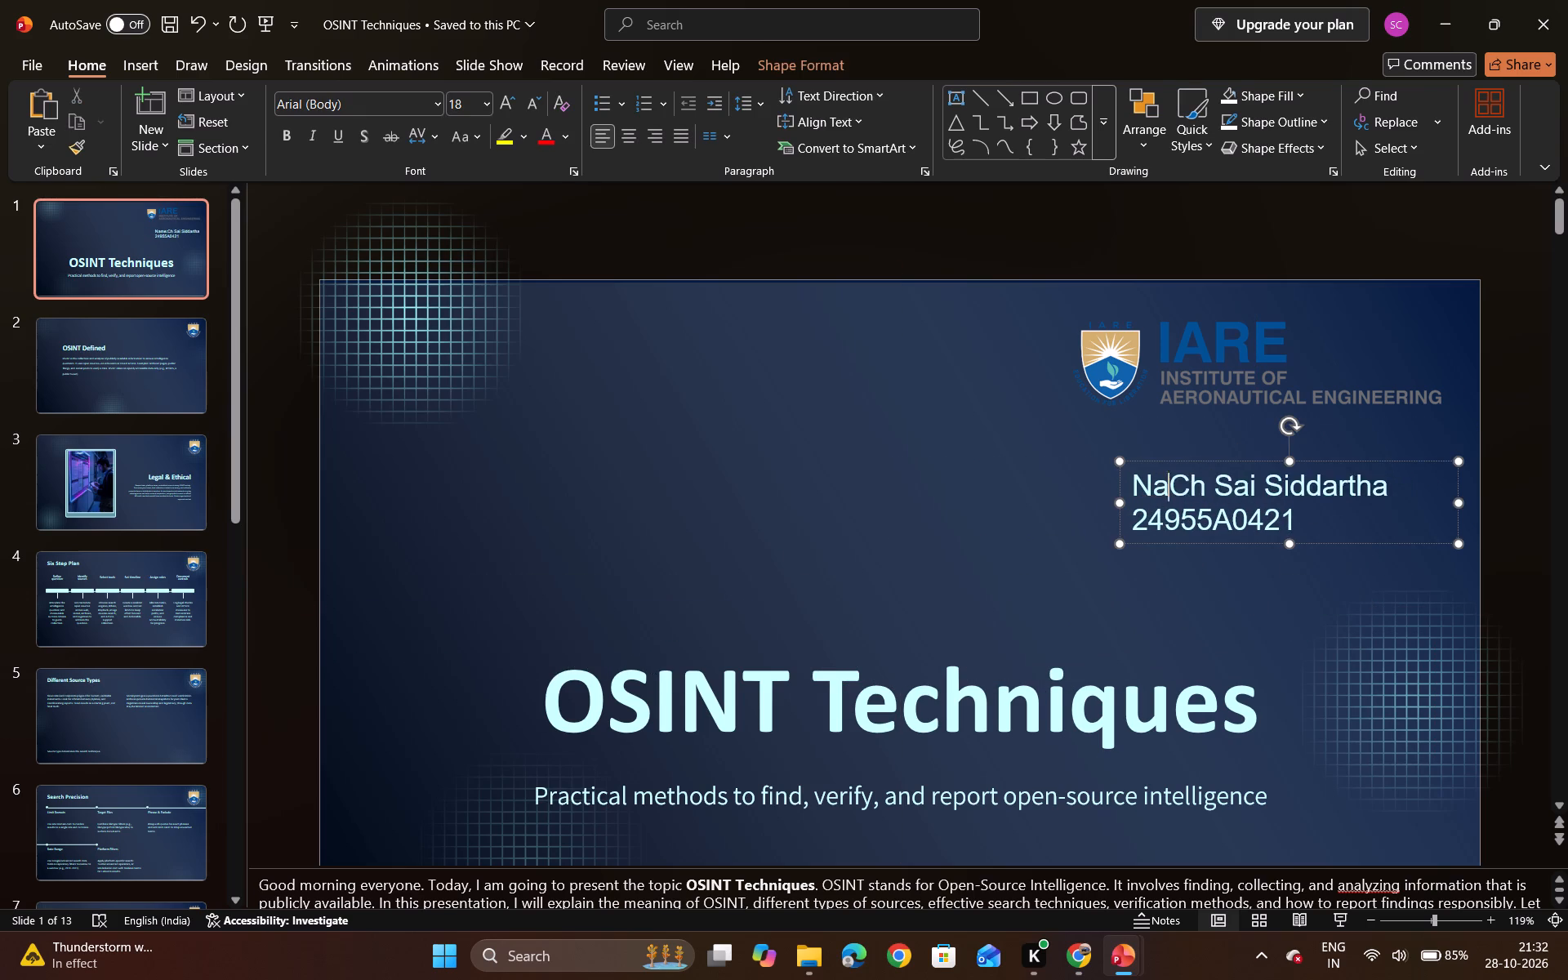
{"action": "key", "text": "BackSpace"}
{"action": "key", "text": "BackSpace"}
{"action": "left_click", "coordinate": [1089, 490]}
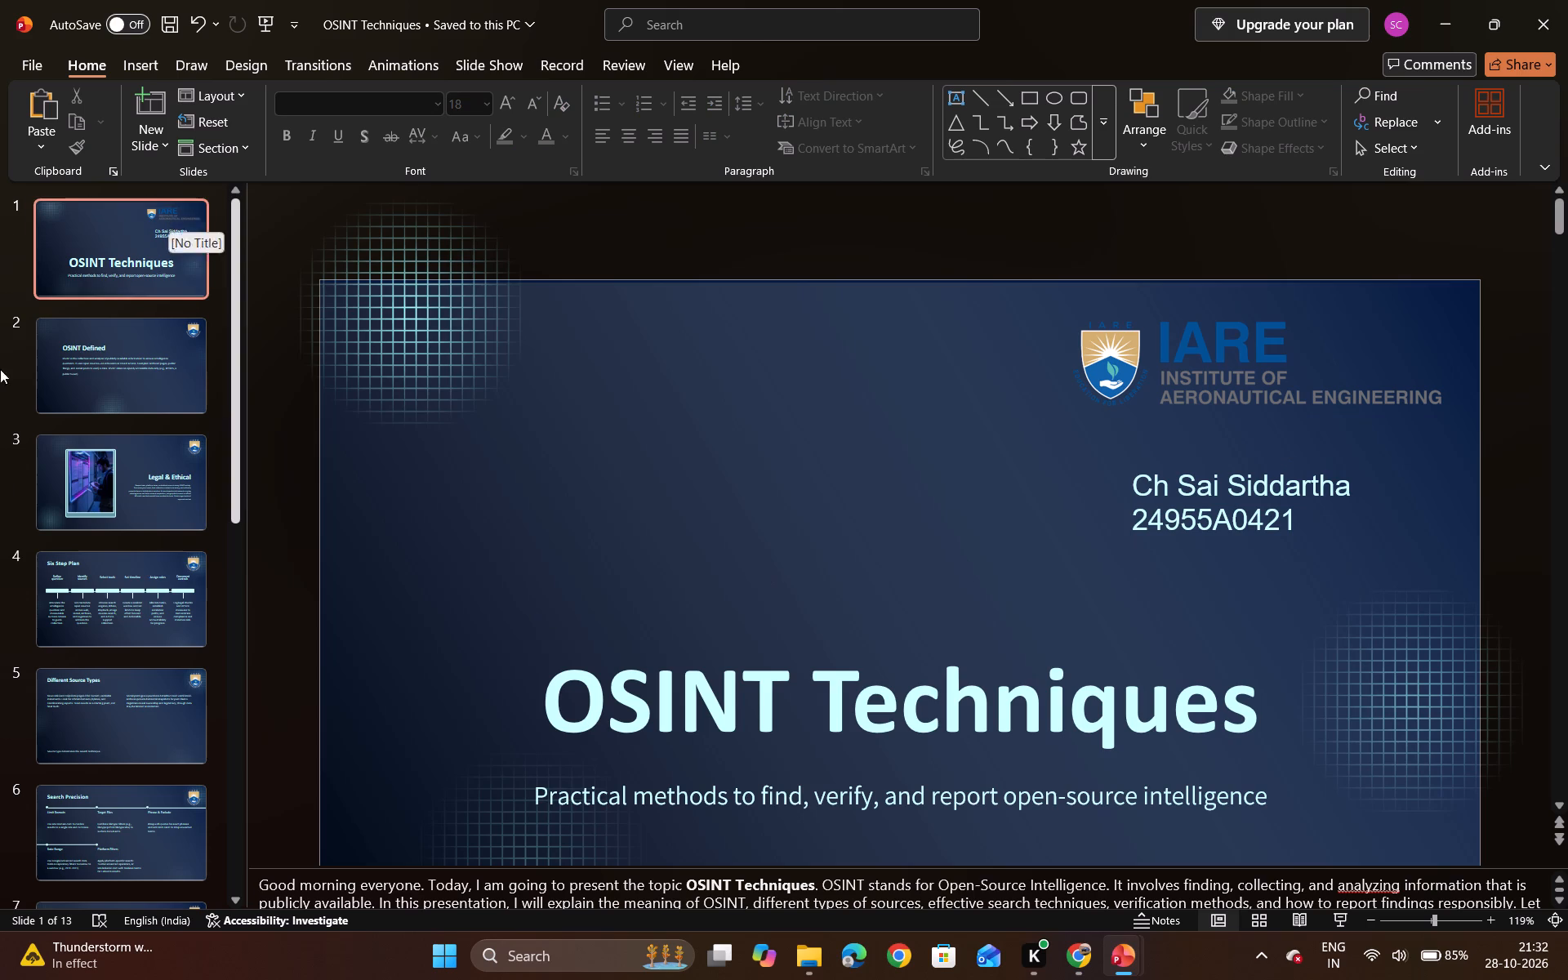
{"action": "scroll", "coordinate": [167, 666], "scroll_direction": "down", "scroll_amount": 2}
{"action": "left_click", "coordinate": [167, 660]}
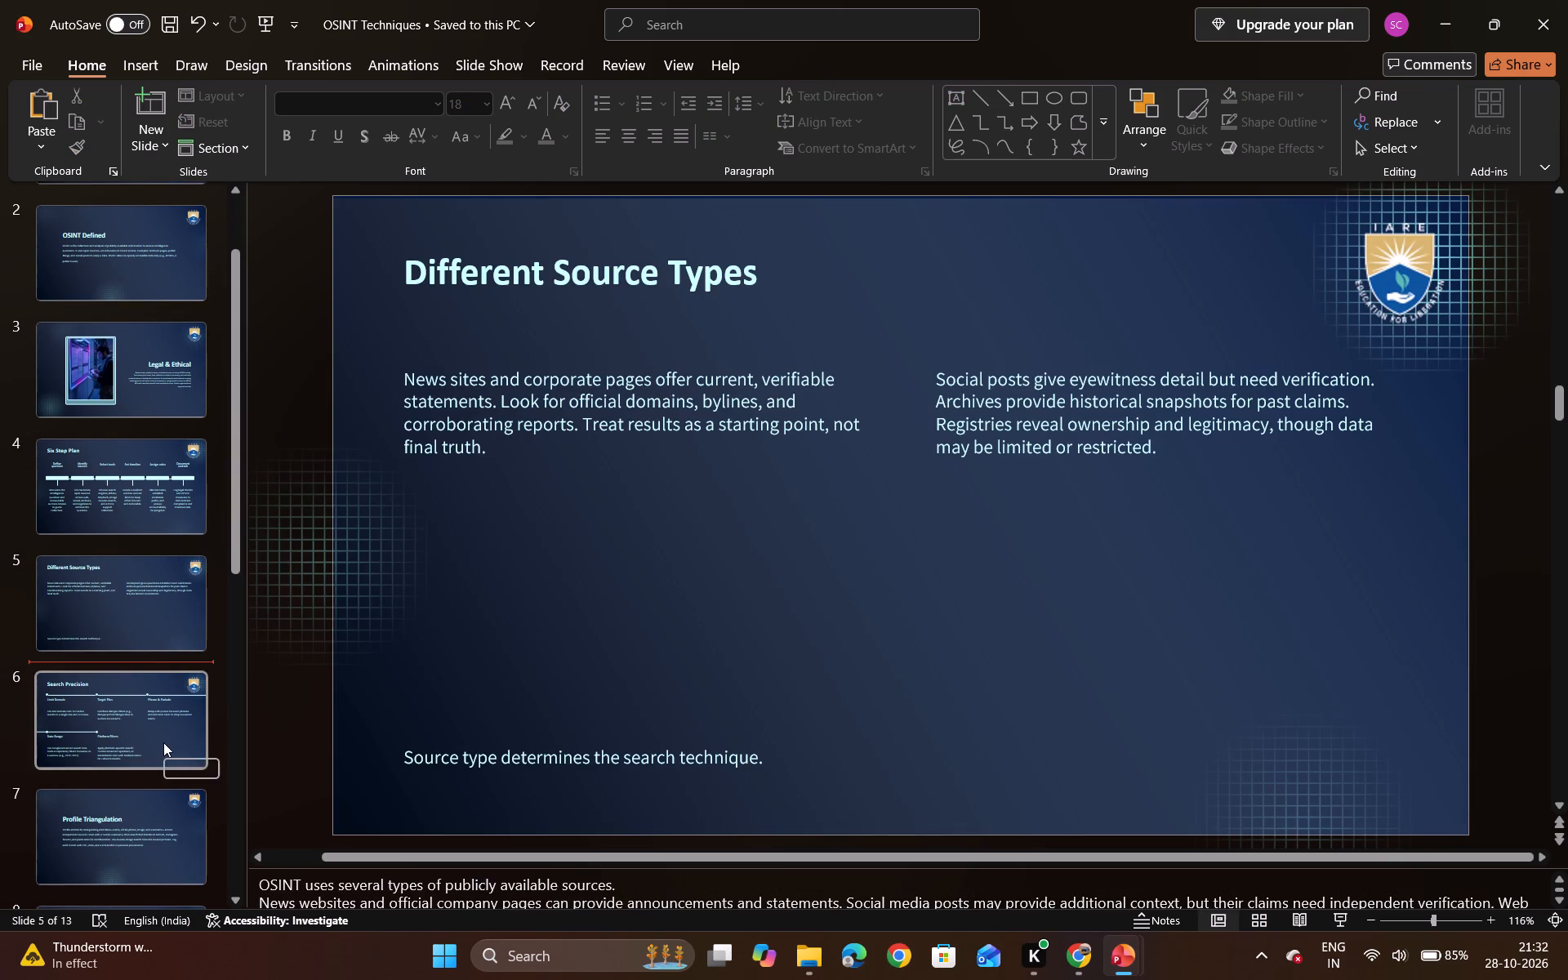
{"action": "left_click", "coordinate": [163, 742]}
Return to the title slide and launch the presentation recording from the beginning.
{"action": "scroll", "coordinate": [179, 367], "scroll_direction": "up", "scroll_amount": 2}
{"action": "left_click", "coordinate": [140, 248]}
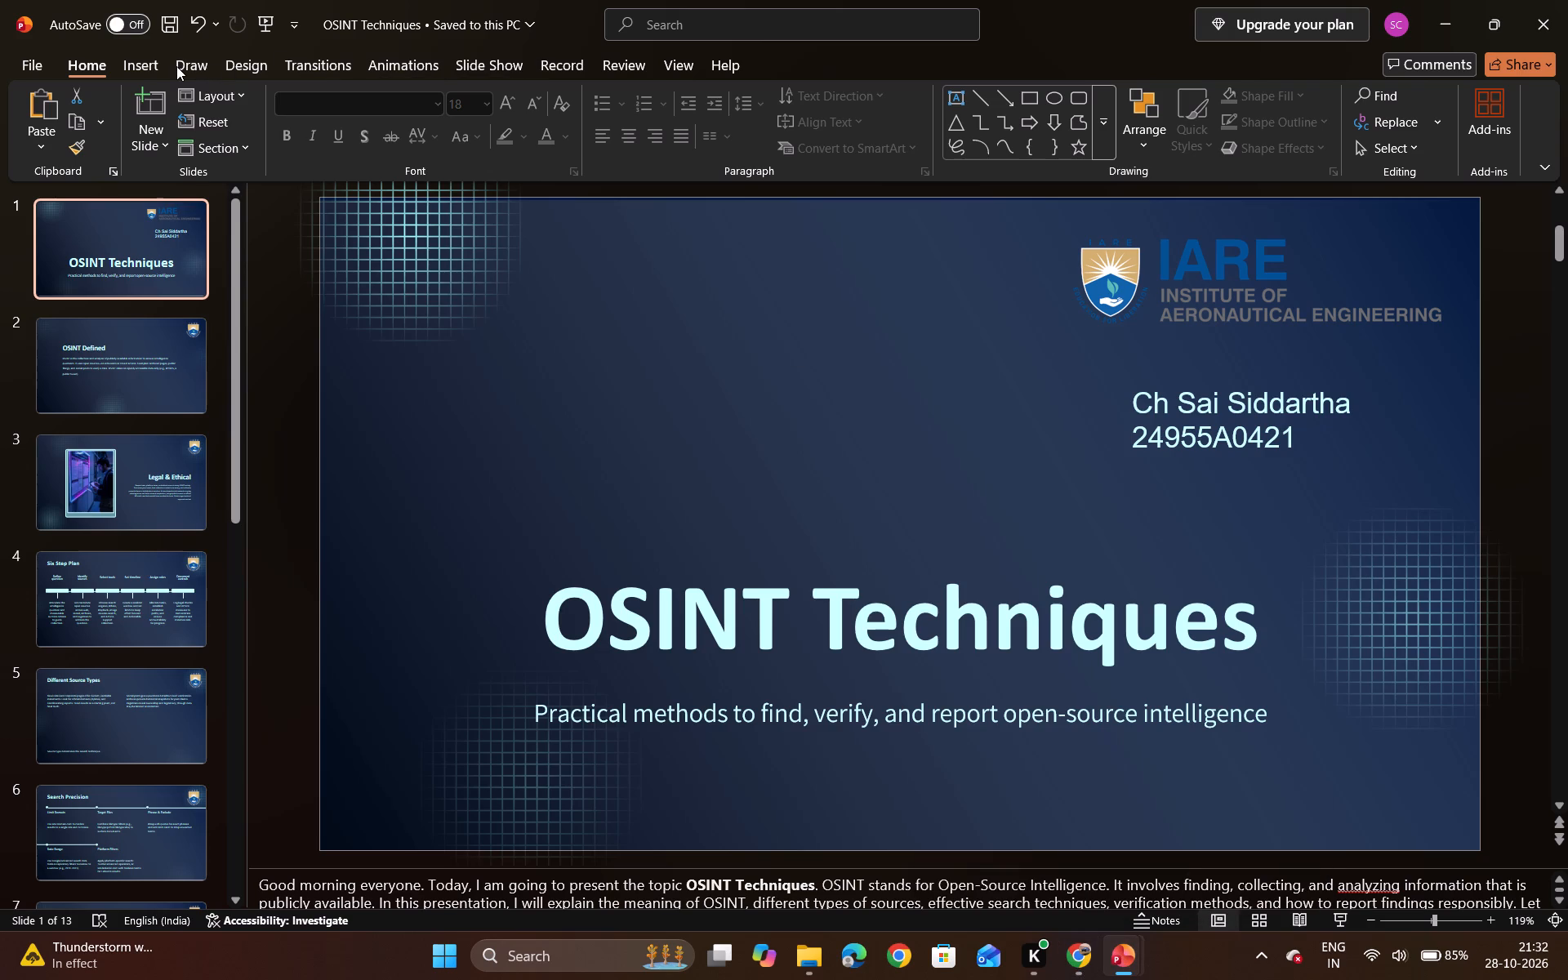
{"action": "left_click", "coordinate": [555, 73]}
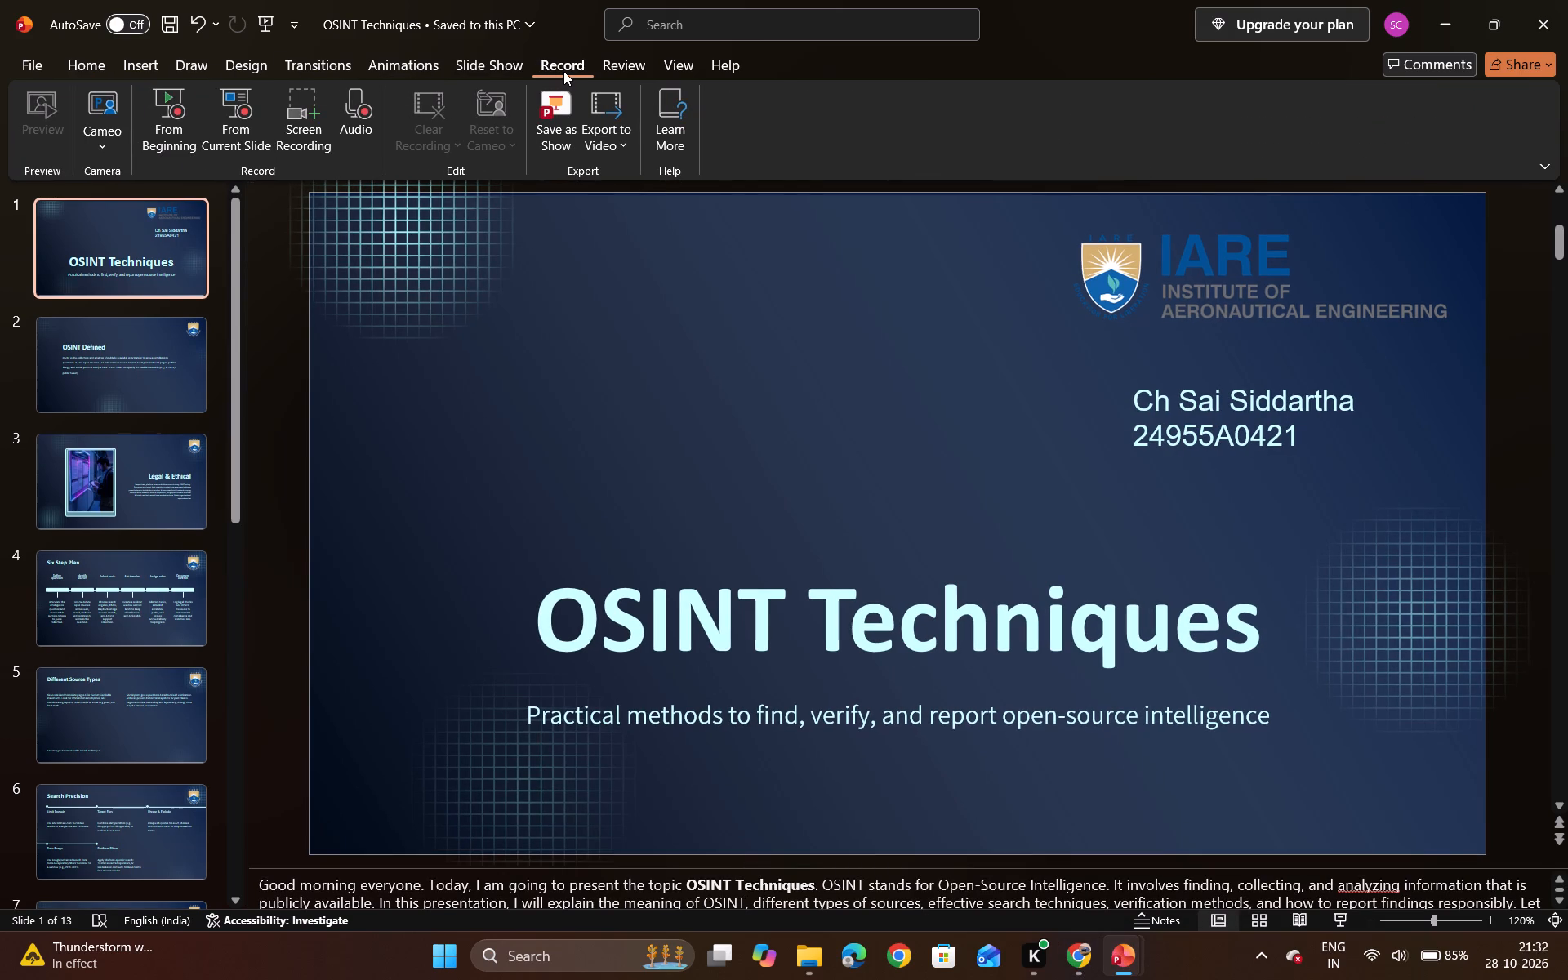
{"action": "left_click", "coordinate": [563, 71]}
{"action": "left_click", "coordinate": [176, 118]}
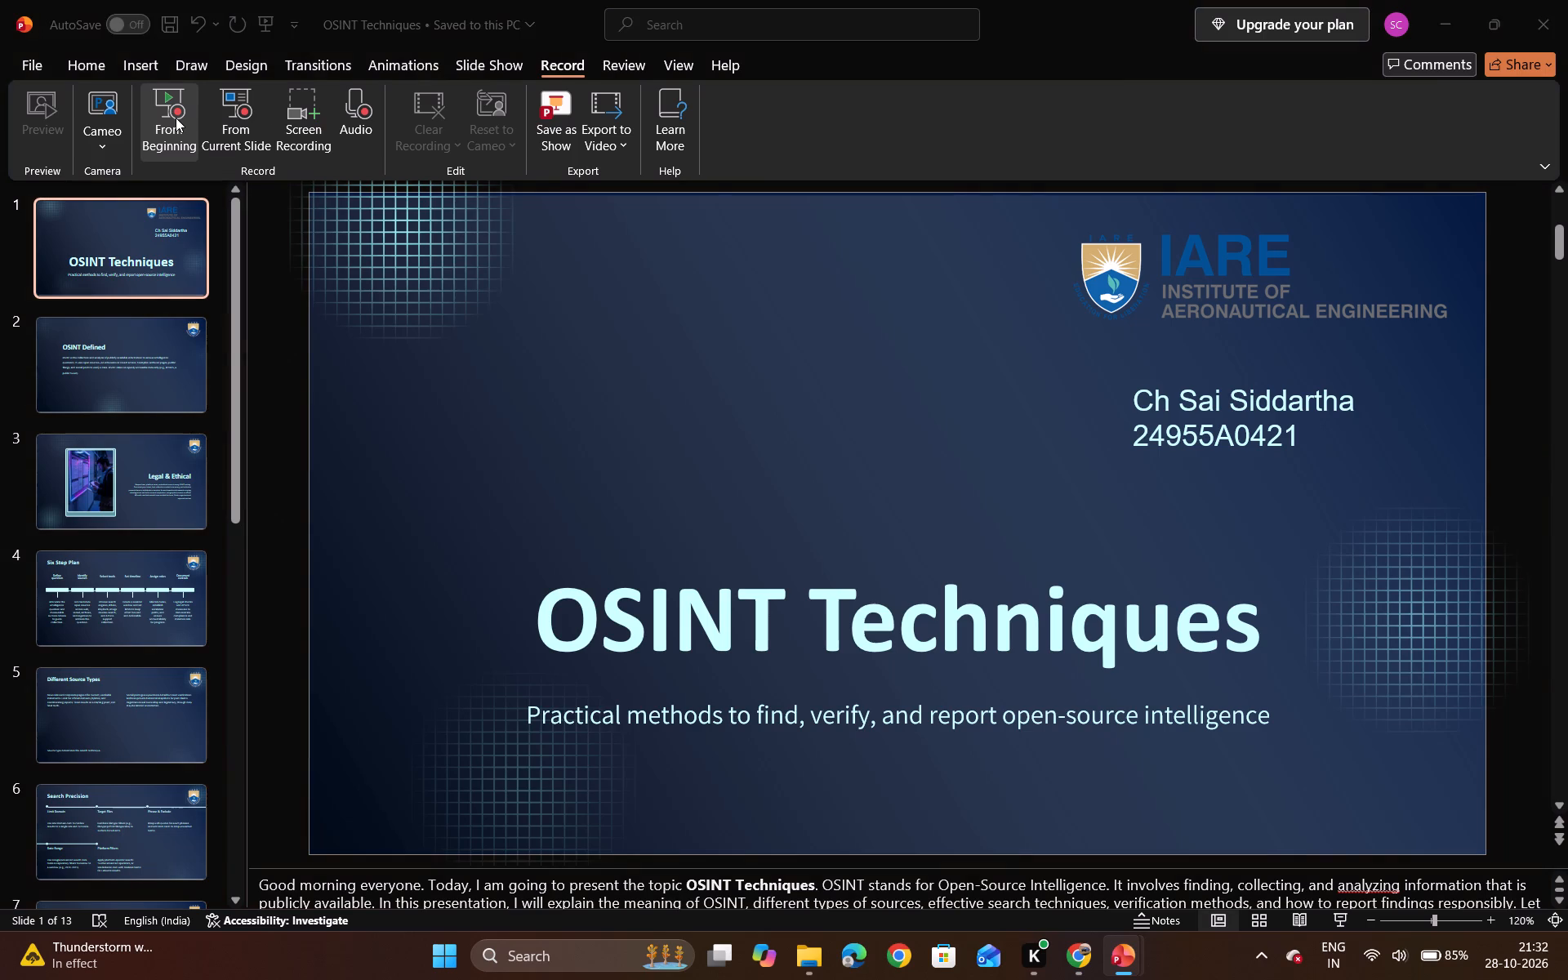
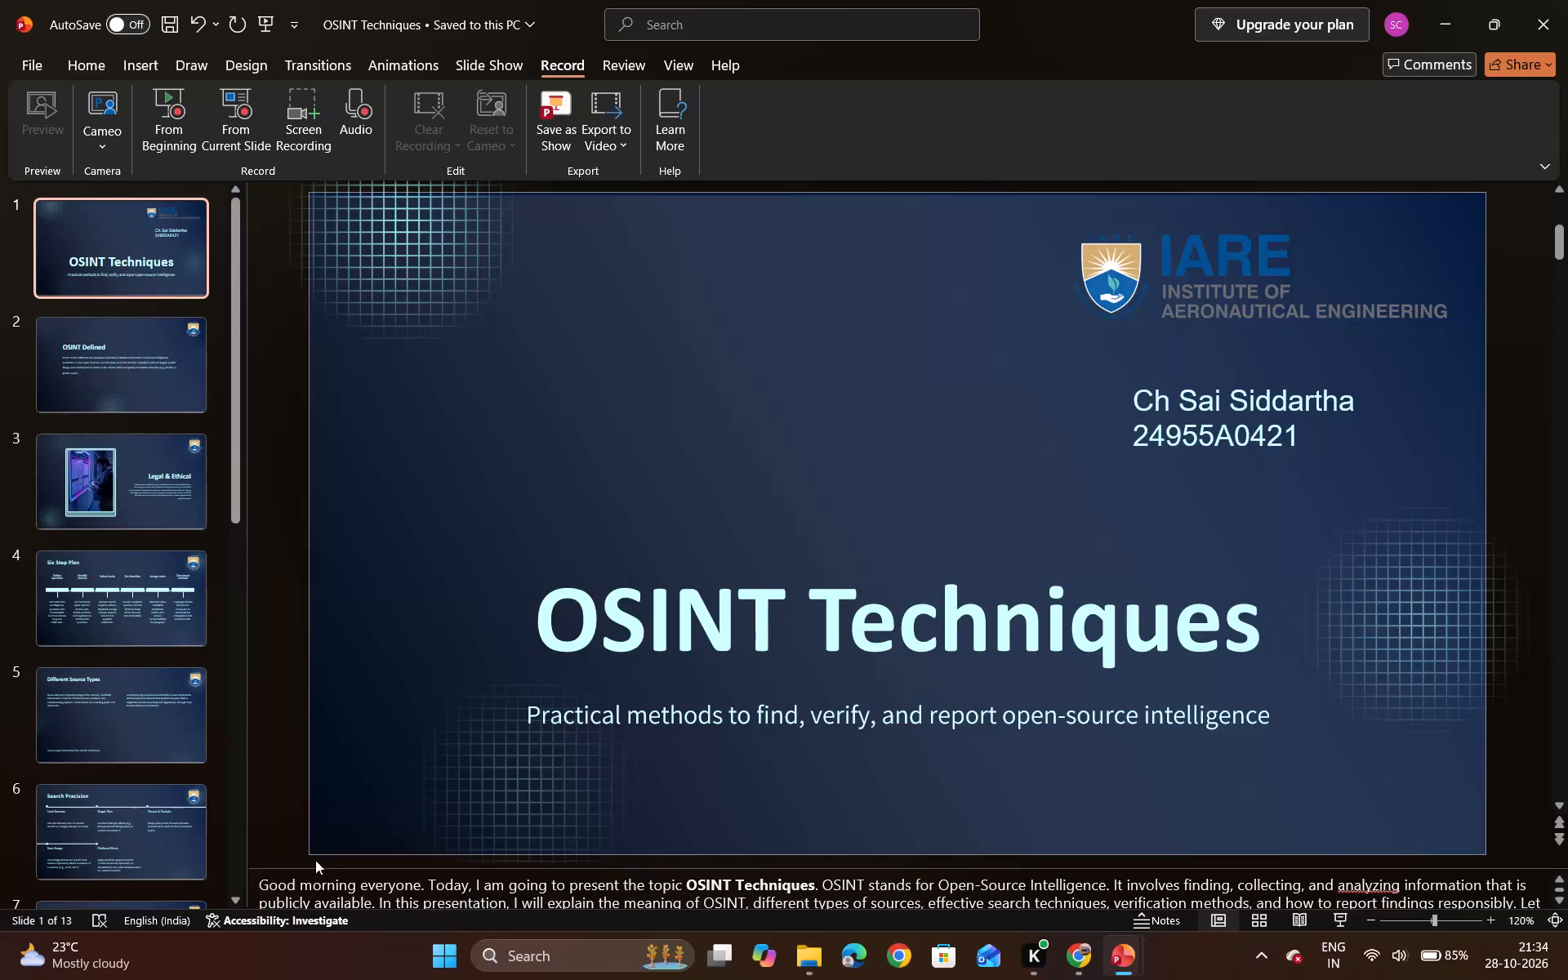
Launch the OSINT Techniques presentation recording from the beginning, starting at the title slide.
{"action": "left_click", "coordinate": [315, 877]}
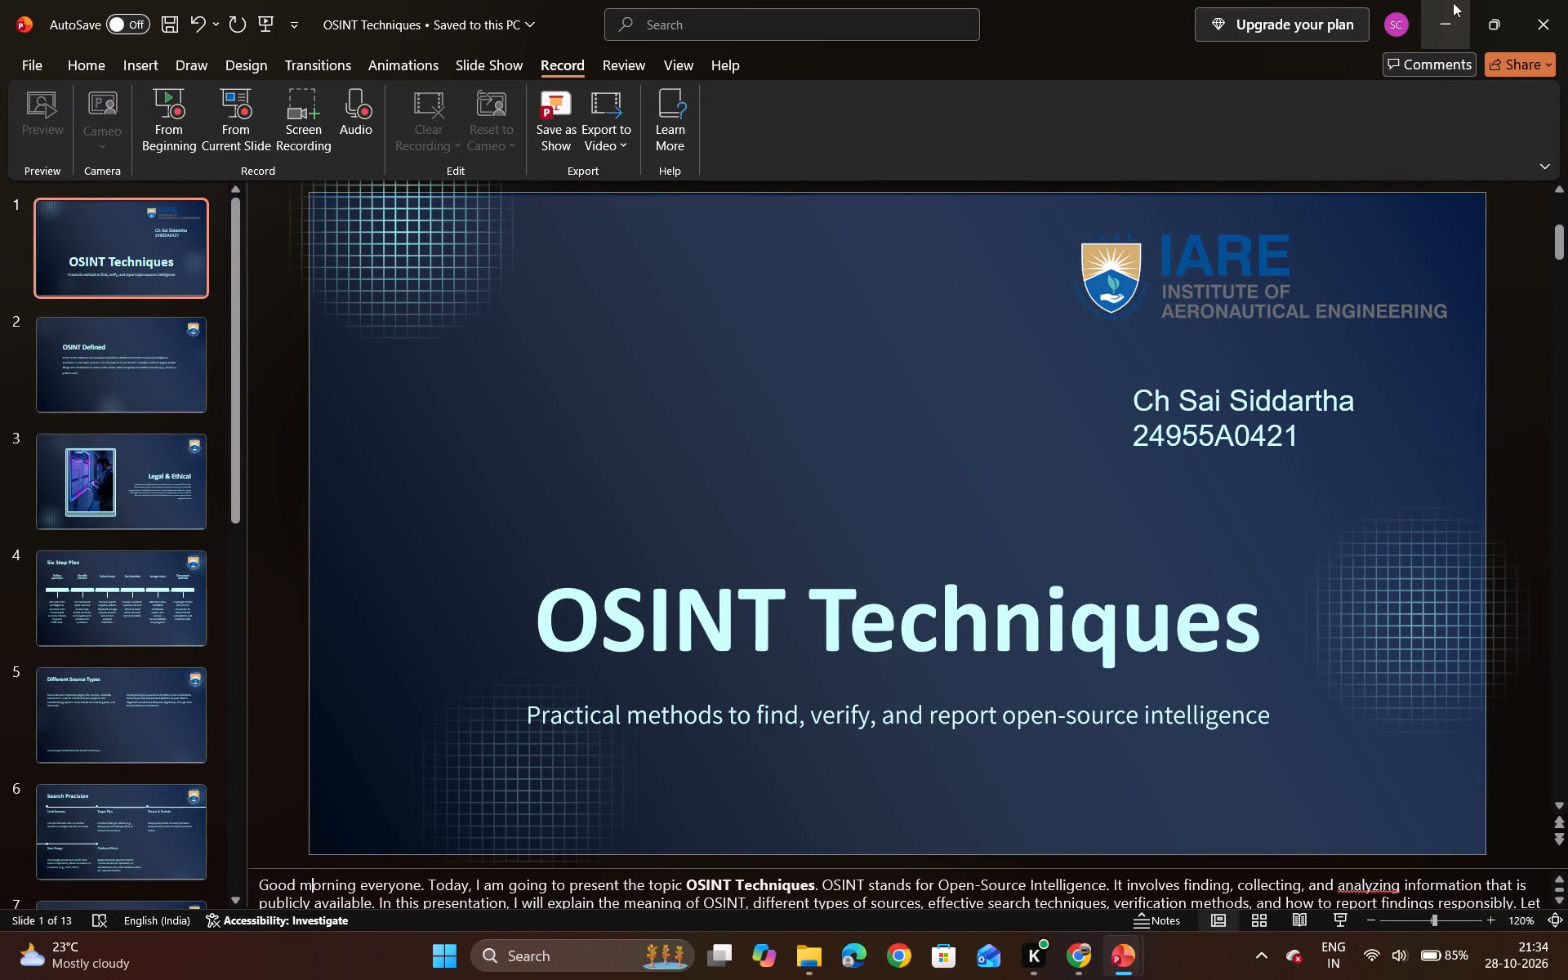
{"action": "left_click", "coordinate": [195, 100]}
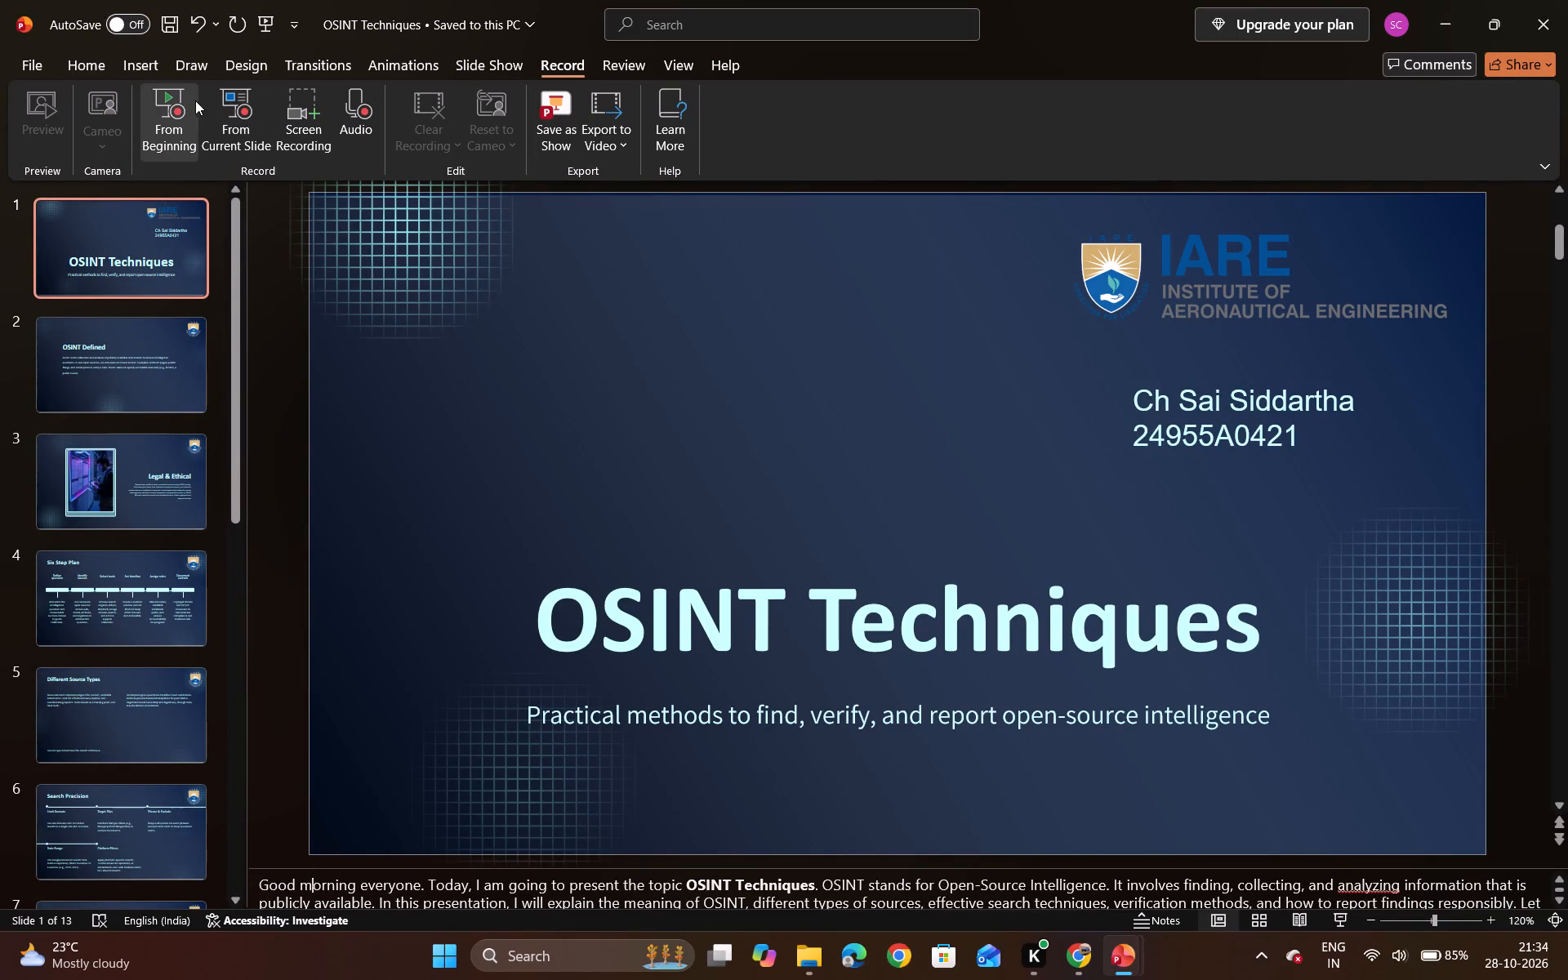
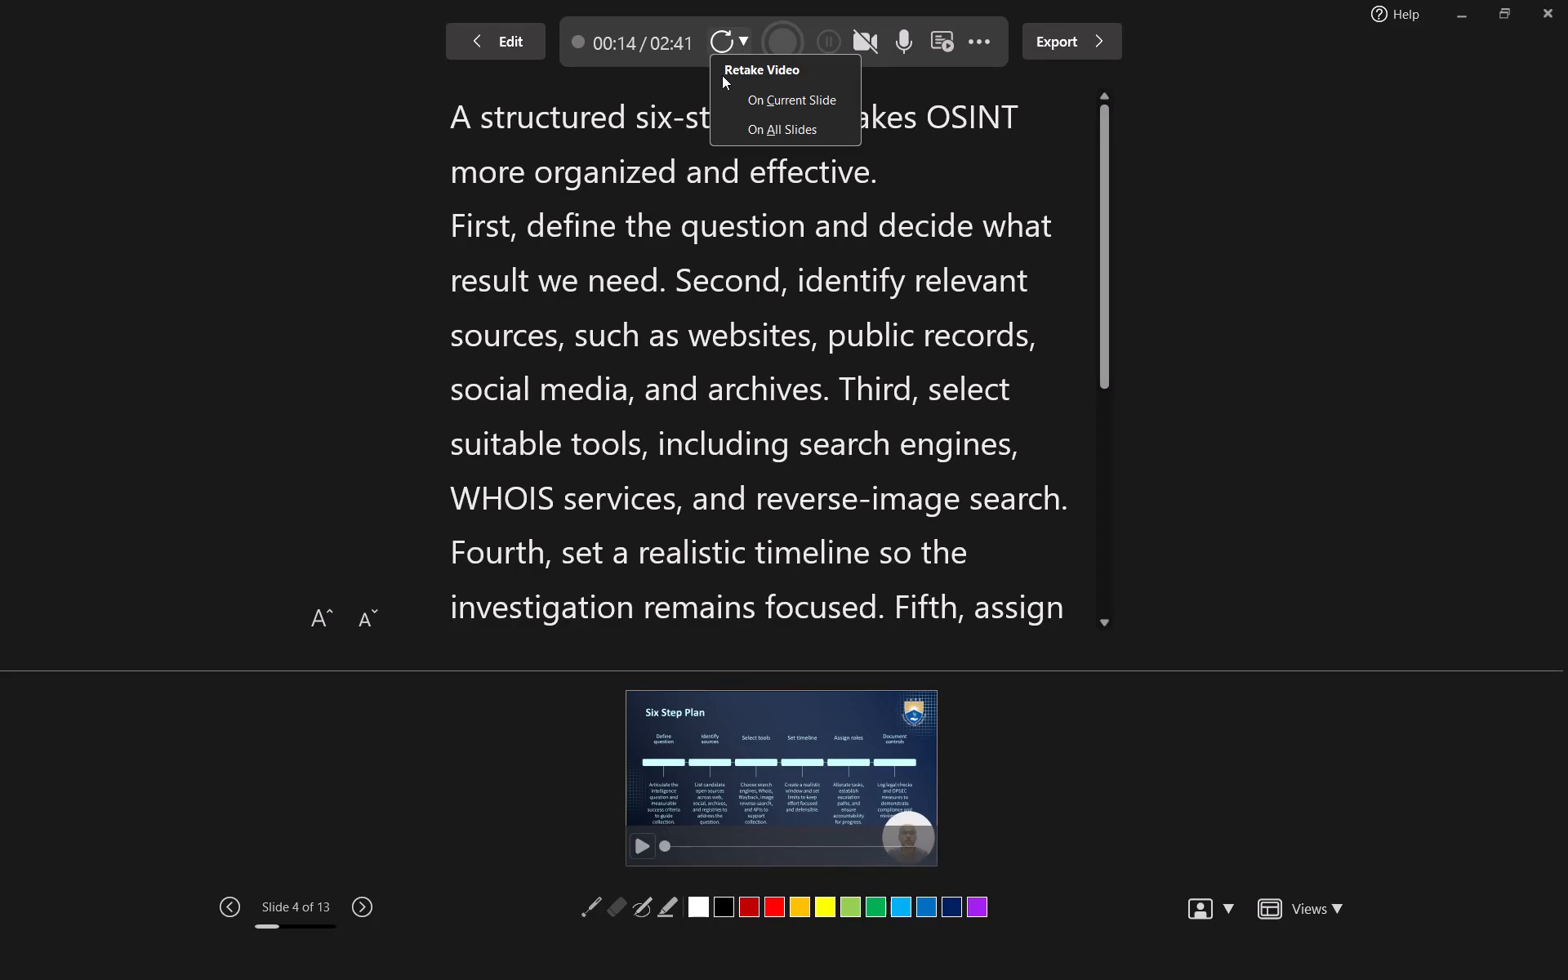
Retake the video recording on the current slide only, the Six Step Plan slide.
{"action": "left_click", "coordinate": [786, 101]}
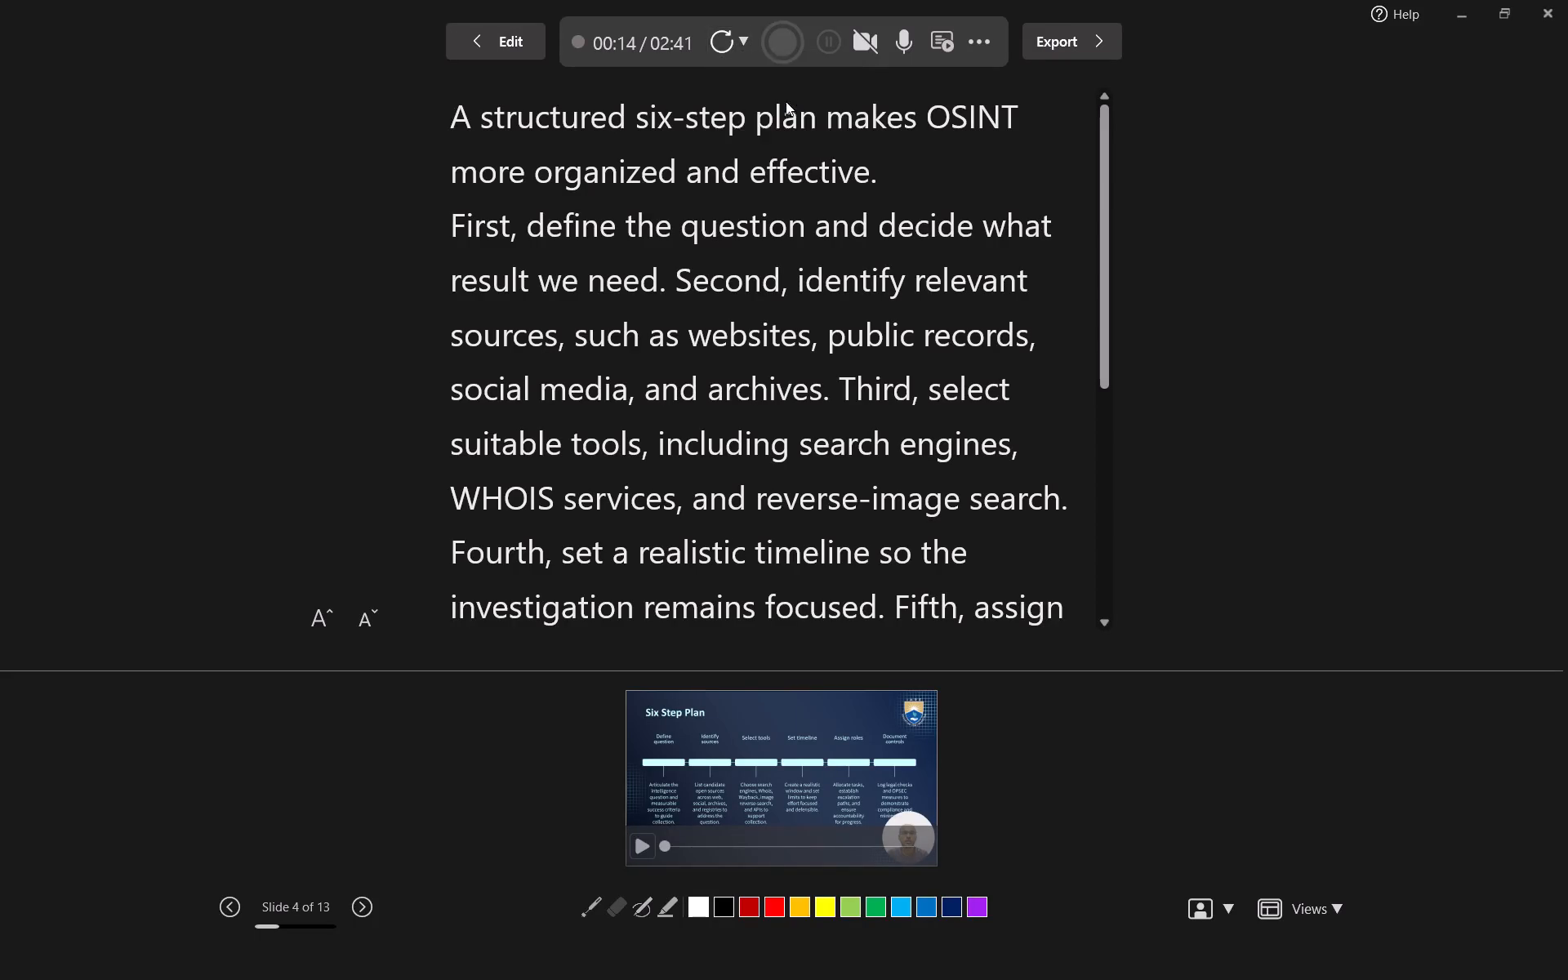
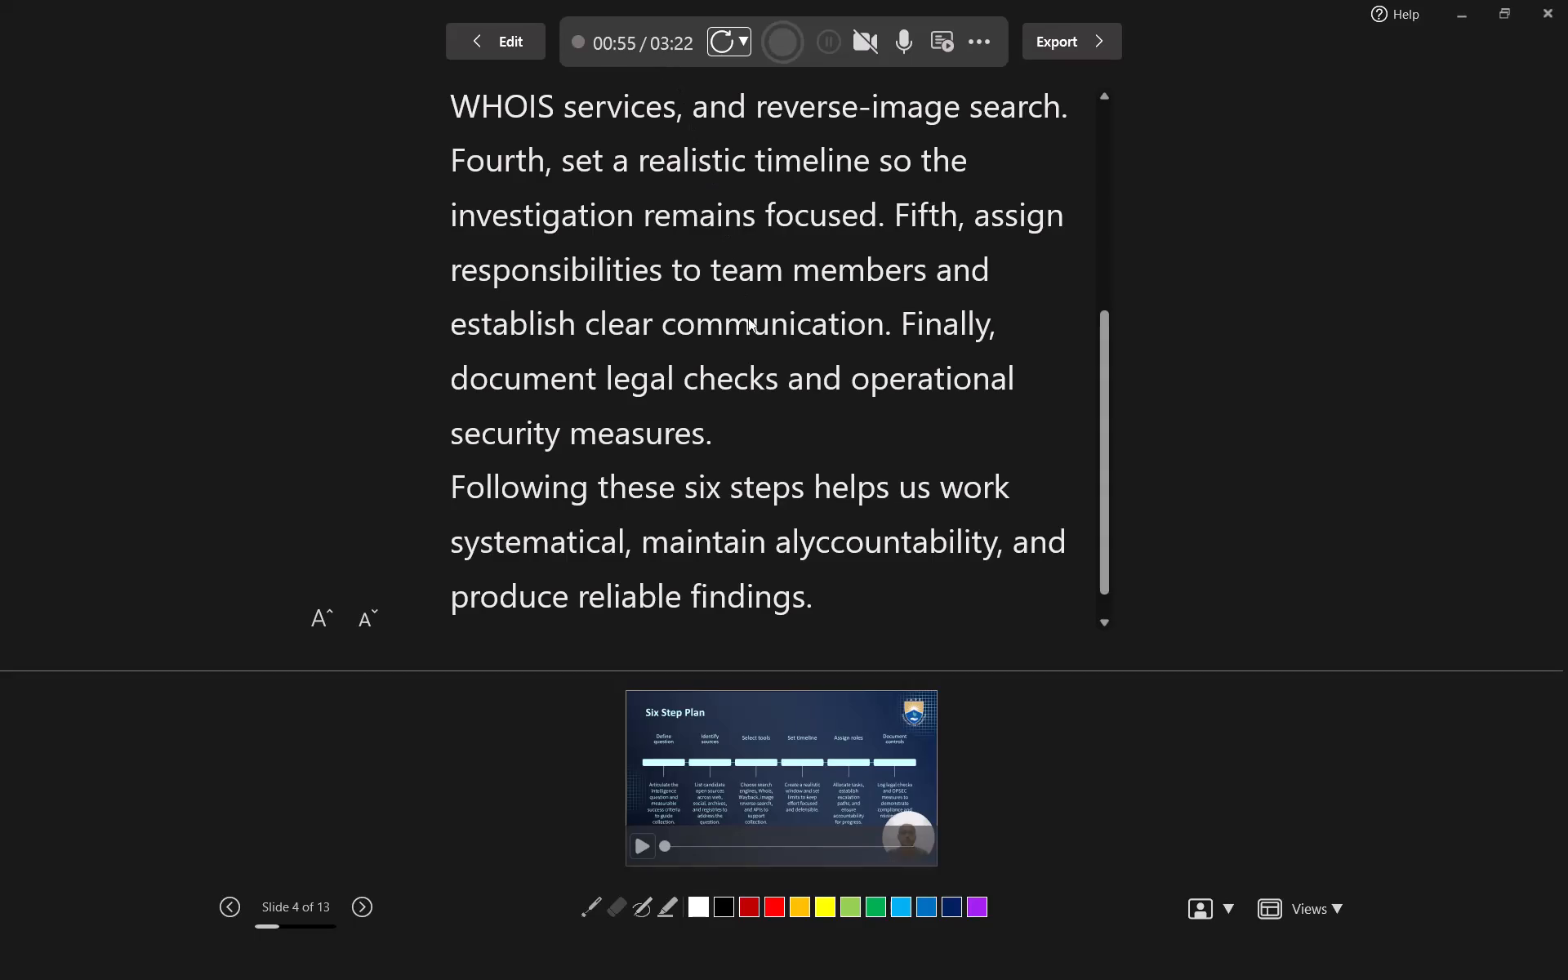
Advance the recording session from the Six Step Plan slide to slide 5.
{"action": "left_click", "coordinate": [362, 907]}
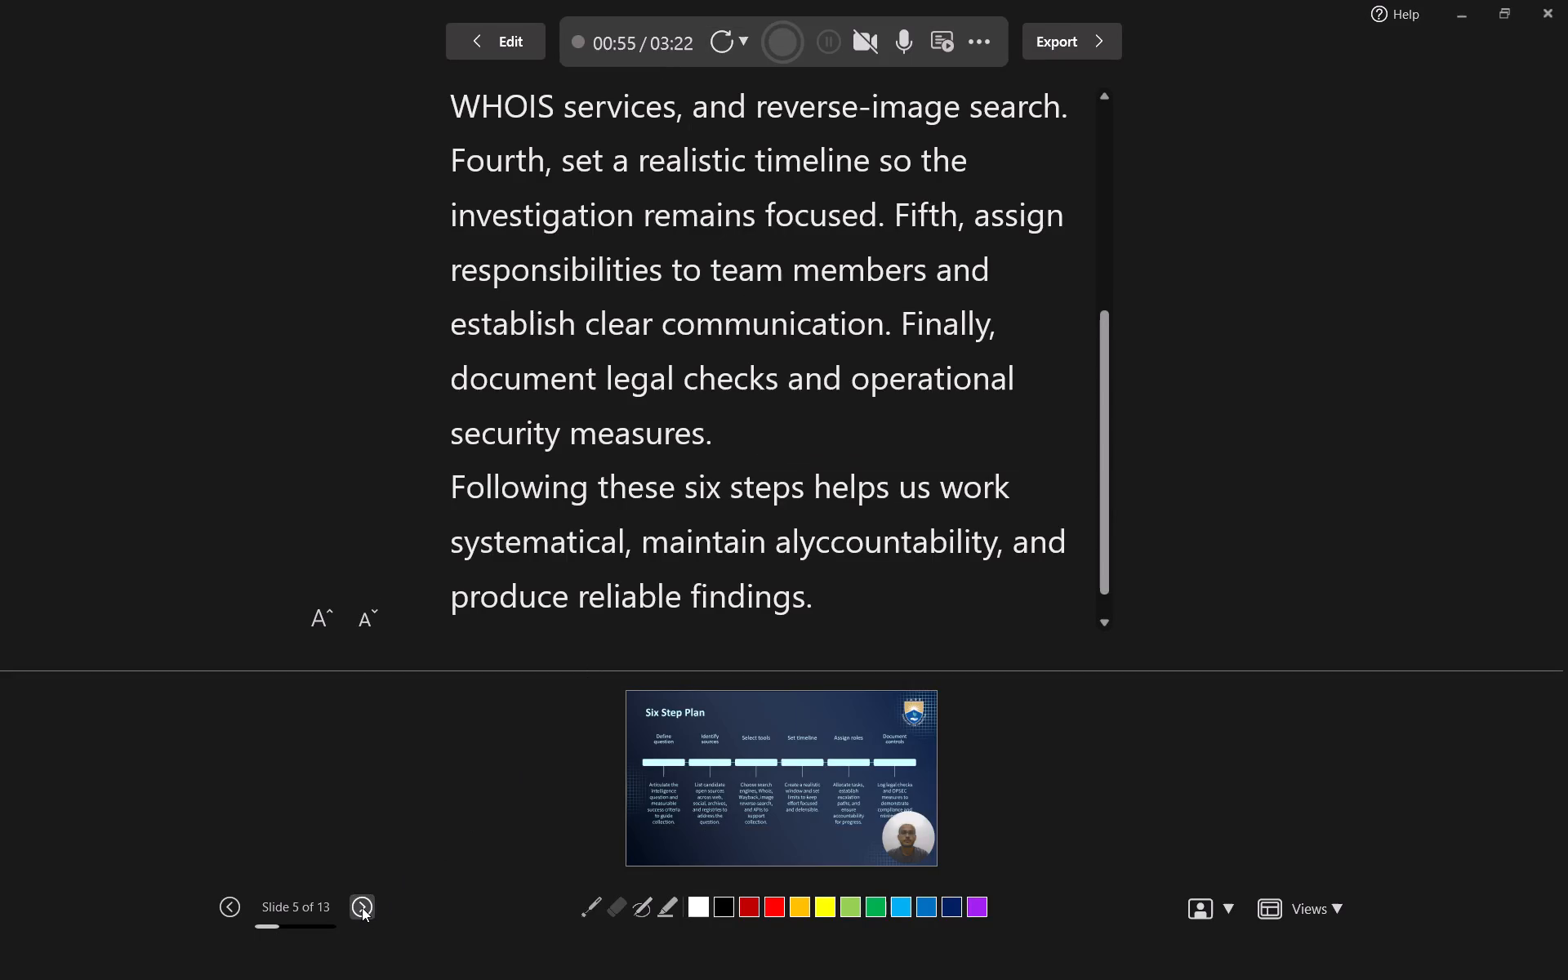
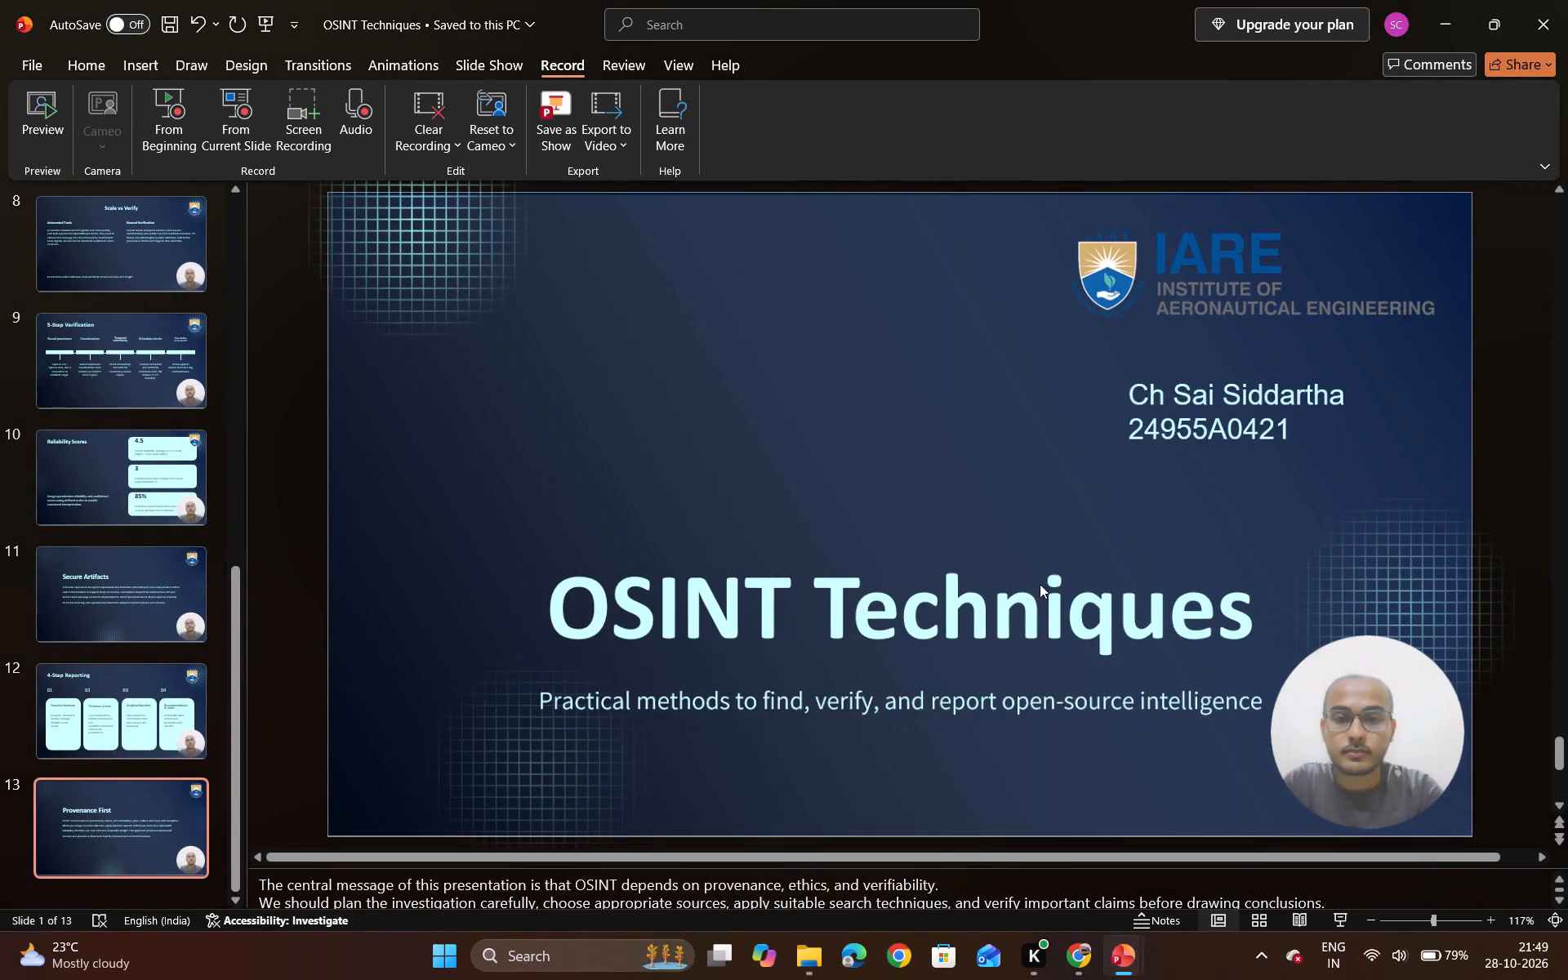
Play back the recorded camera narration on the Different Source Types slide to check it.
{"action": "scroll", "coordinate": [183, 267], "scroll_direction": "down", "scroll_amount": 1}
{"action": "scroll", "coordinate": [183, 267], "scroll_direction": "up", "scroll_amount": 8}
{"action": "left_click", "coordinate": [163, 320]}
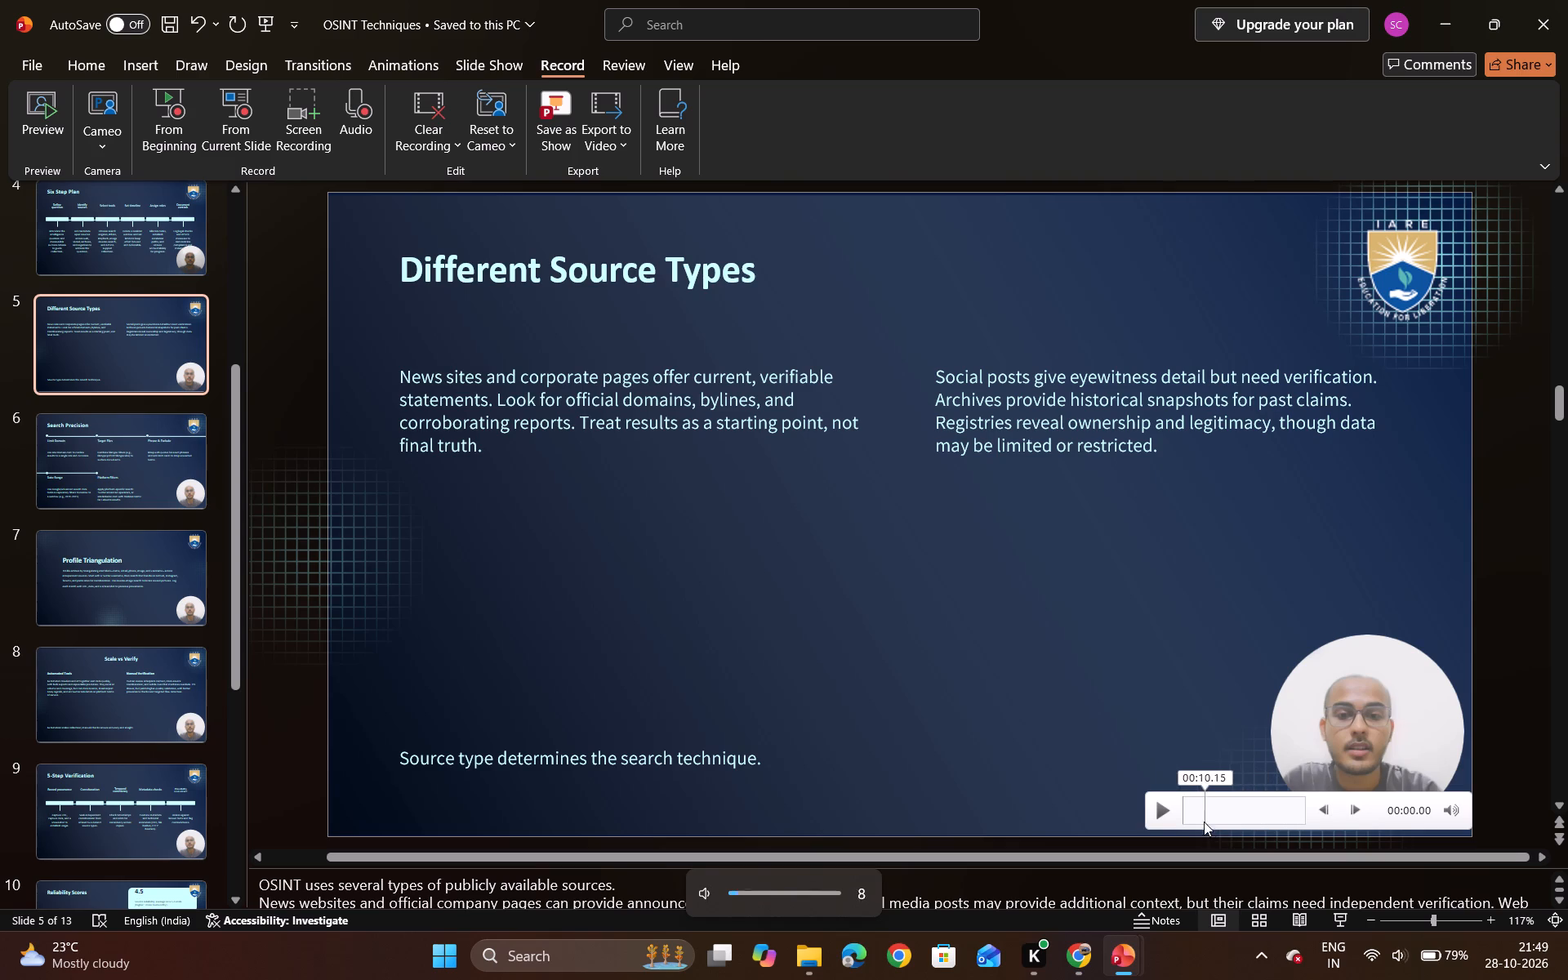
{"action": "left_click", "coordinate": [1165, 813]}
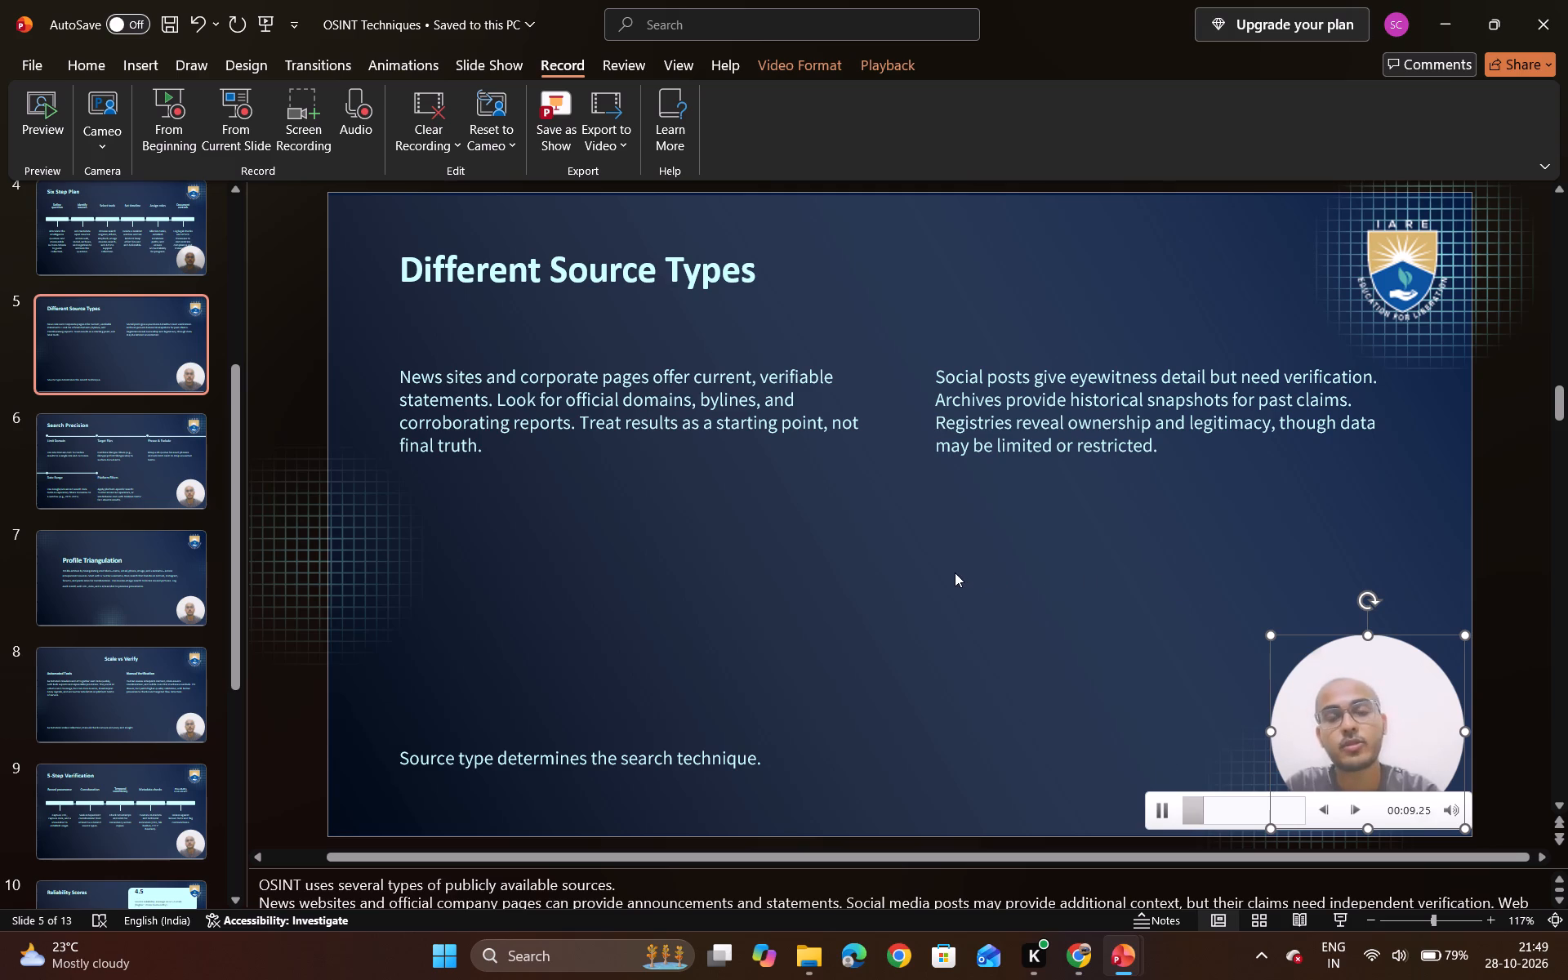
{"action": "left_click", "coordinate": [586, 620]}
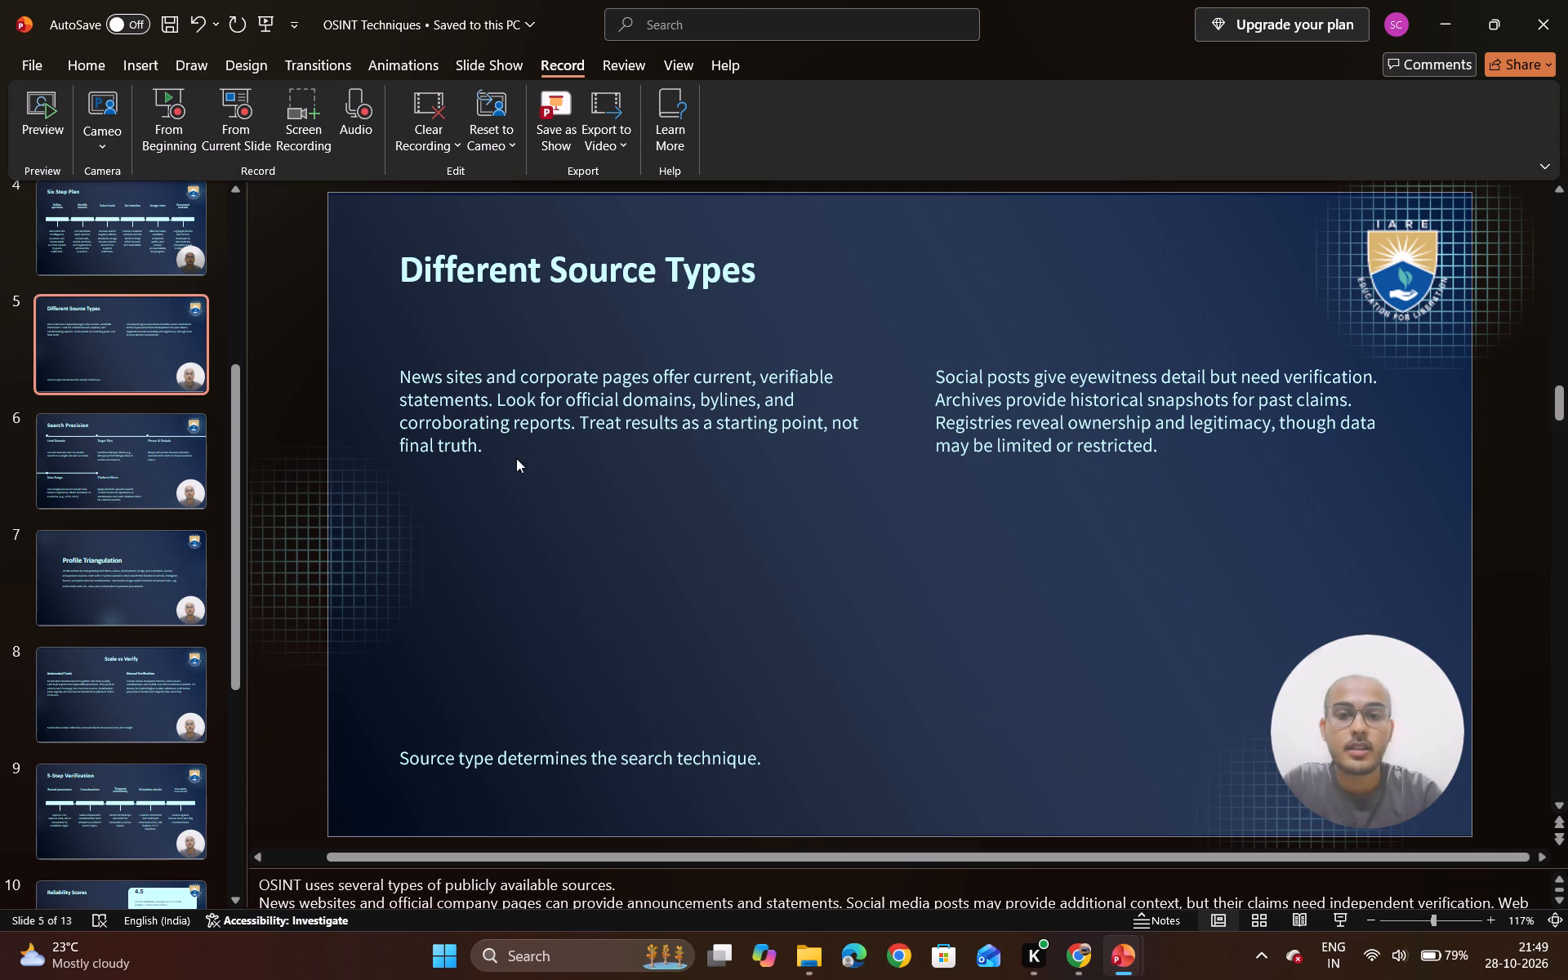
Export the presentation as a standard Full HD (1080p) video named OSINT Techniques.mp4 in Downloads, and return to editing while it exports.
{"action": "left_click", "coordinate": [599, 136]}
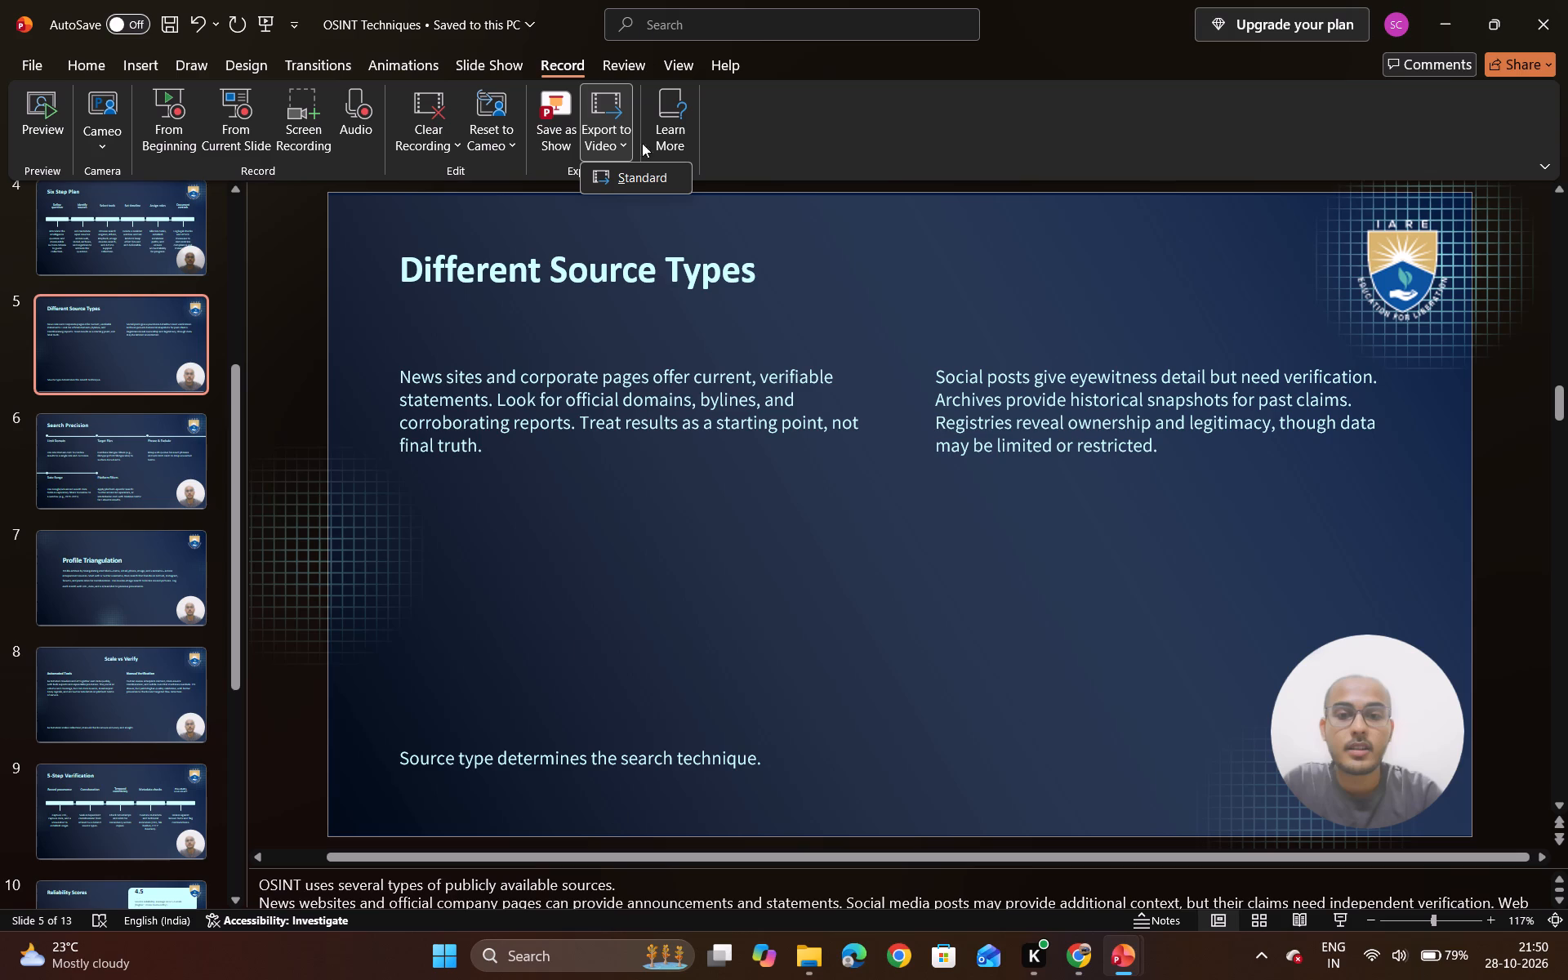
{"action": "left_click", "coordinate": [635, 179]}
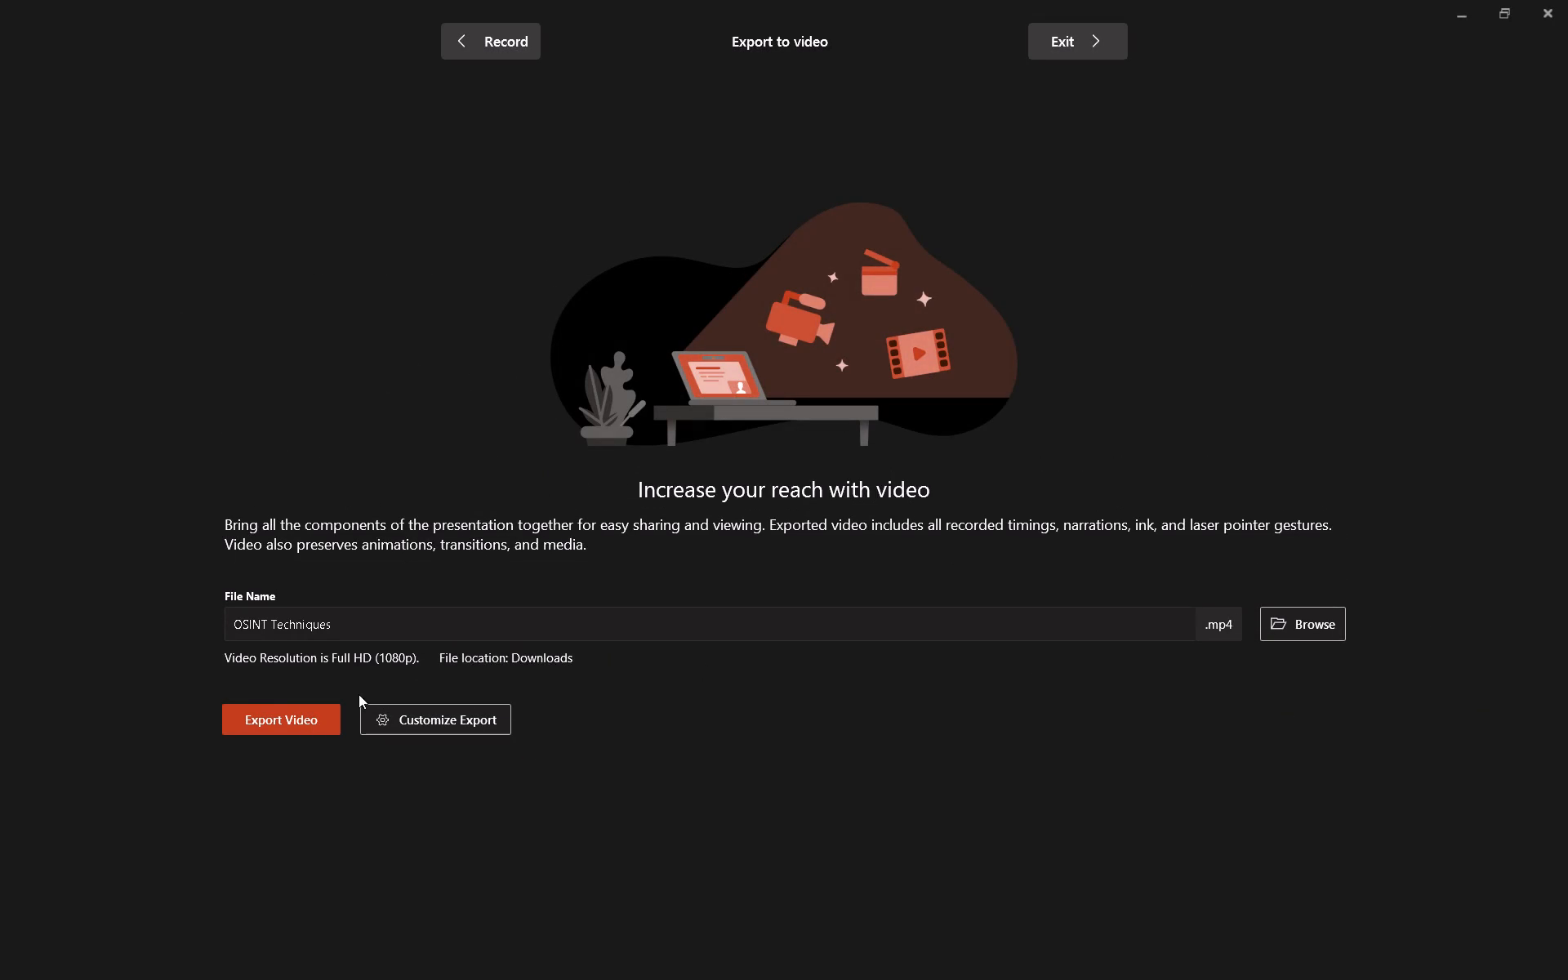
{"action": "left_click", "coordinate": [318, 724]}
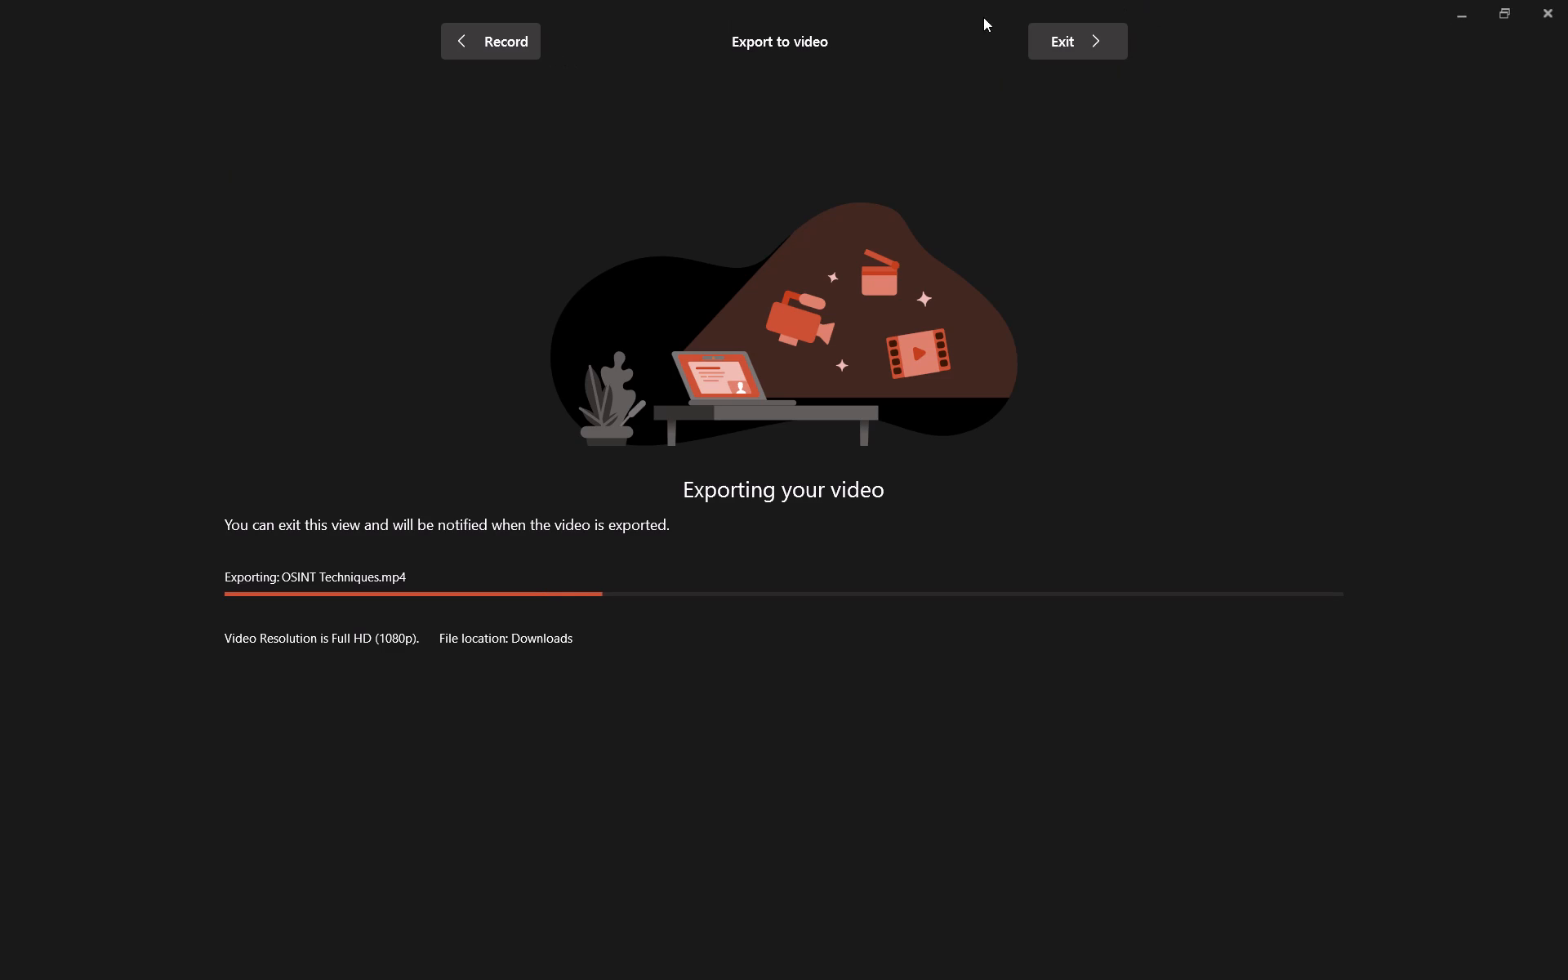
{"action": "left_click", "coordinate": [1064, 34]}
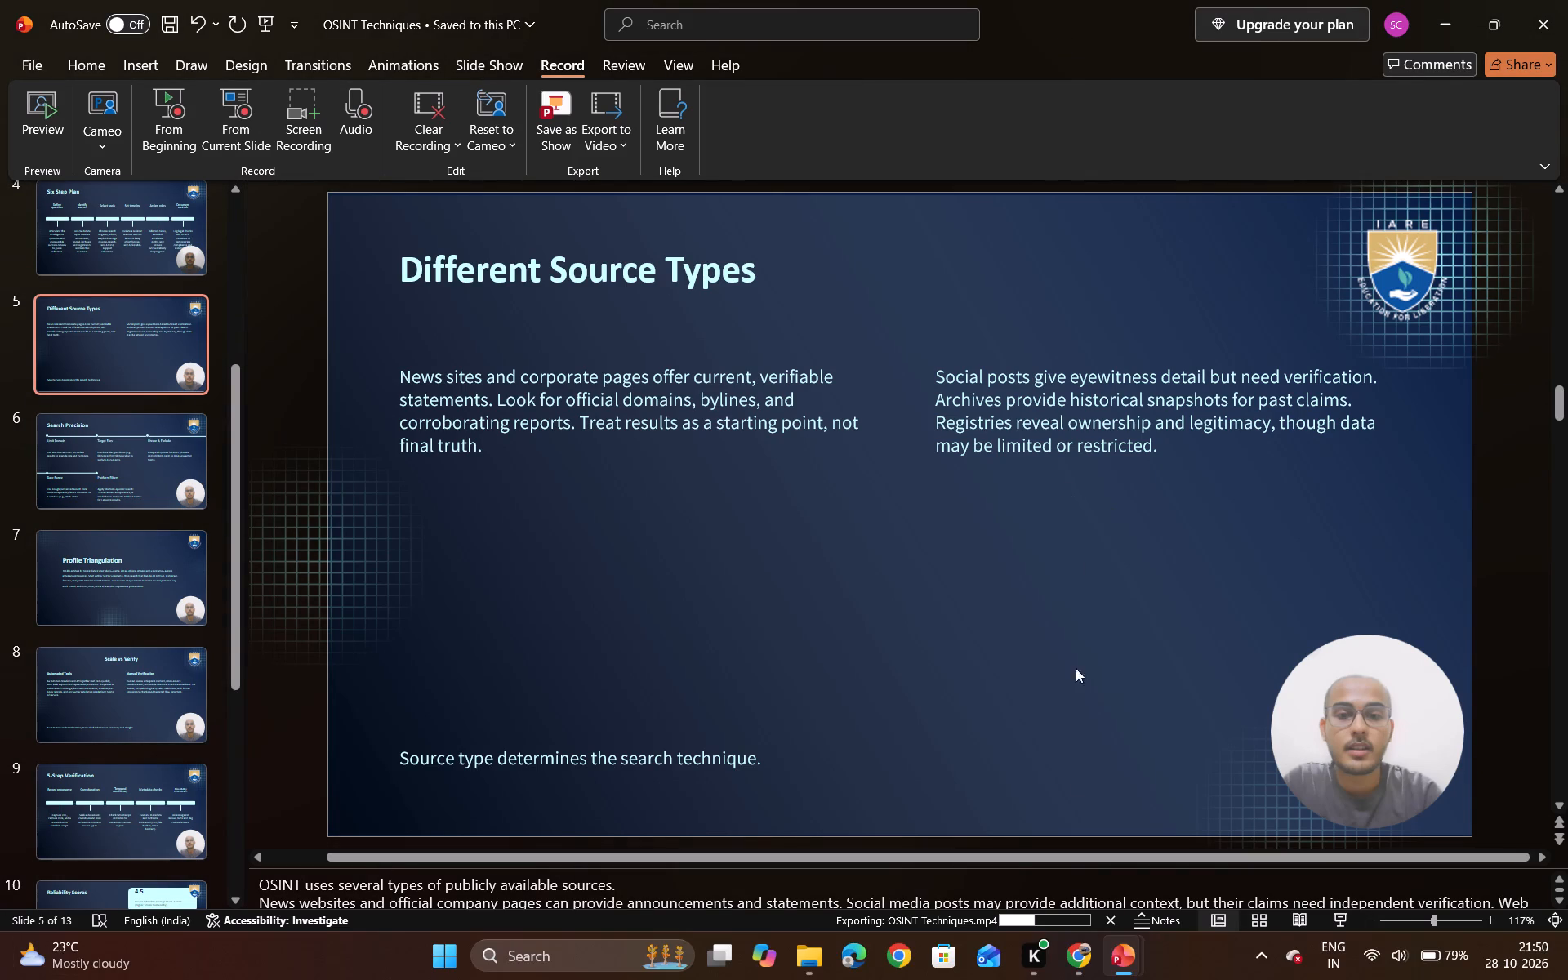
Copy the IARE crest logo from the Different Source Types slide.
{"action": "left_click", "coordinate": [1413, 256]}
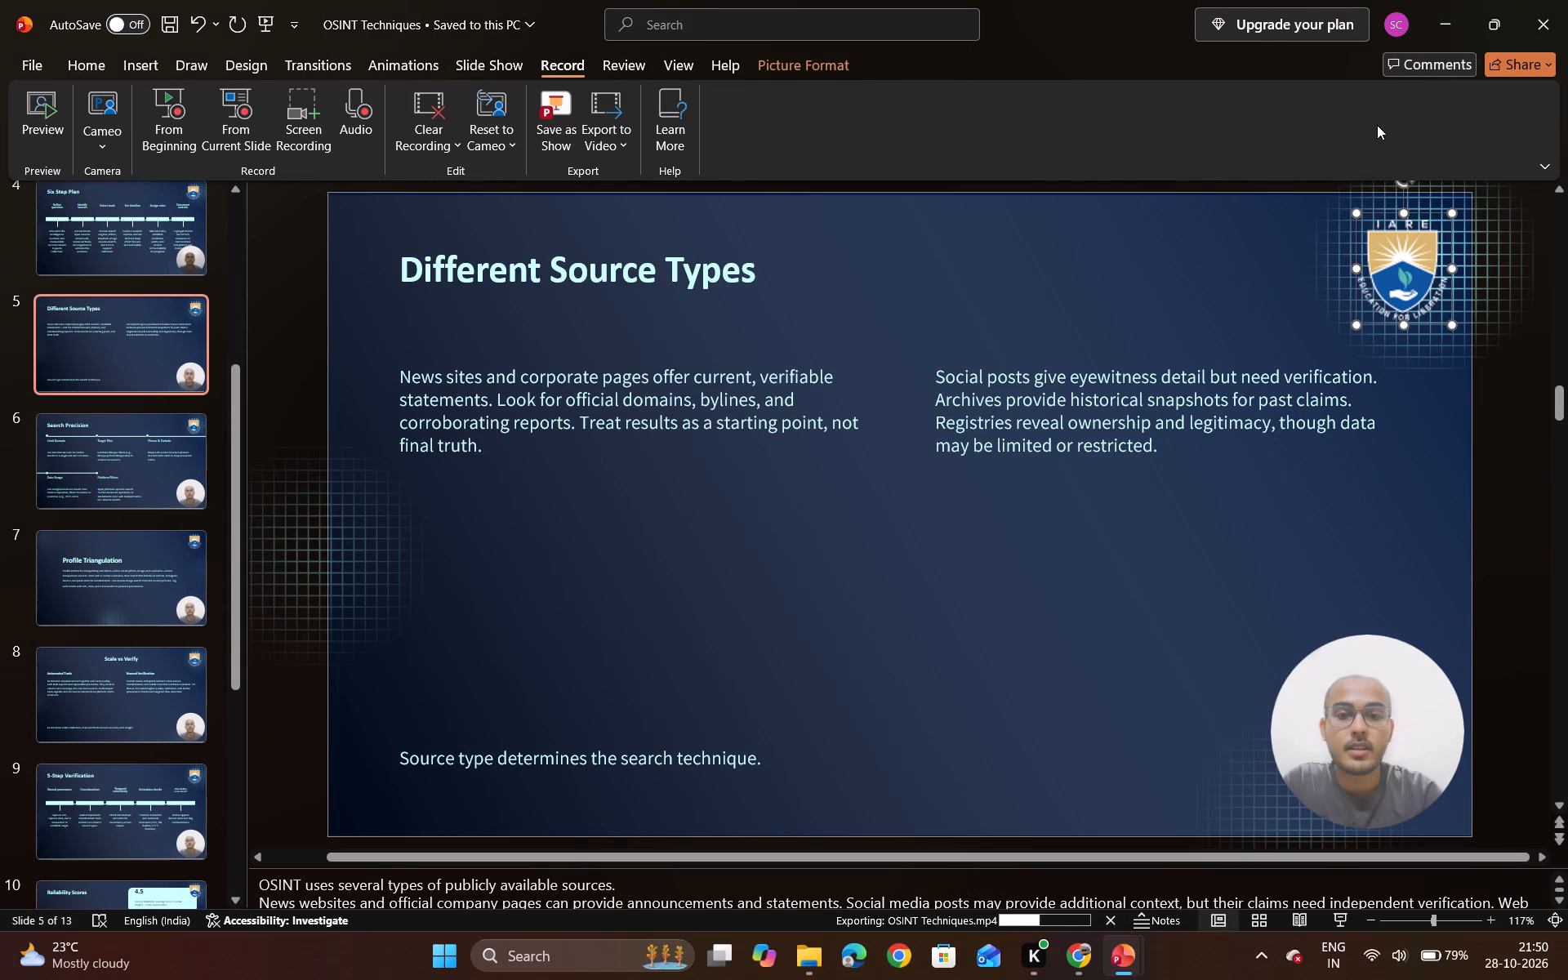
{"action": "key", "text": "ctrl+c"}
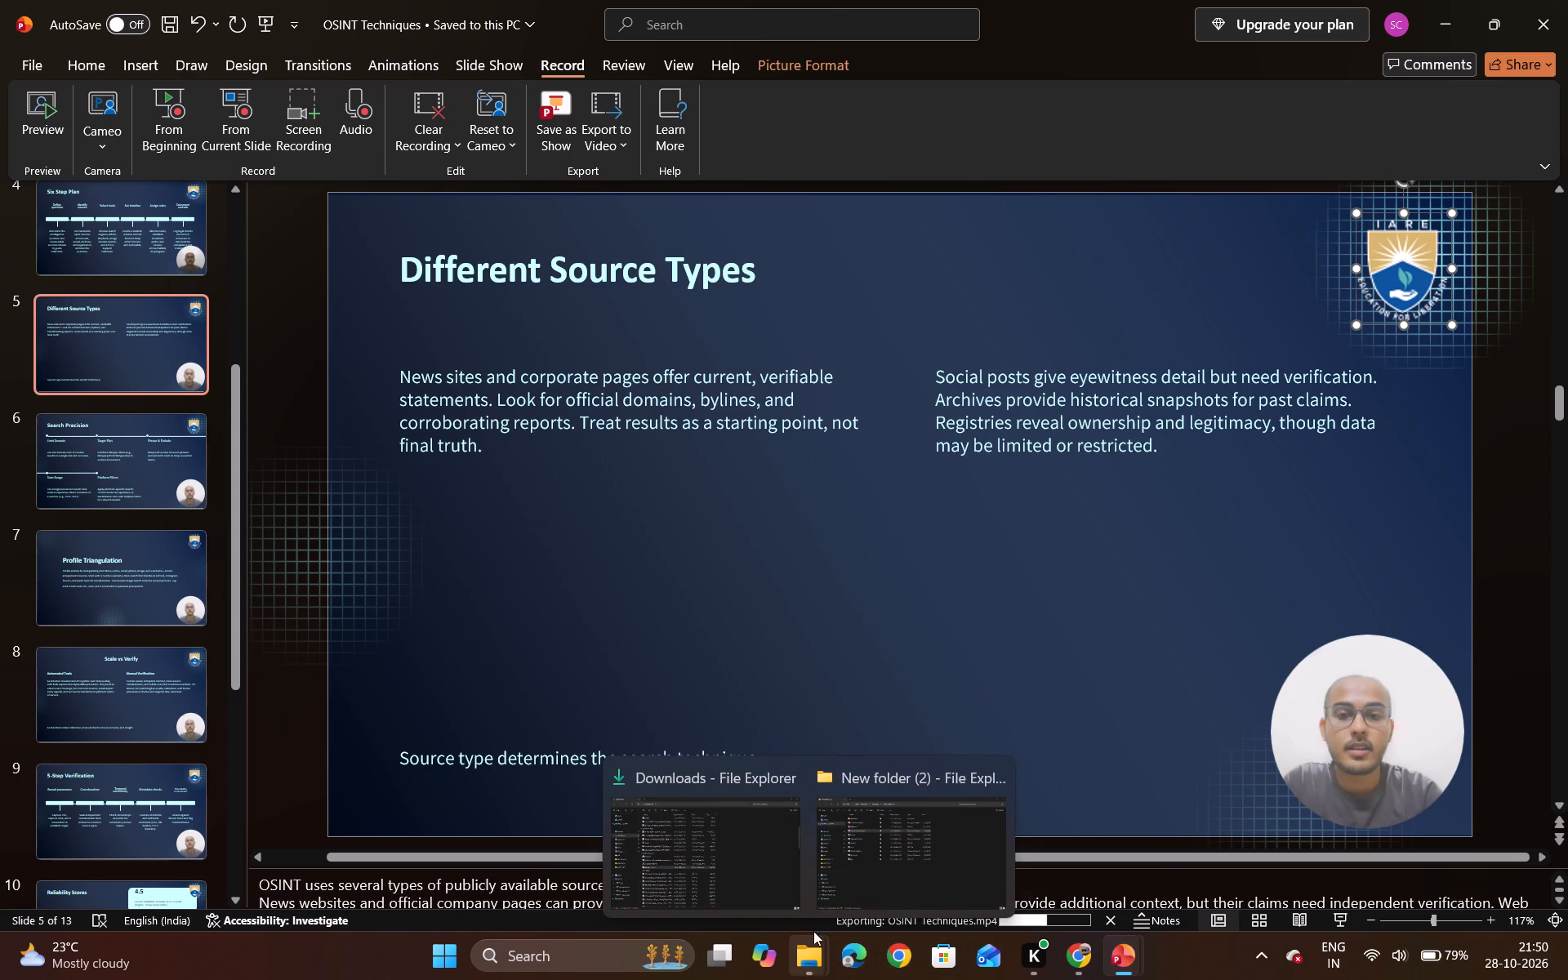
In File Explorer, find the Radar Transmitter presentation among the recent files and open it.
{"action": "left_click", "coordinate": [840, 879]}
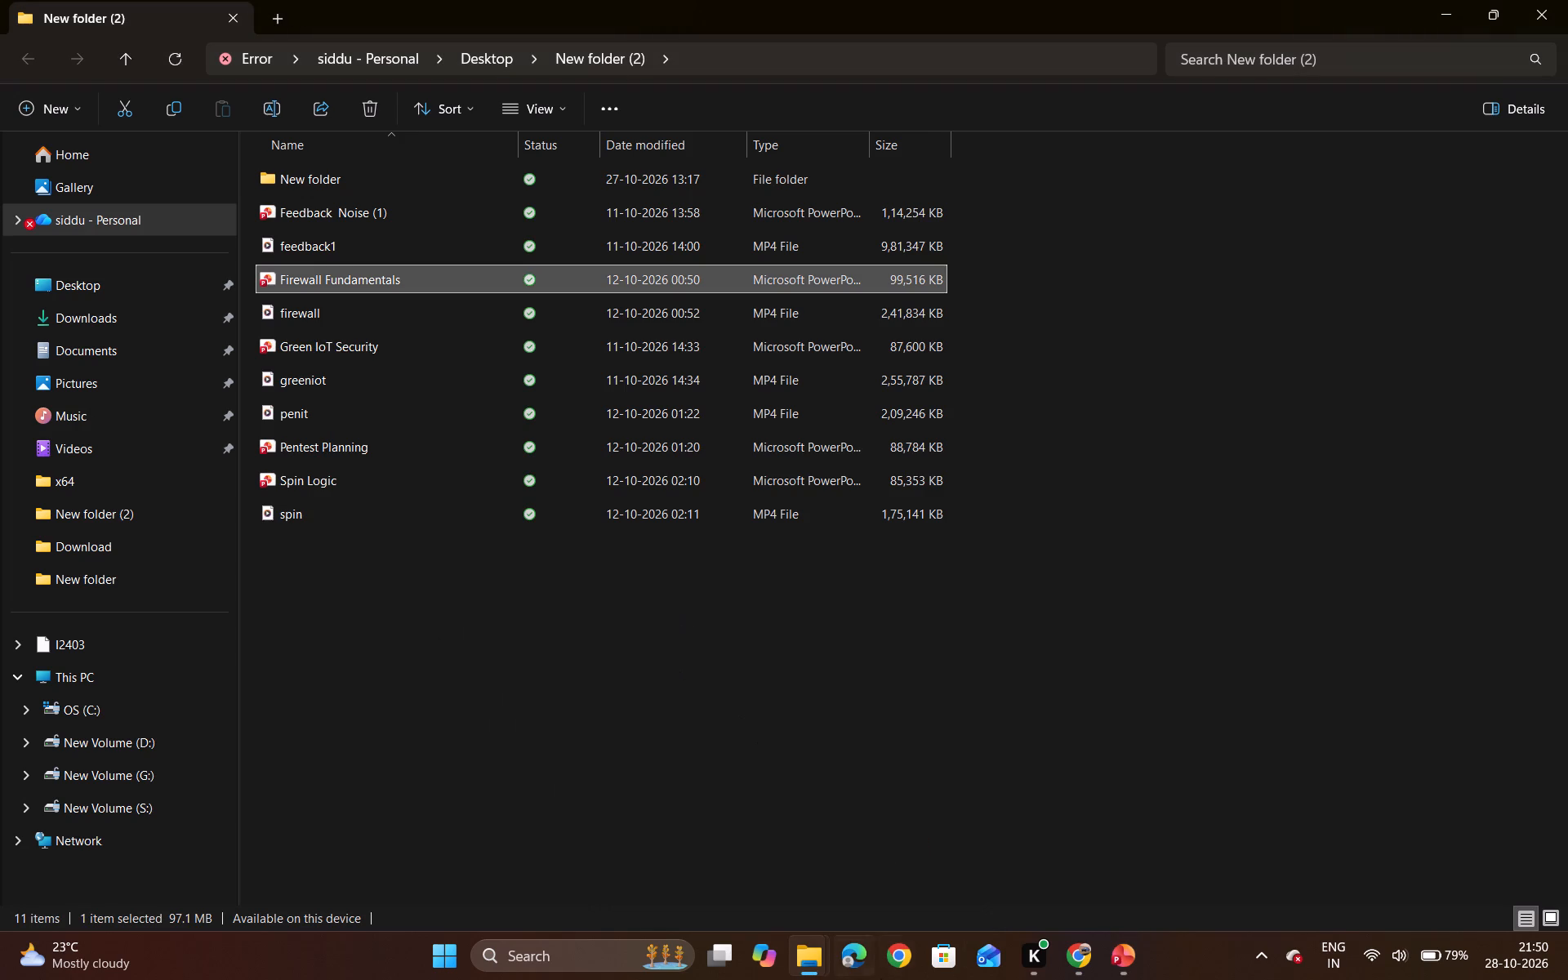
{"action": "left_click", "coordinate": [809, 954]}
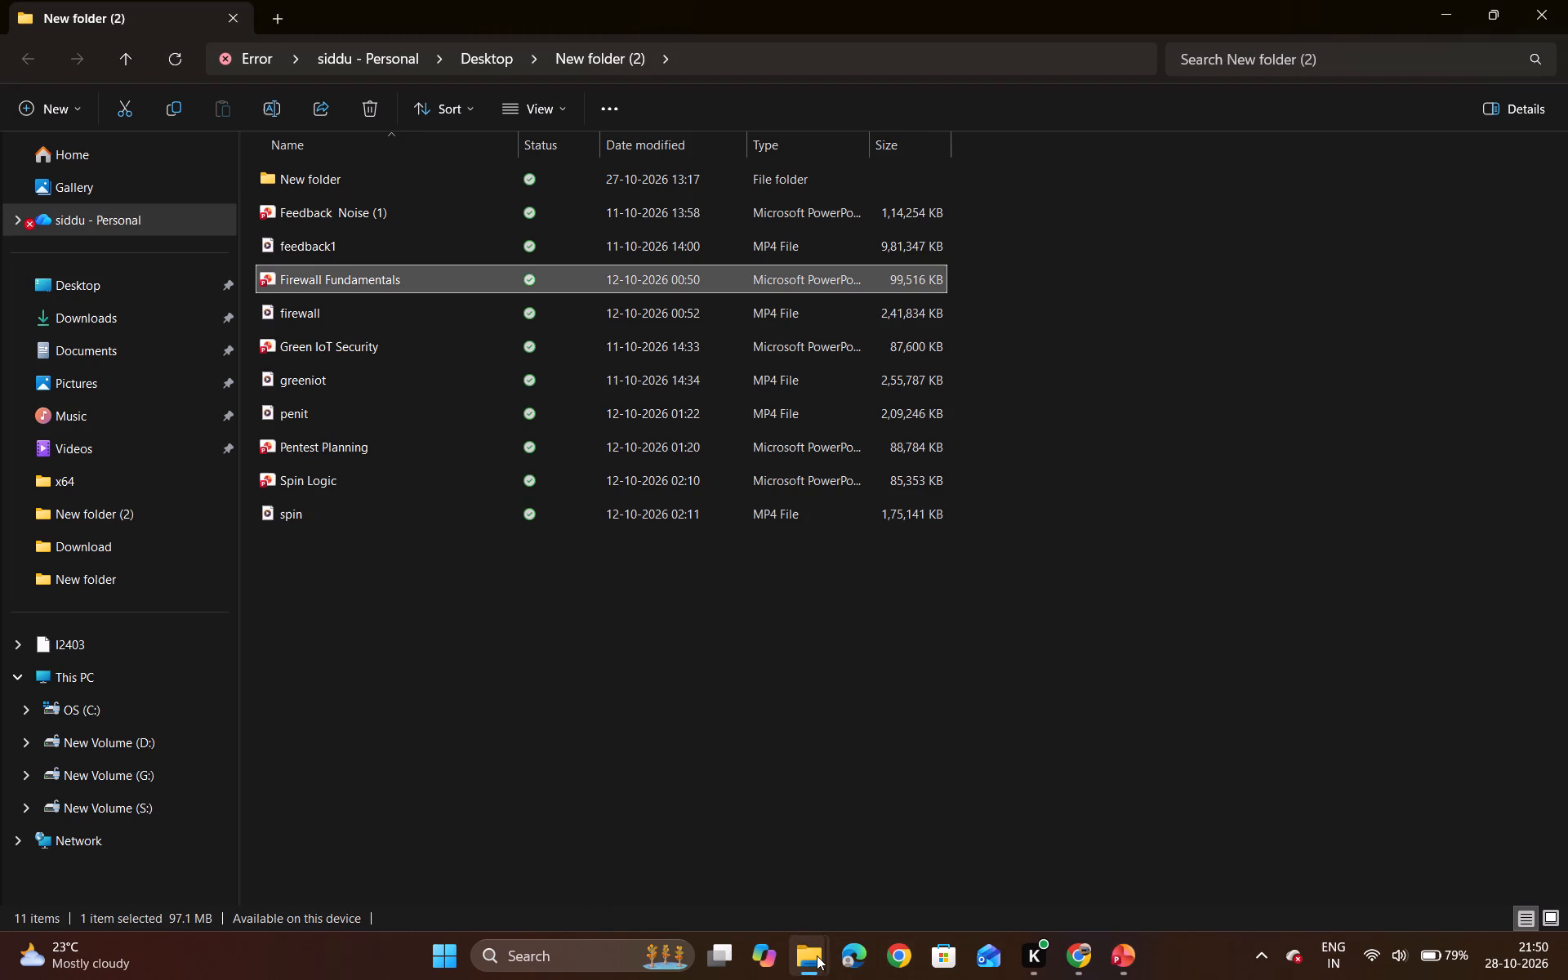
{"action": "left_click", "coordinate": [817, 955]}
{"action": "left_click", "coordinate": [713, 859]}
{"action": "scroll", "coordinate": [483, 397], "scroll_direction": "up", "scroll_amount": 12}
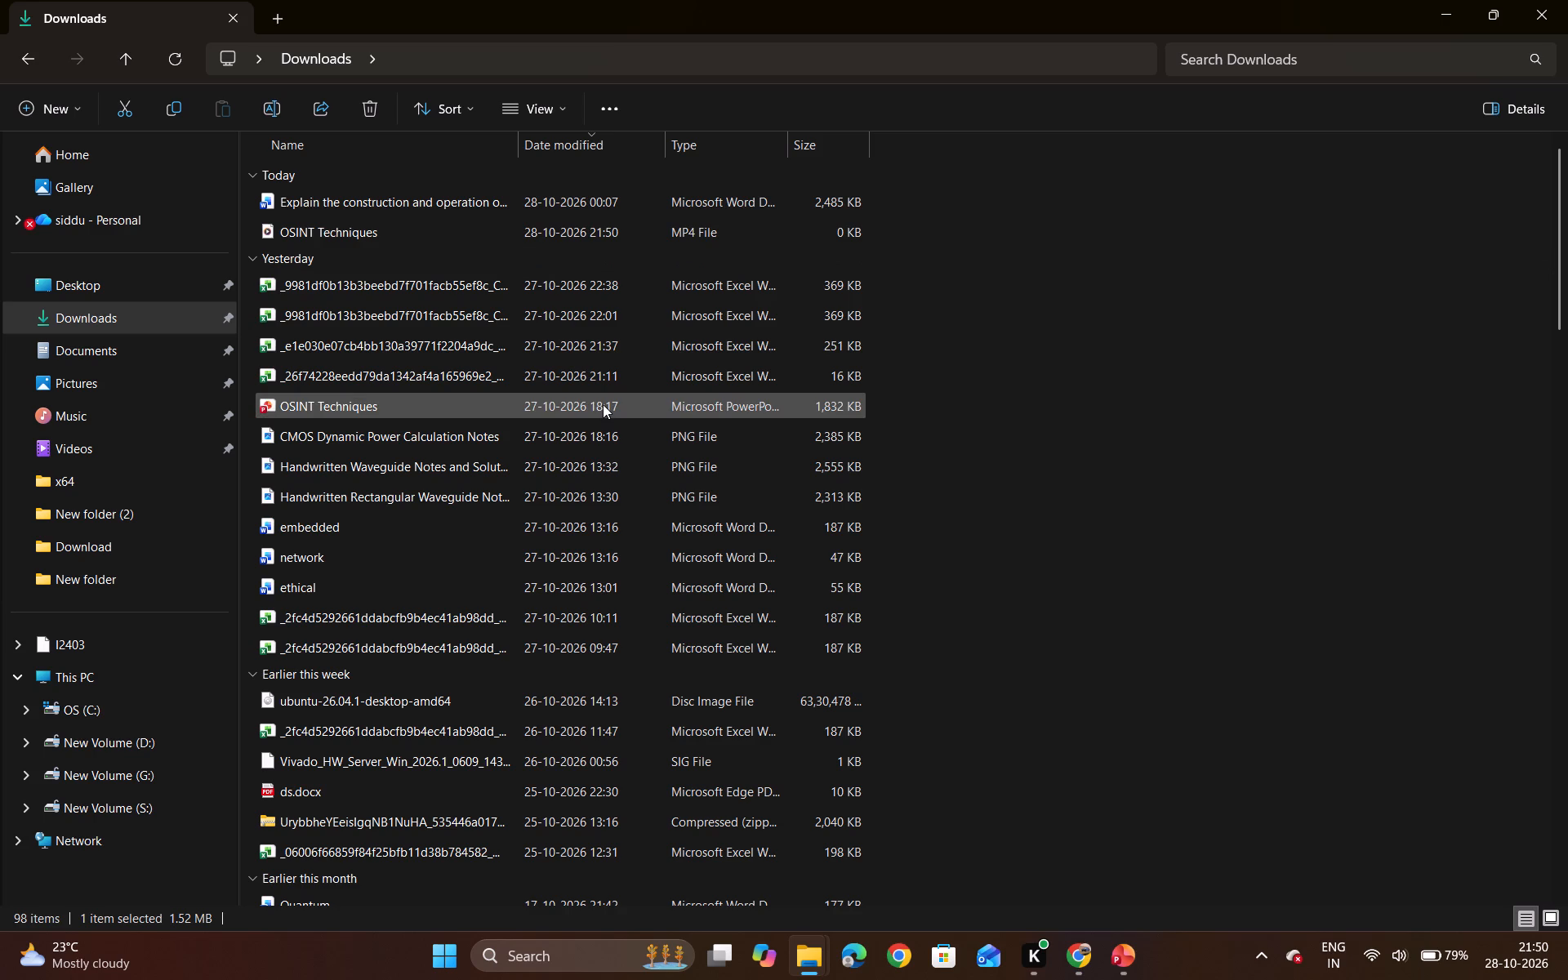
{"action": "scroll", "coordinate": [634, 804], "scroll_direction": "down", "scroll_amount": 1}
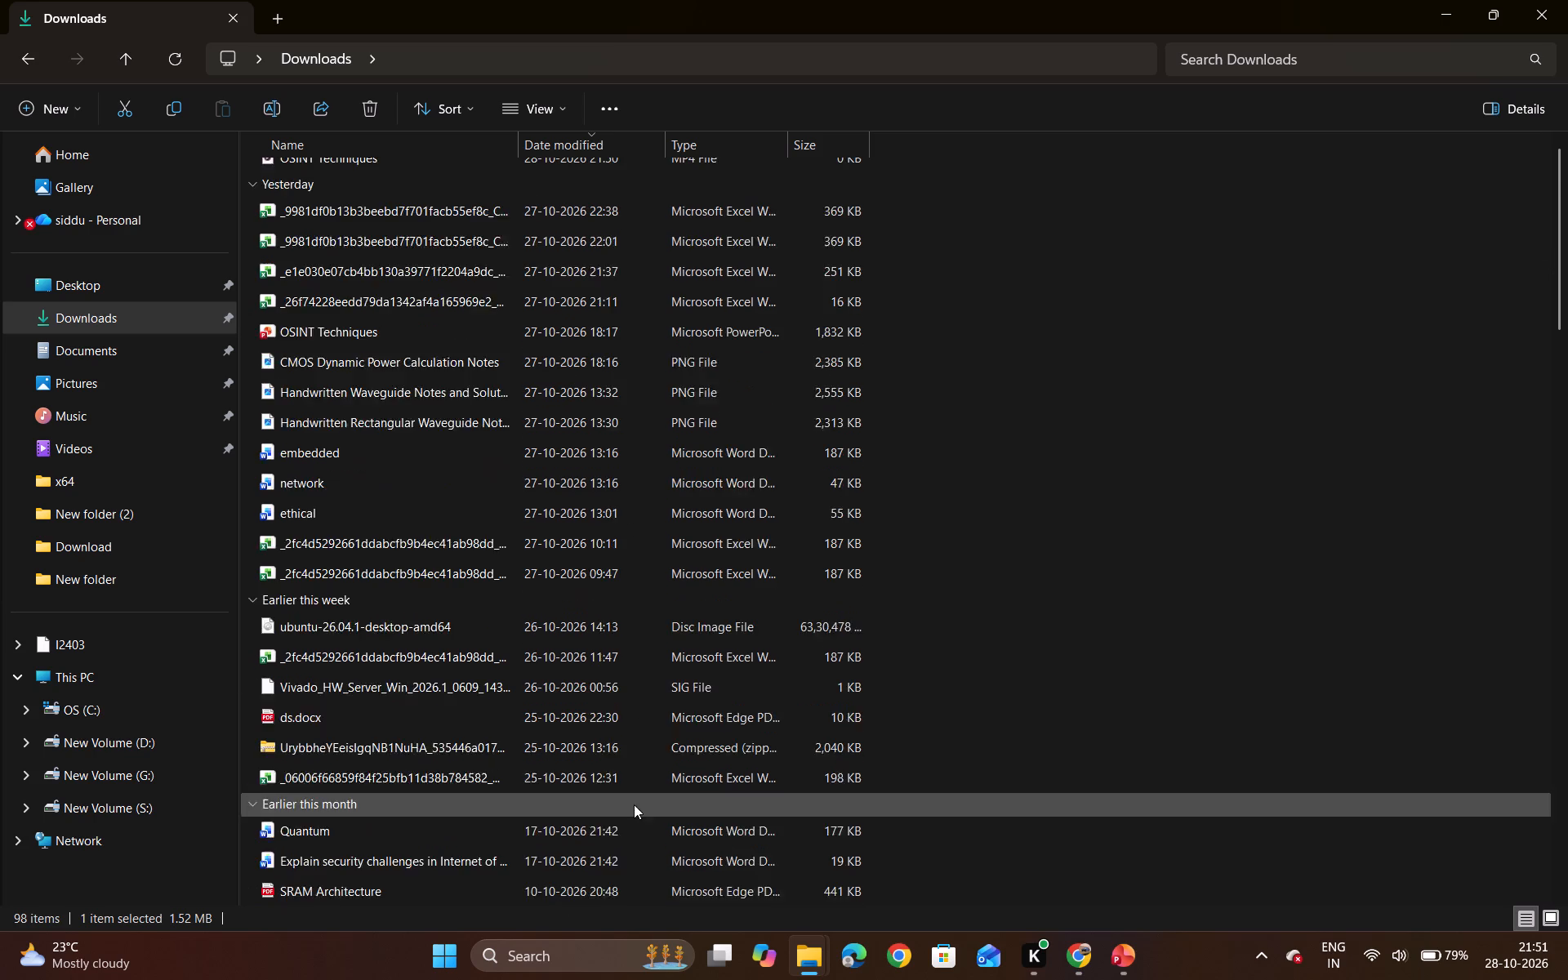
{"action": "scroll", "coordinate": [634, 804], "scroll_direction": "down", "scroll_amount": 1}
{"action": "scroll", "coordinate": [646, 708], "scroll_direction": "down", "scroll_amount": 3}
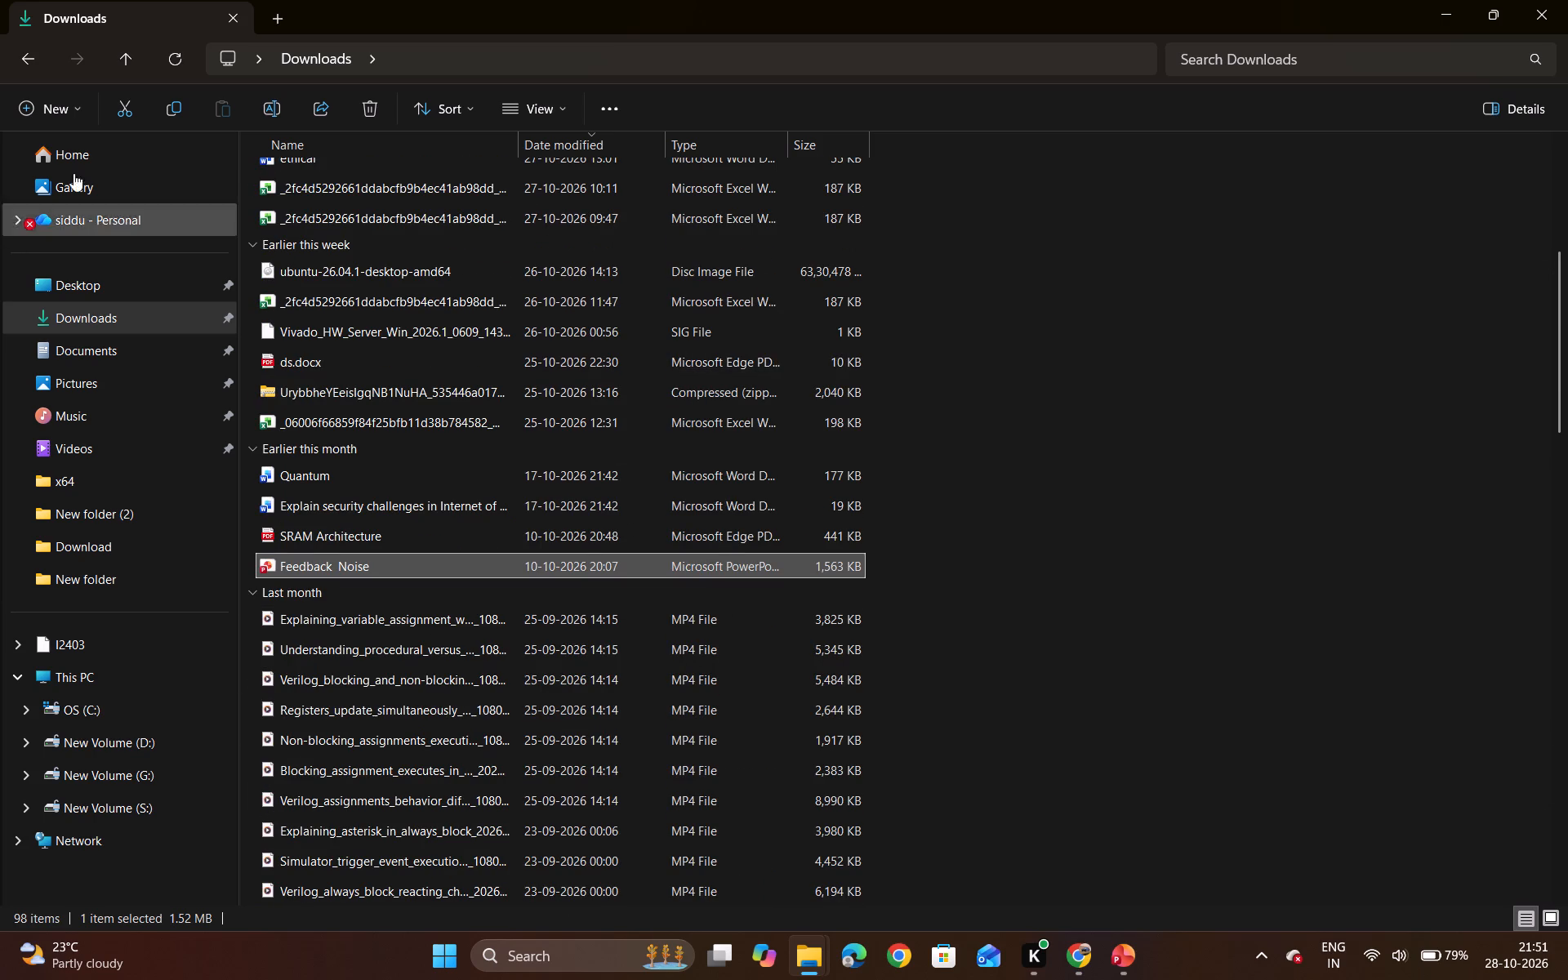
{"action": "left_click", "coordinate": [89, 154]}
{"action": "scroll", "coordinate": [664, 380], "scroll_direction": "down", "scroll_amount": 2}
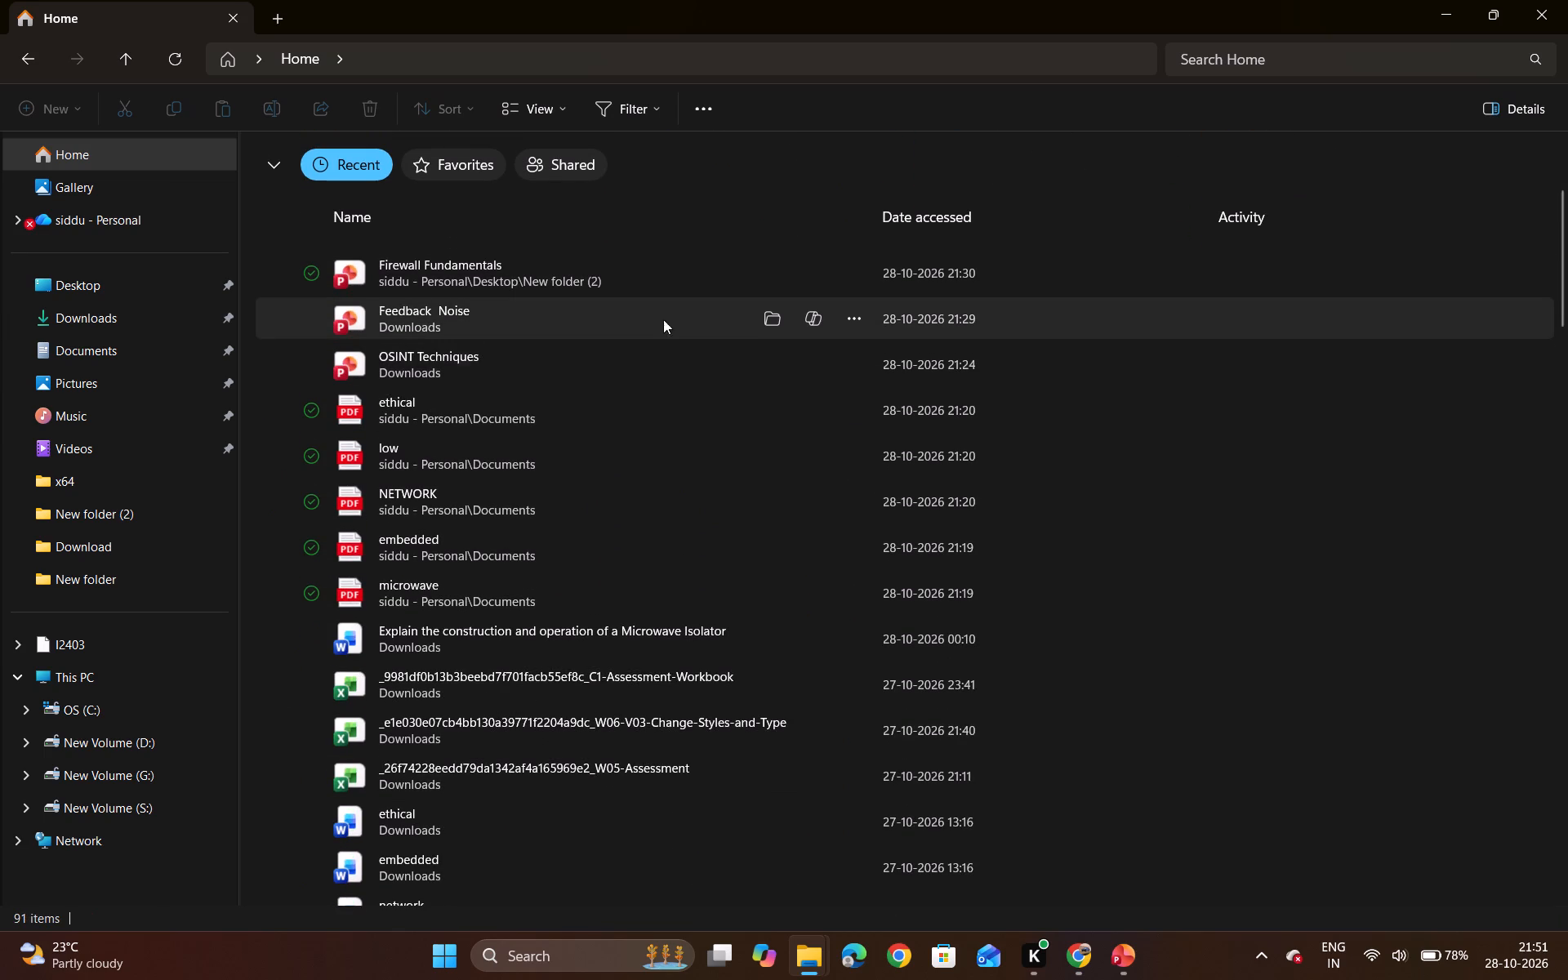
{"action": "scroll", "coordinate": [665, 293], "scroll_direction": "down", "scroll_amount": 1}
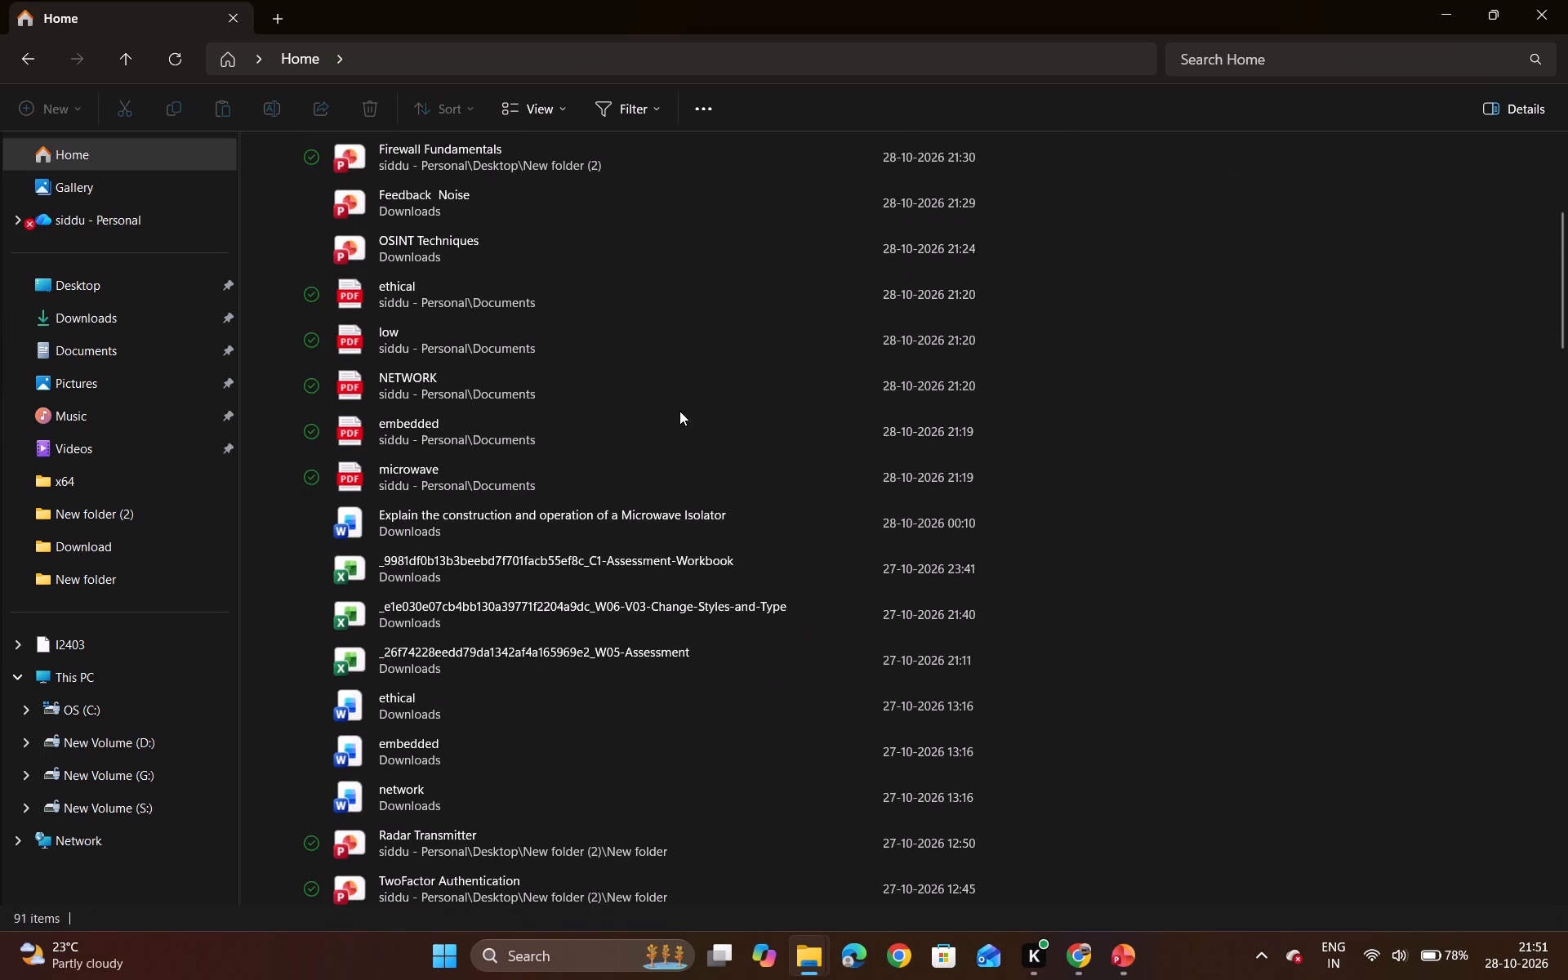
{"action": "scroll", "coordinate": [682, 473], "scroll_direction": "down", "scroll_amount": 2}
{"action": "double_click", "coordinate": [688, 601]}
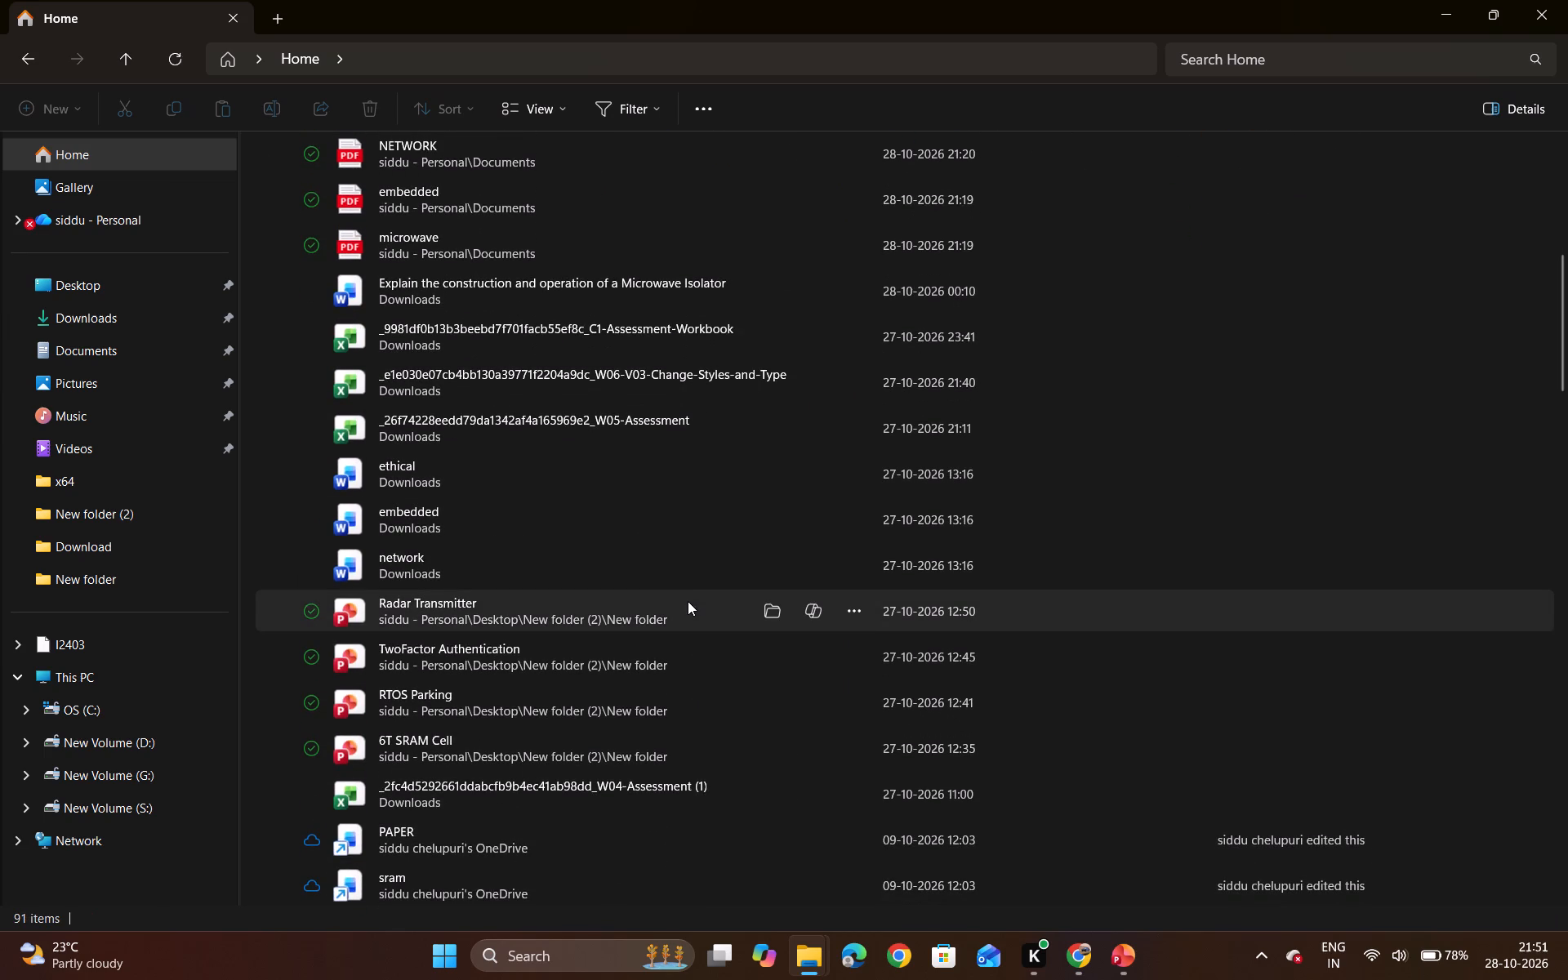
{"action": "double_click", "coordinate": [685, 648]}
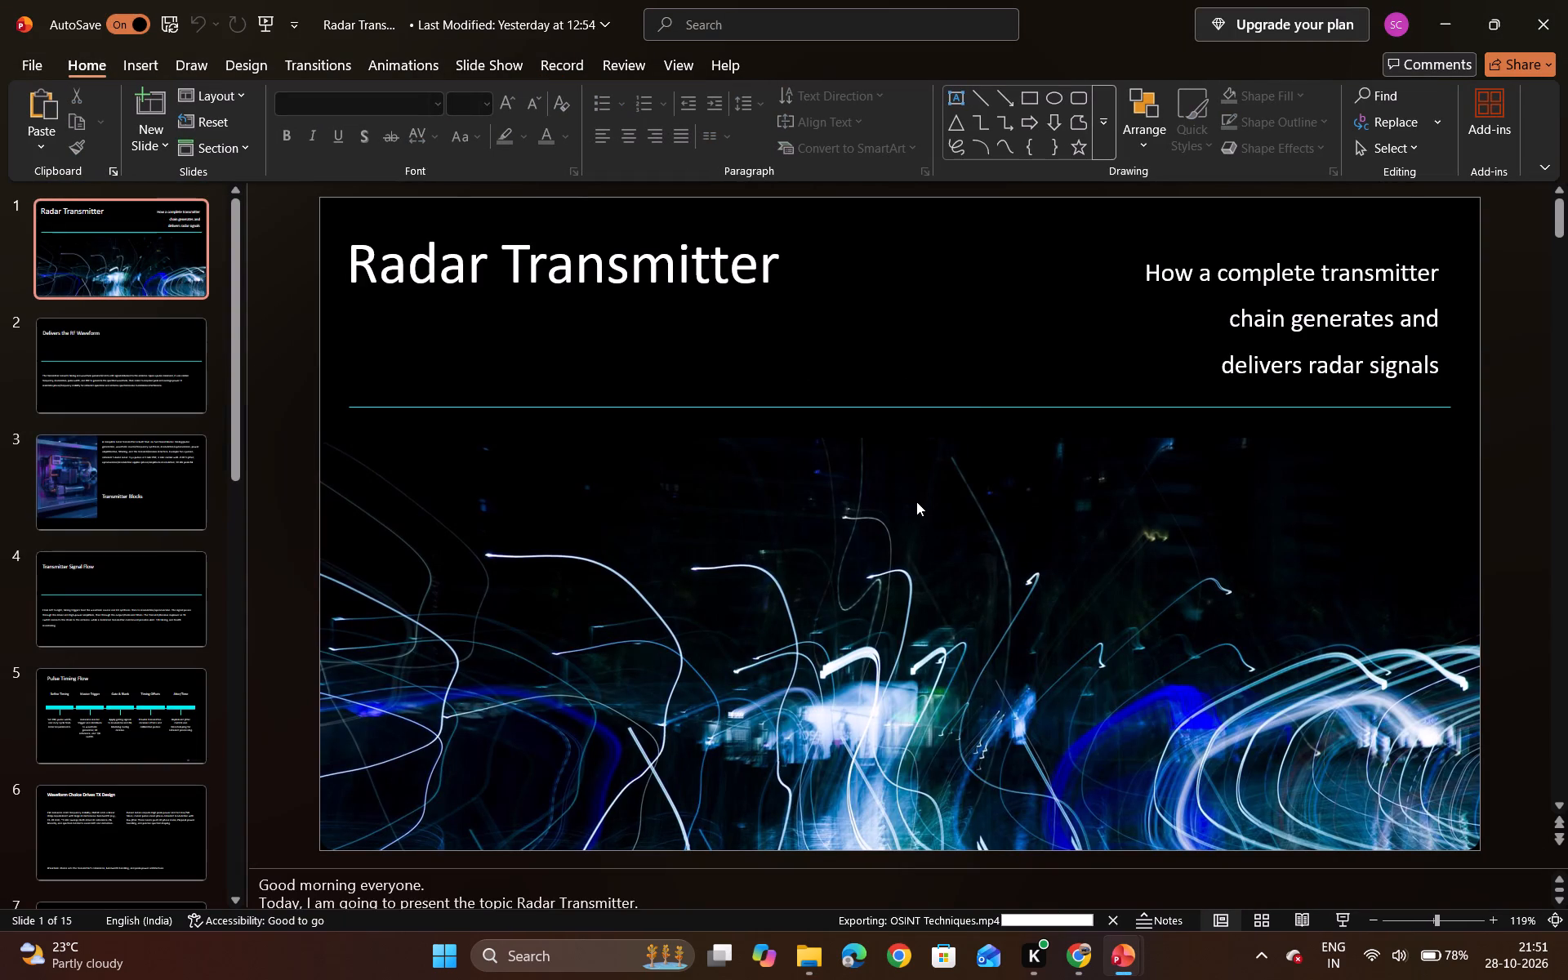
Paste the IARE crest on the Radar Transmitter title slide and move it to the slide's lower-right corner.
{"action": "key", "text": "ctrl+v"}
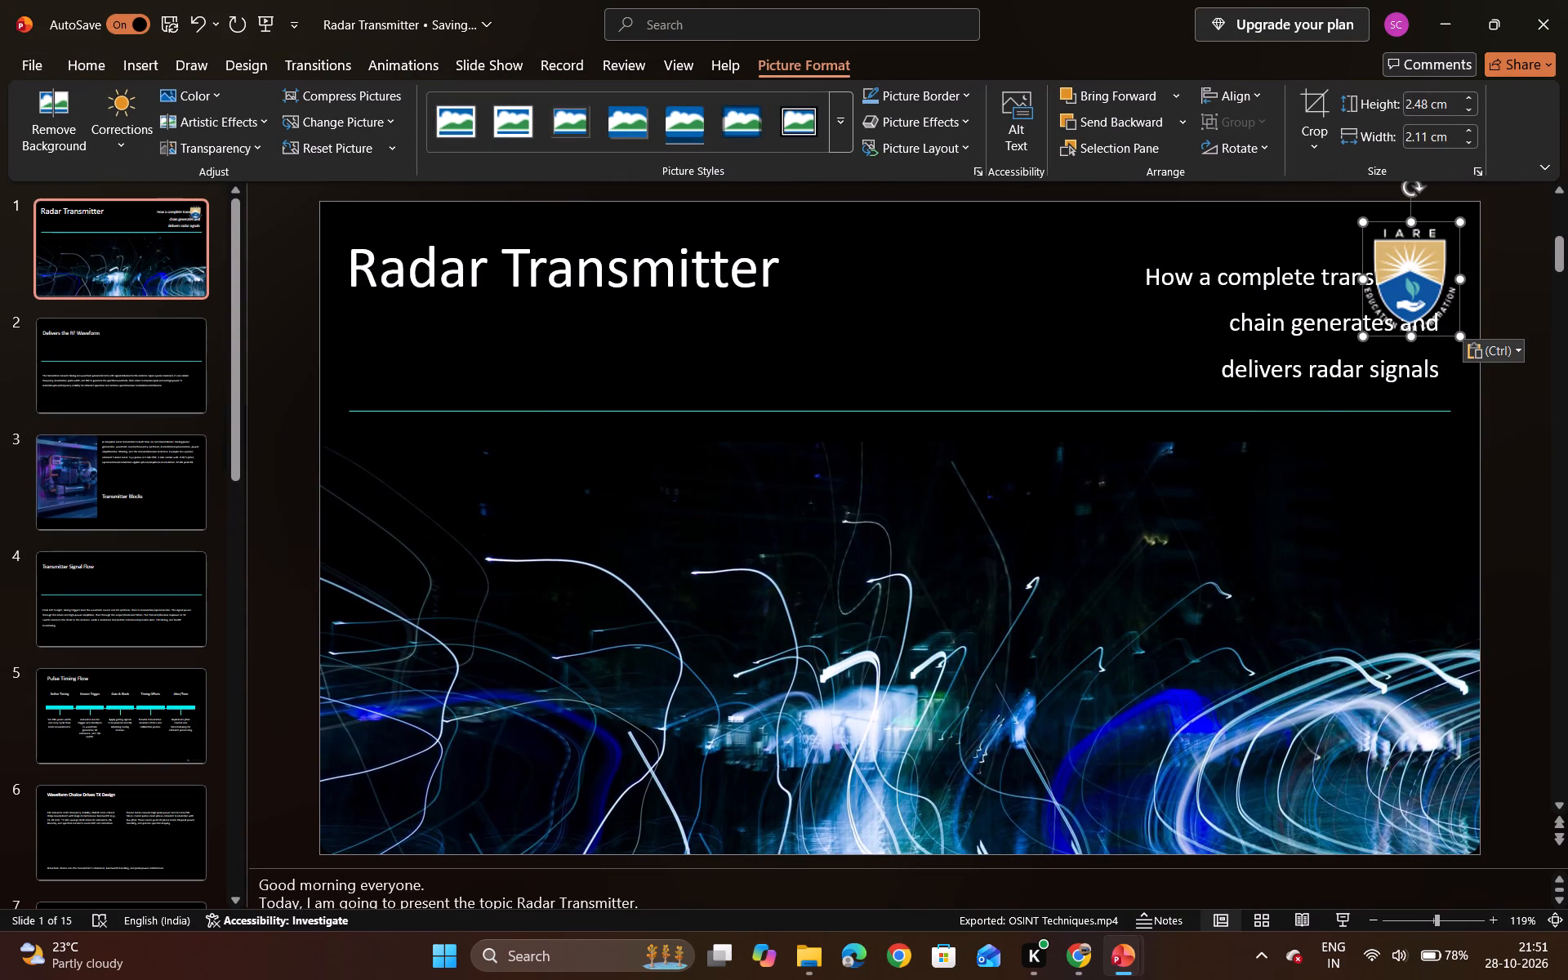
{"action": "left_click_drag", "start_coordinate": [1401, 276], "coordinate": [1404, 752]}
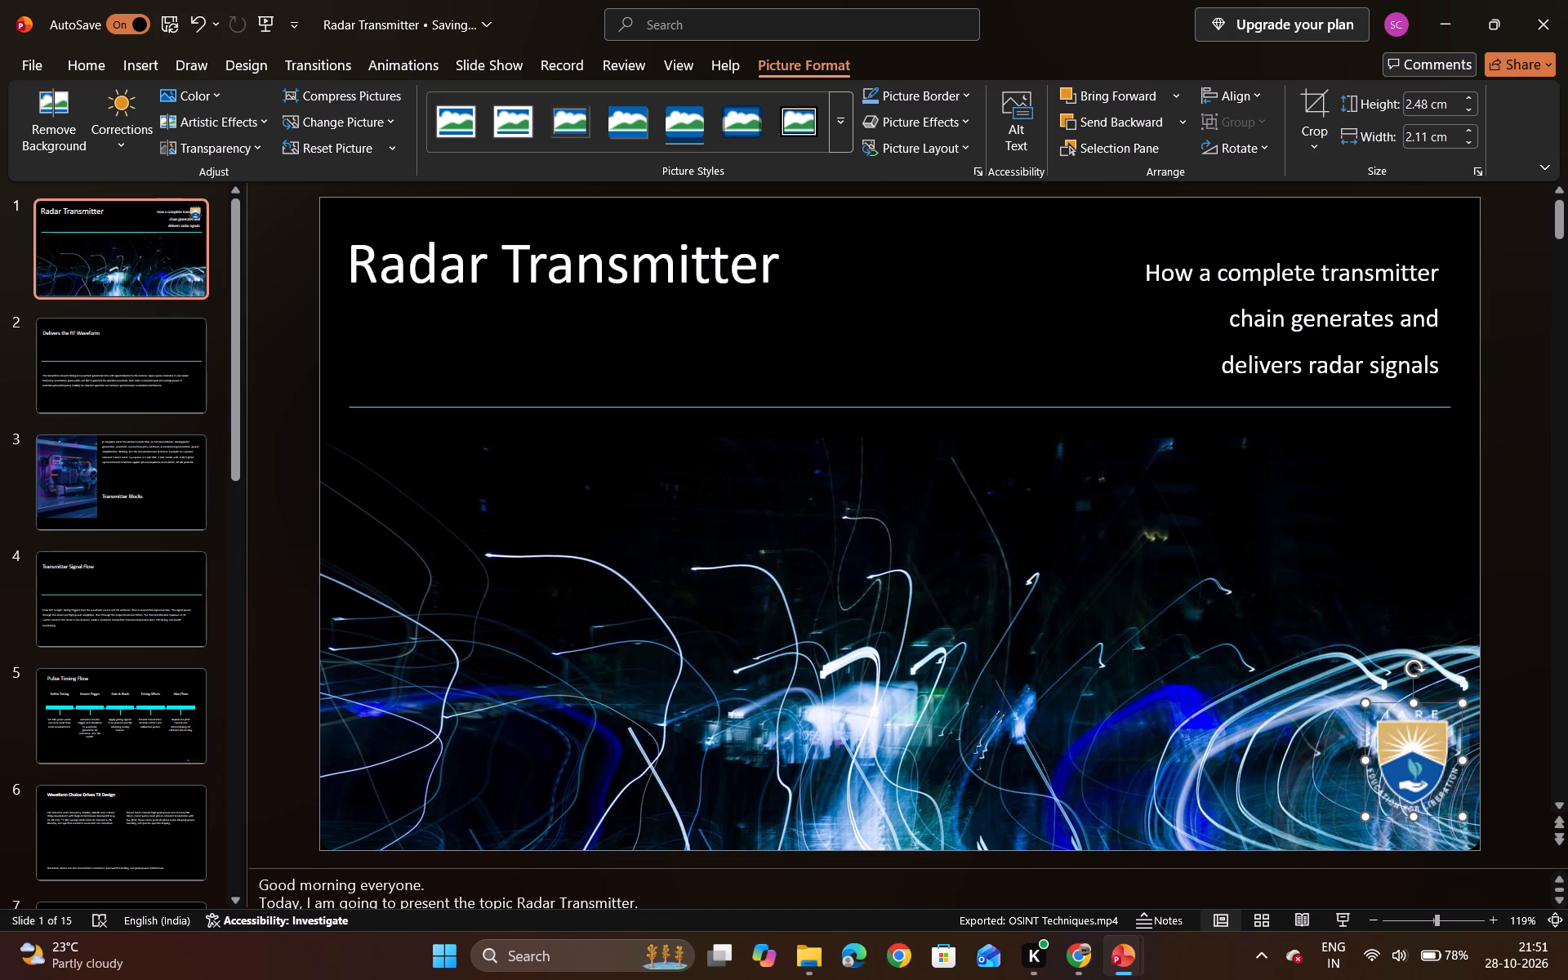
{"action": "key", "text": "Down"}
Paste the IARE crest on slides 2 to 6, from Delivers the RF Waveform to Waveform Choice Drives TX Design.
{"action": "left_click", "coordinate": [125, 384]}
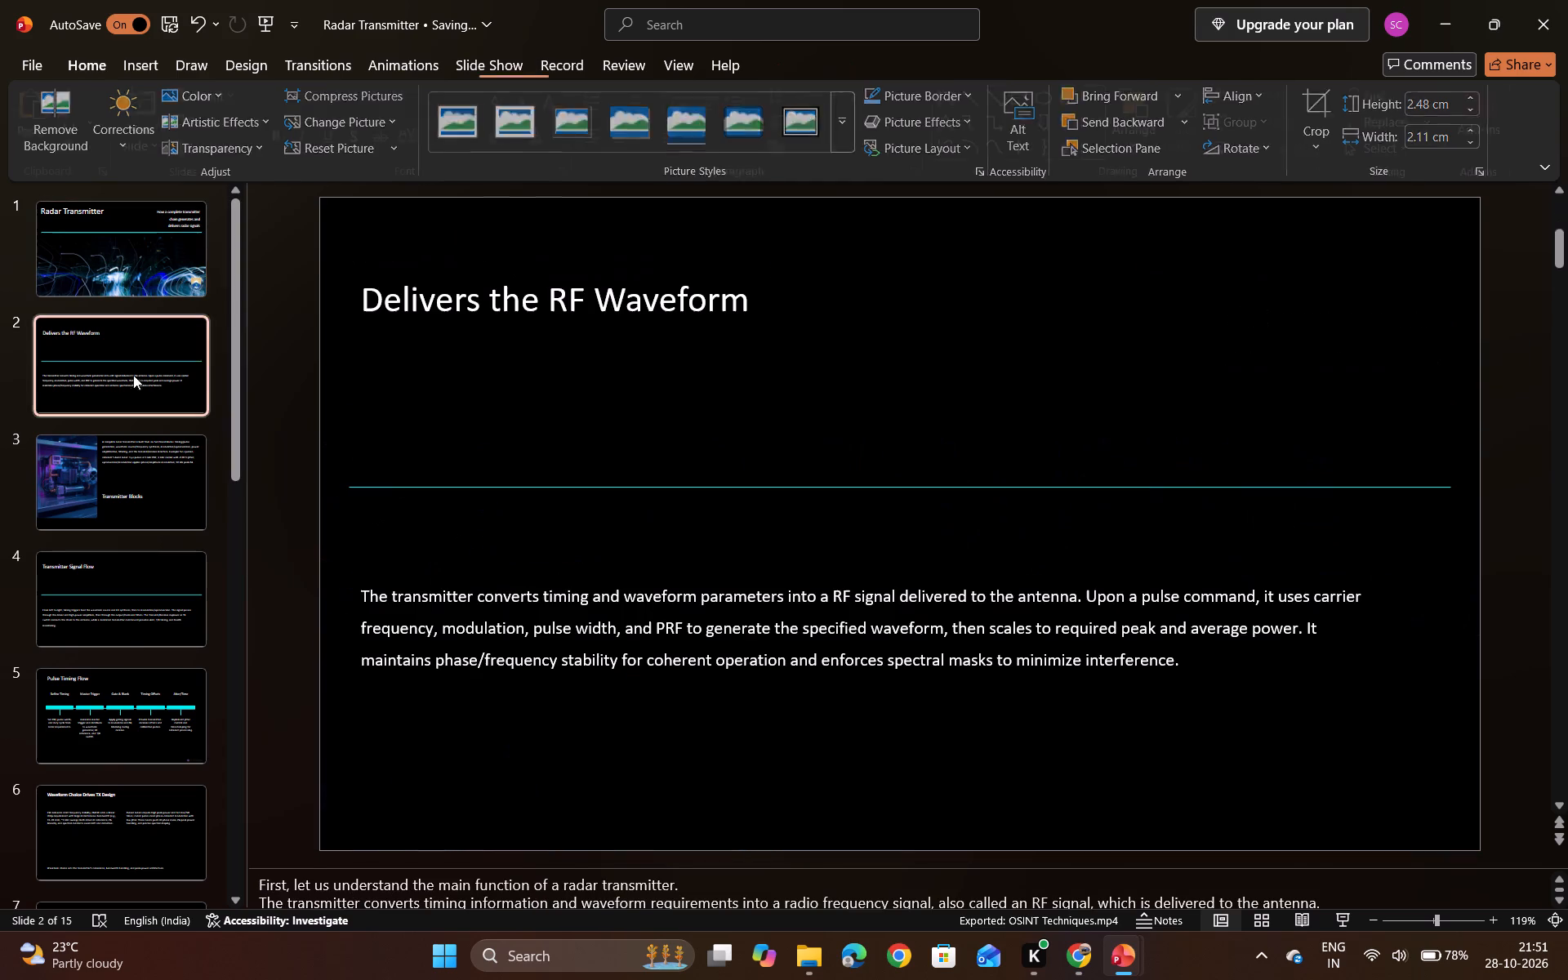
{"action": "key", "text": "ctrl+v"}
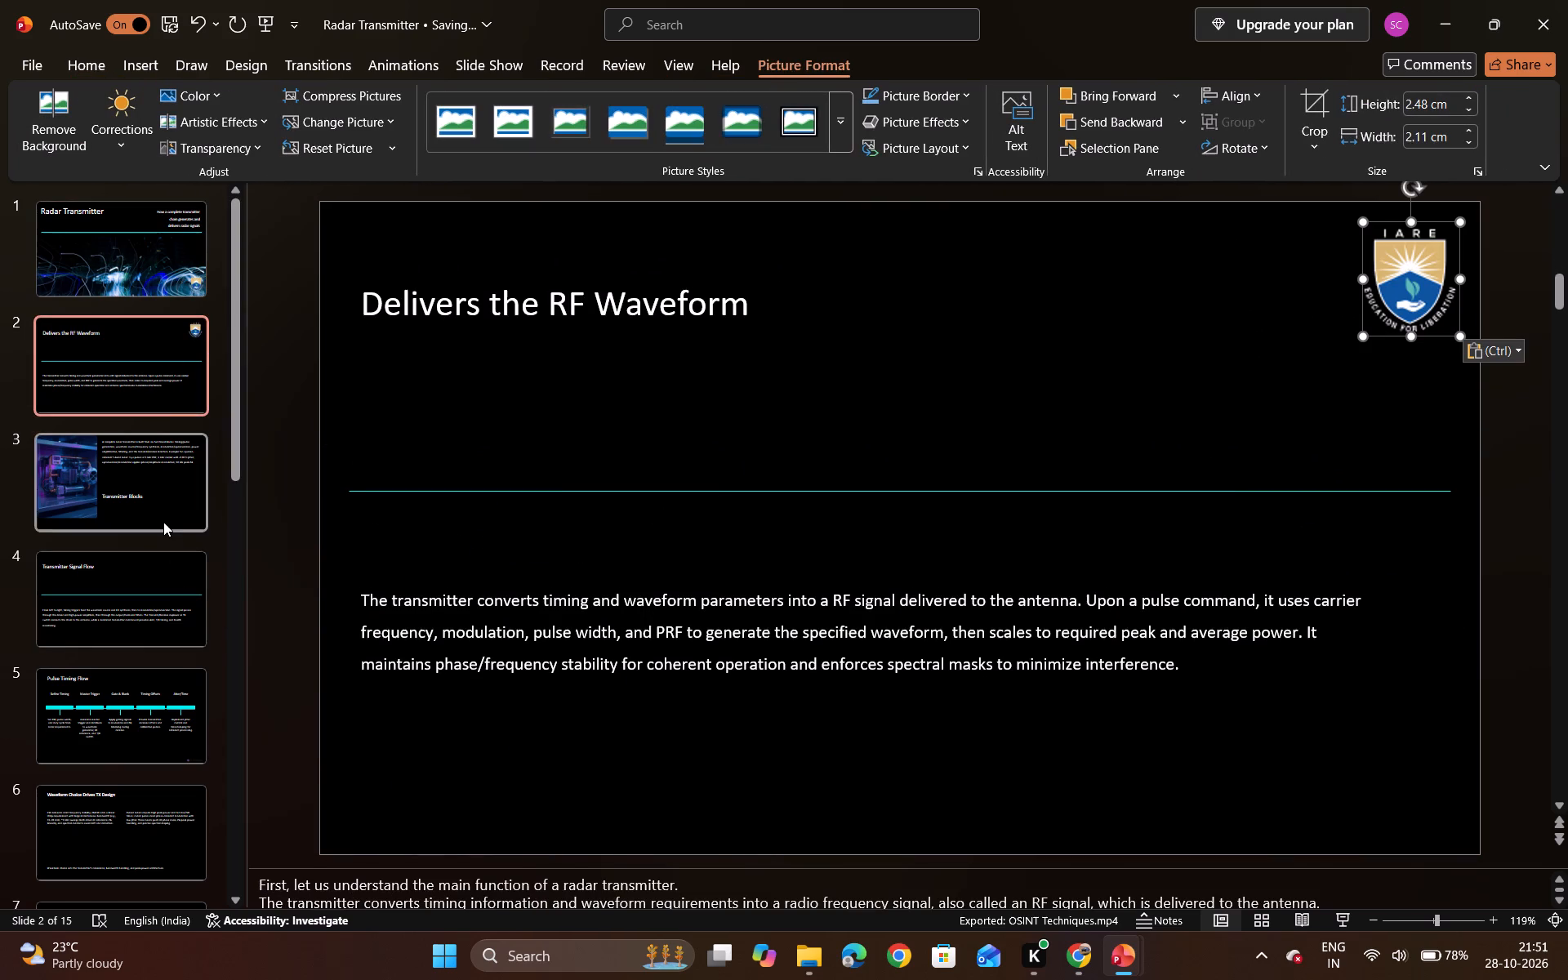
{"action": "left_click", "coordinate": [163, 522]}
{"action": "key", "text": "ctrl+v"}
{"action": "left_click", "coordinate": [168, 627]}
{"action": "key", "text": "ctrl+v"}
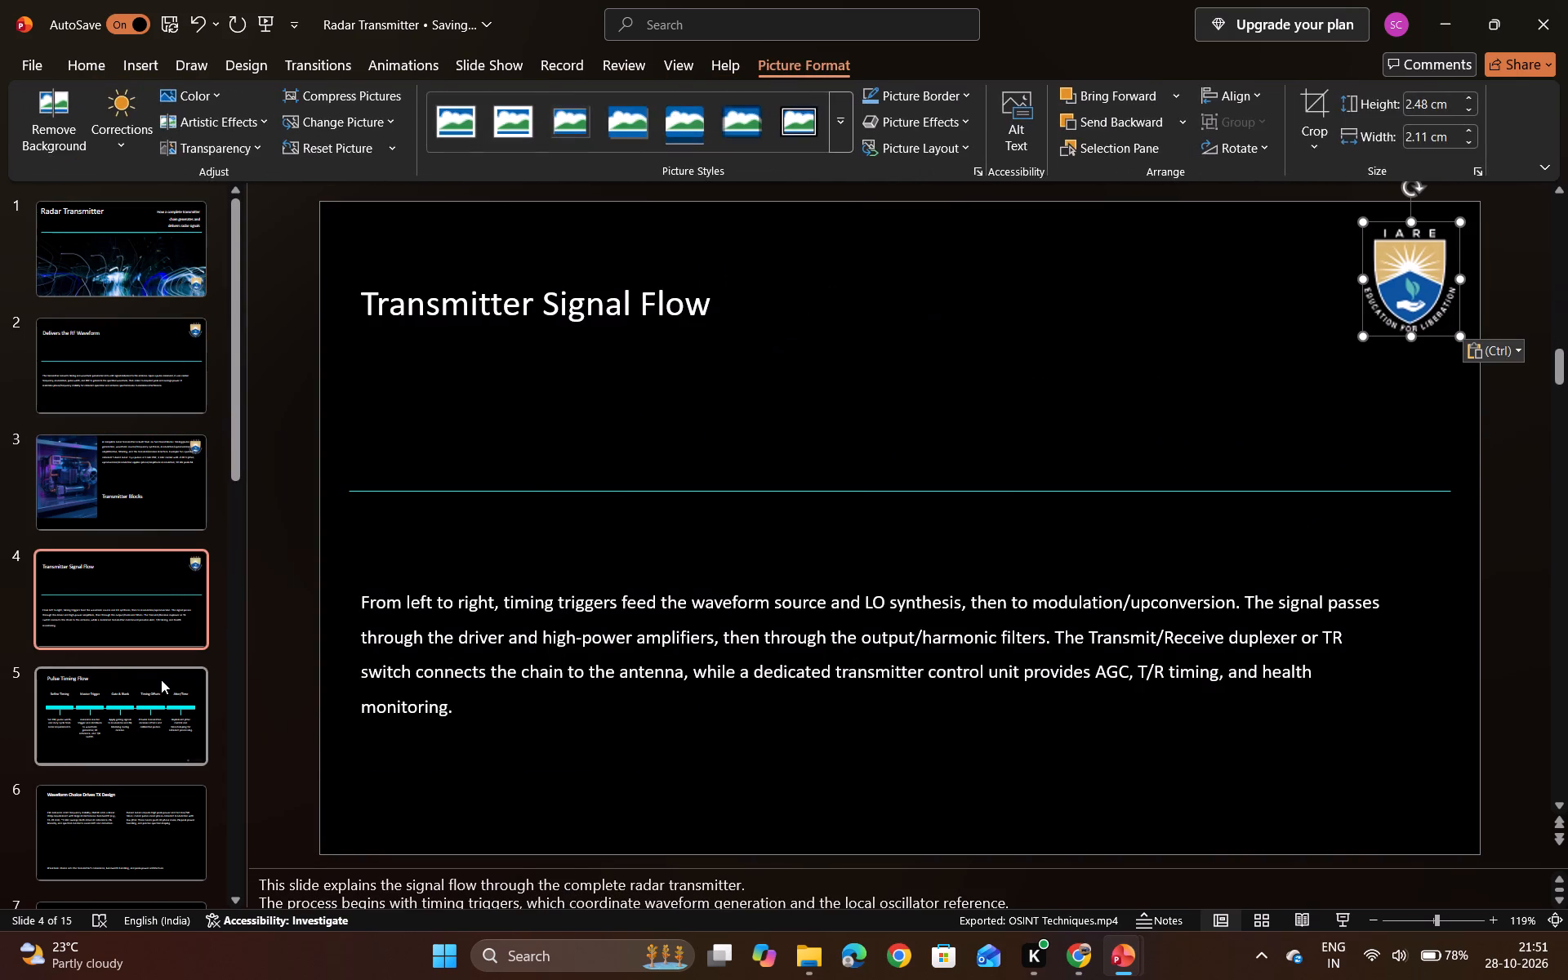
{"action": "left_click", "coordinate": [161, 680]}
{"action": "key", "text": "ctrl+v"}
{"action": "left_click", "coordinate": [169, 807]}
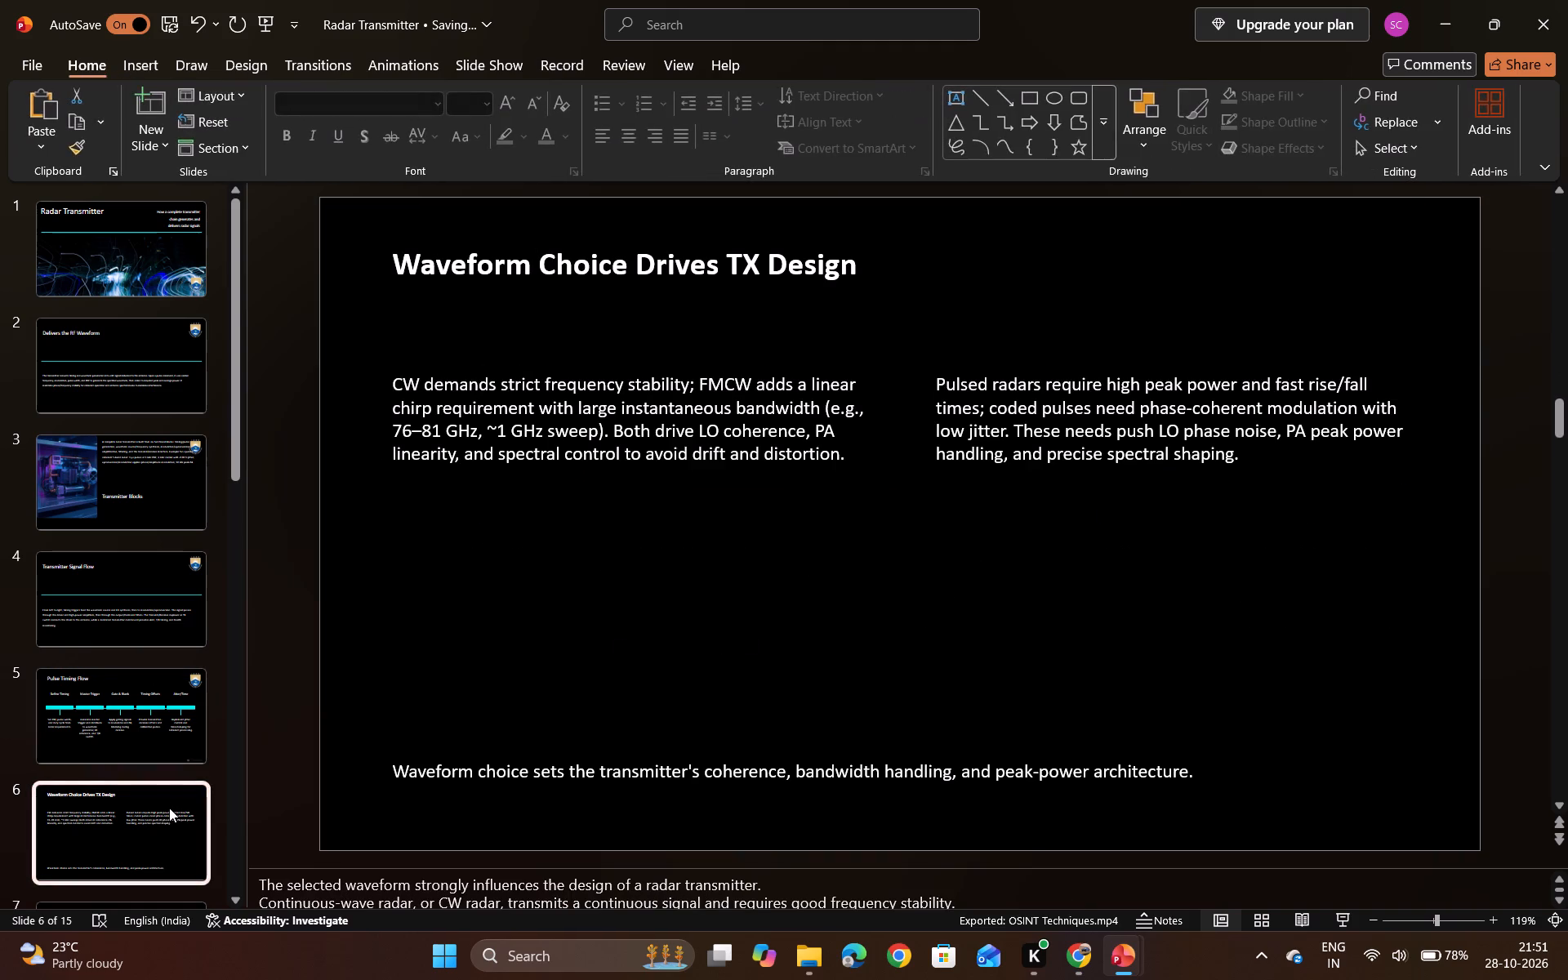
{"action": "key", "text": "ctrl+v"}
Paste the IARE crest on slides 7 to 10, starting with LO for Radar, Modulate & Upconvert and PA Performance.
{"action": "scroll", "coordinate": [169, 803], "scroll_direction": "down", "scroll_amount": 4}
{"action": "left_click", "coordinate": [164, 771]}
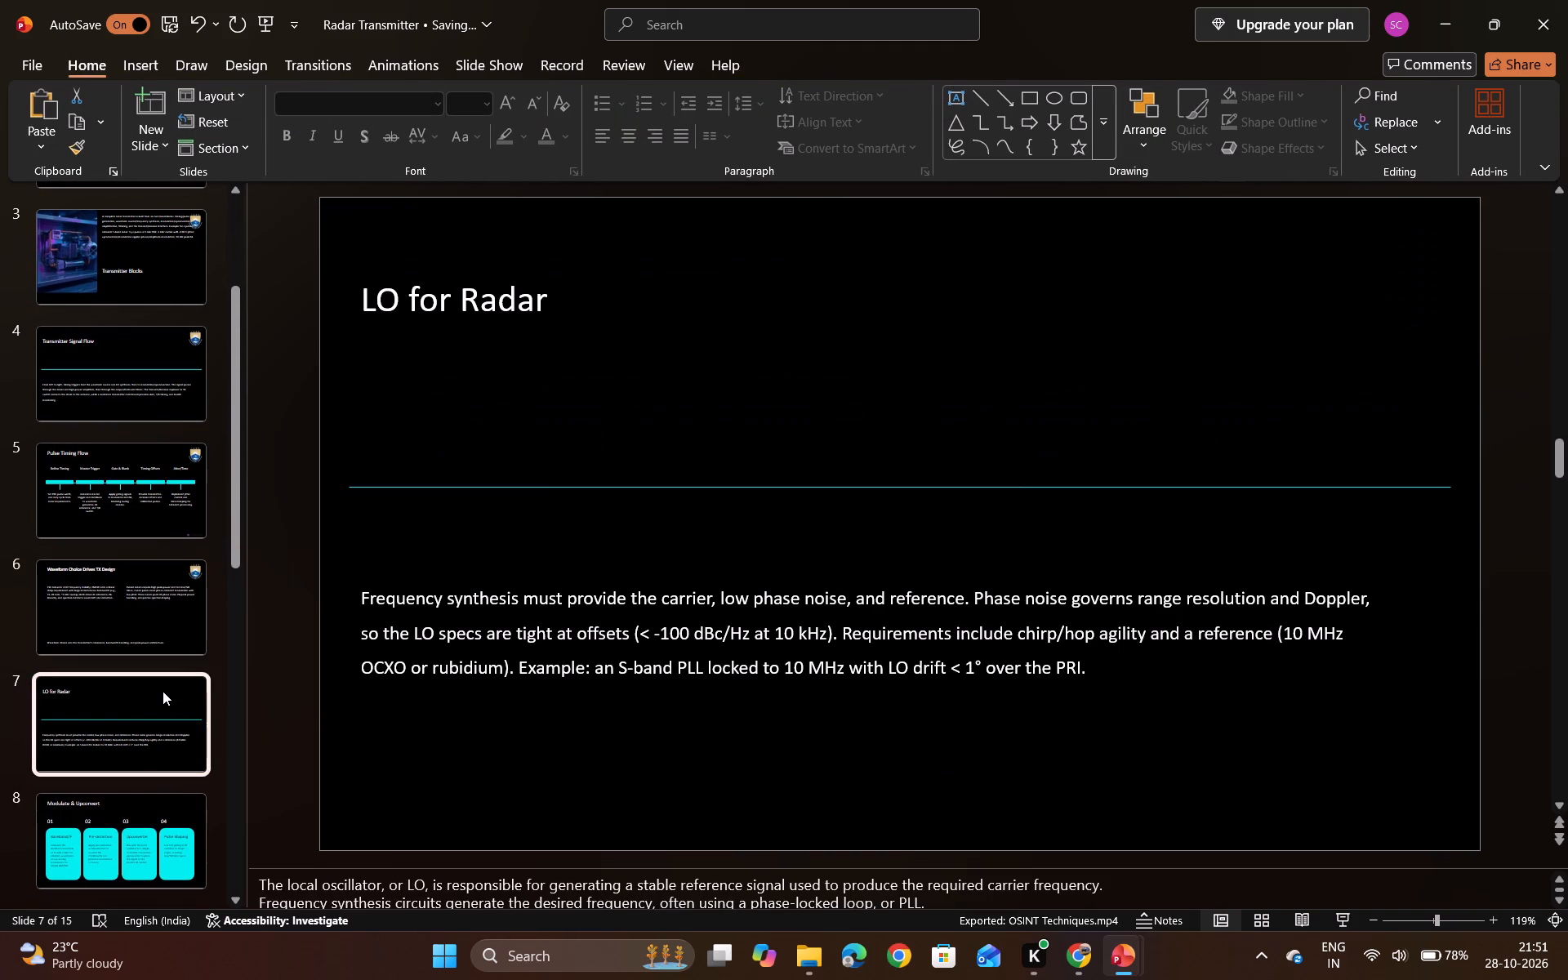
{"action": "key", "text": "ctrl+v"}
{"action": "left_click_drag", "start_coordinate": [170, 824], "coordinate": [171, 832]}
{"action": "key", "text": "ctrl+v"}
{"action": "scroll", "coordinate": [162, 809], "scroll_direction": "down", "scroll_amount": 2}
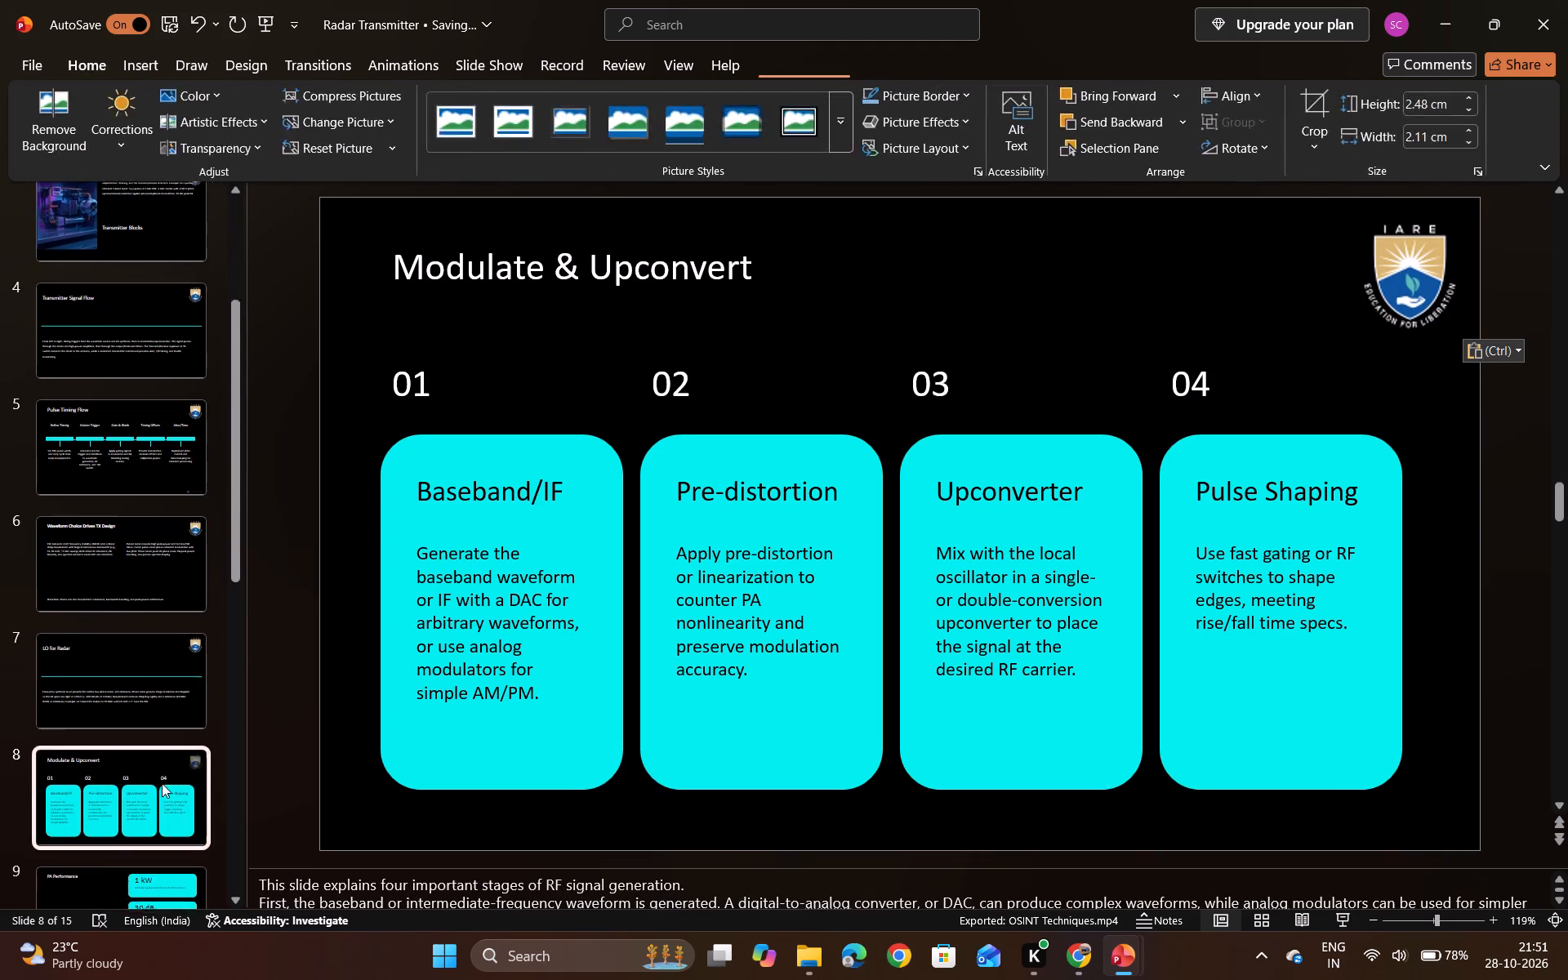
{"action": "scroll", "coordinate": [162, 783], "scroll_direction": "down", "scroll_amount": 2}
{"action": "left_click", "coordinate": [173, 710]}
{"action": "key", "text": "ctrl+v"}
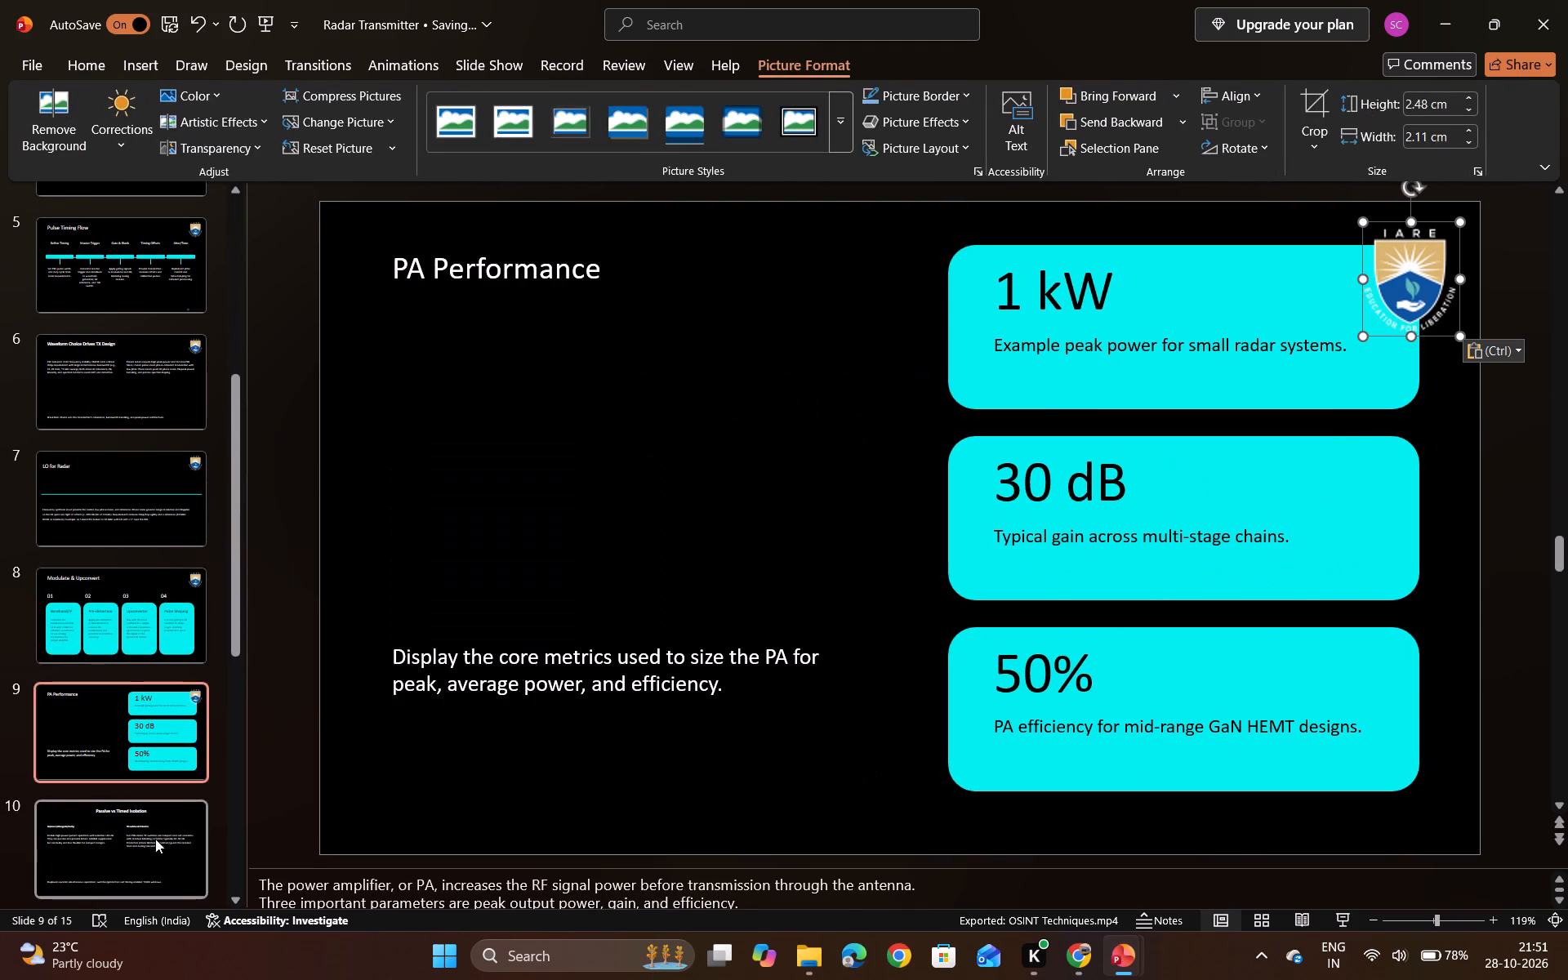
{"action": "left_click", "coordinate": [155, 839]}
{"action": "key", "text": "ctrl+v"}
Paste the IARE crest on slides 11 to 15, from Spectral Mask to Final Takeaways.
{"action": "scroll", "coordinate": [145, 773], "scroll_direction": "down", "scroll_amount": 4}
{"action": "left_click", "coordinate": [154, 716]}
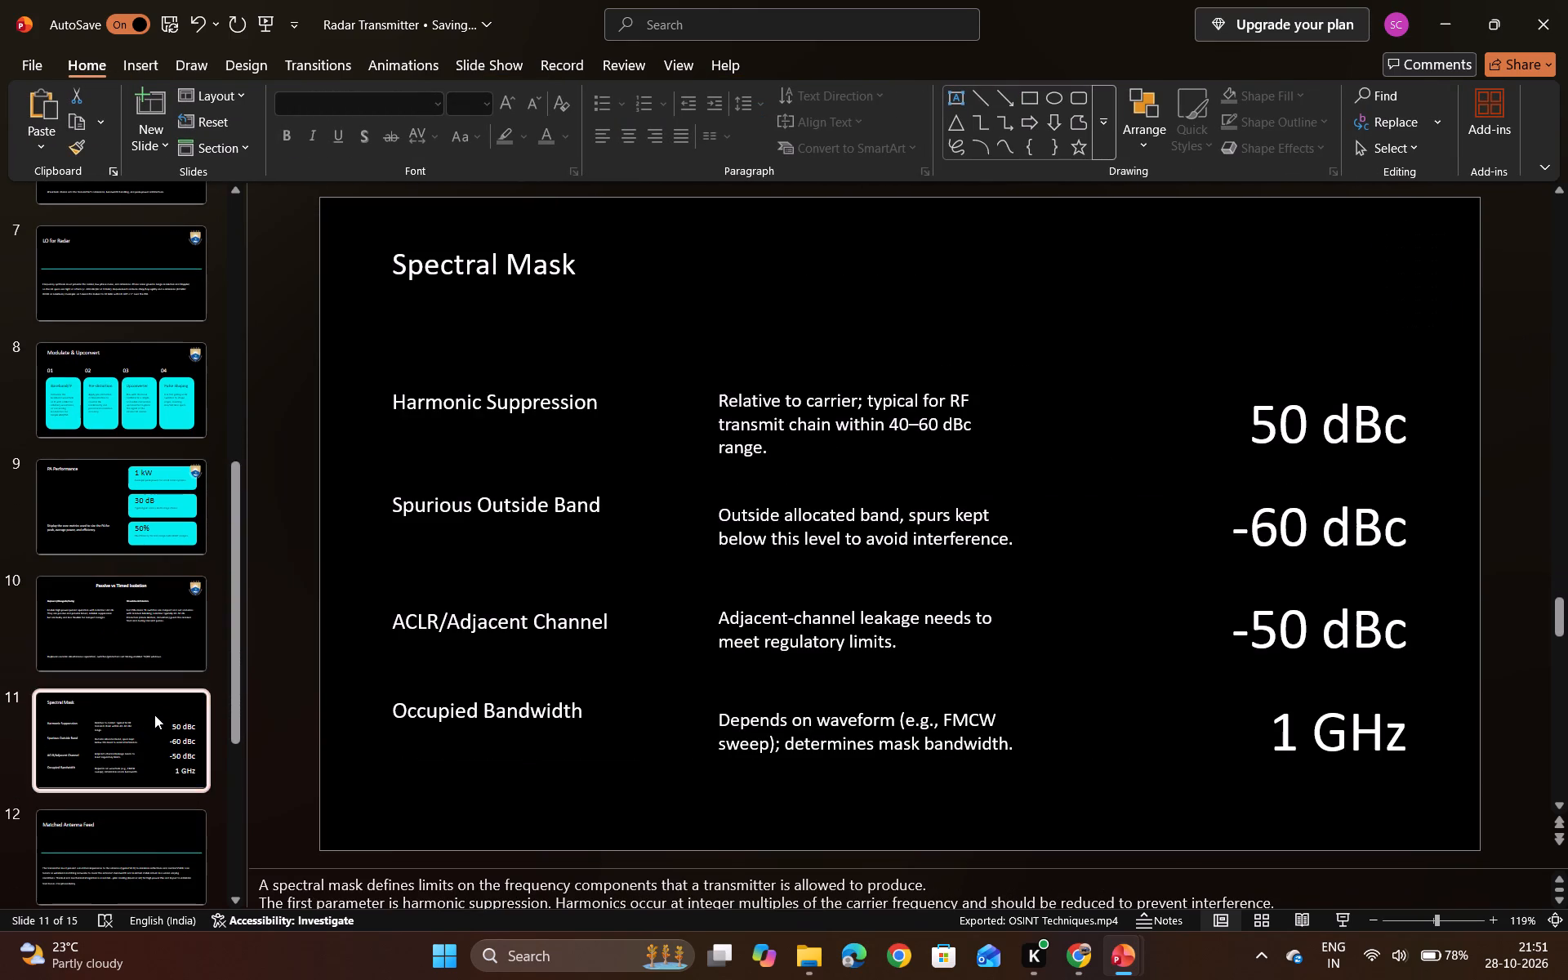
{"action": "key", "text": "ctrl+v"}
{"action": "left_click", "coordinate": [156, 856]}
{"action": "key", "text": "ctrl+v"}
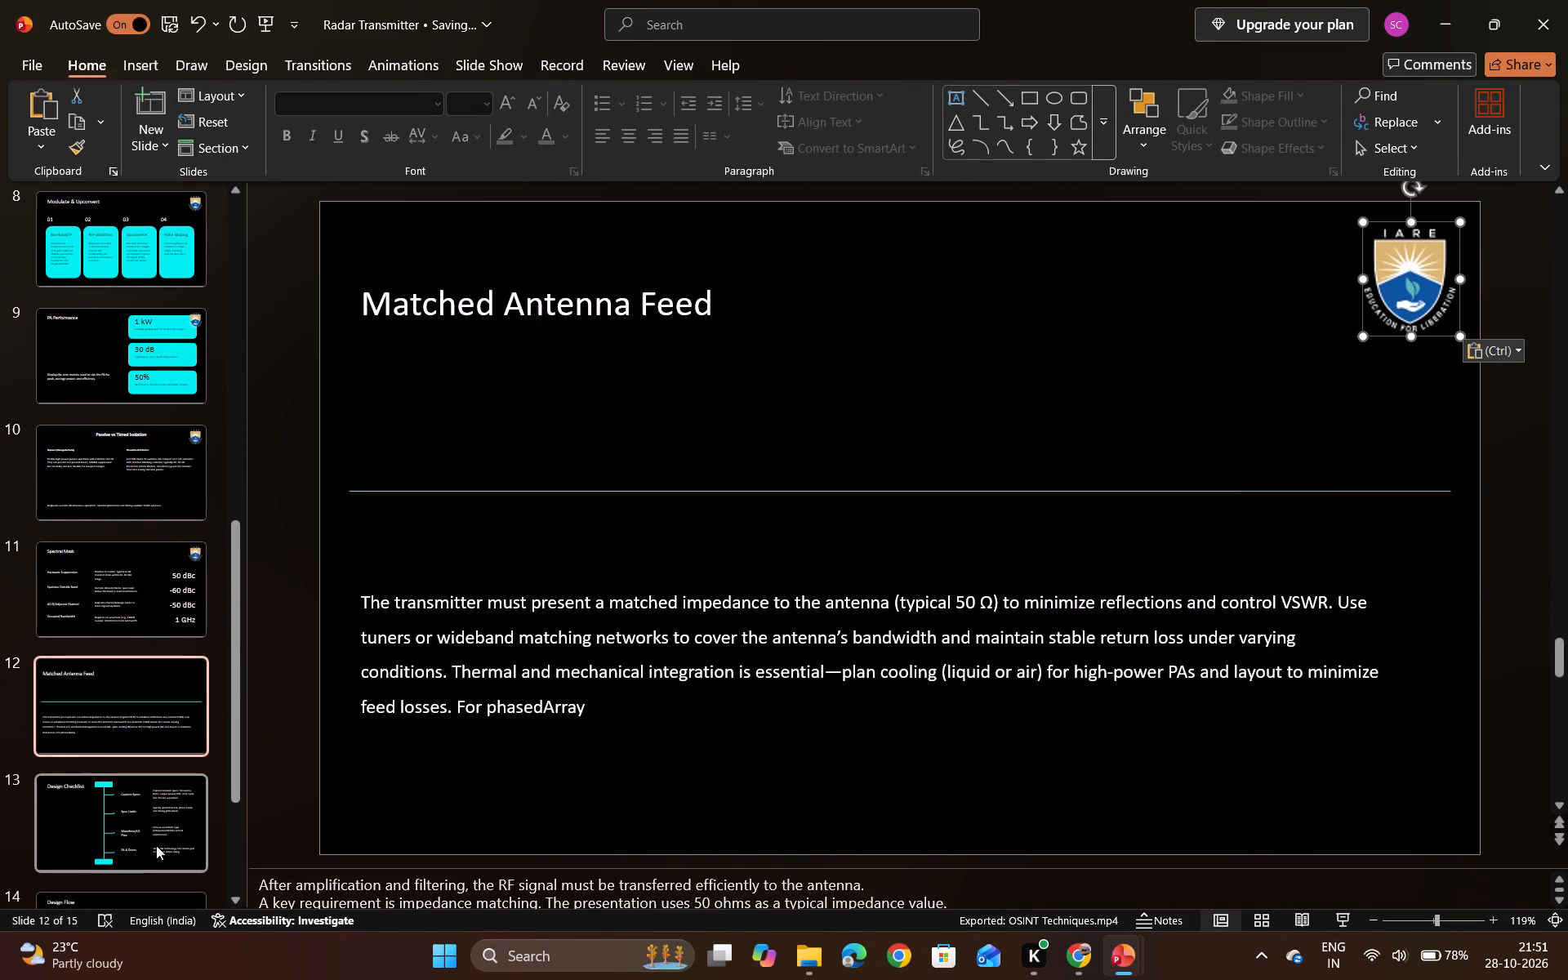
{"action": "left_click", "coordinate": [144, 806]}
{"action": "key", "text": "ctrl+v"}
{"action": "scroll", "coordinate": [143, 800], "scroll_direction": "down", "scroll_amount": 5}
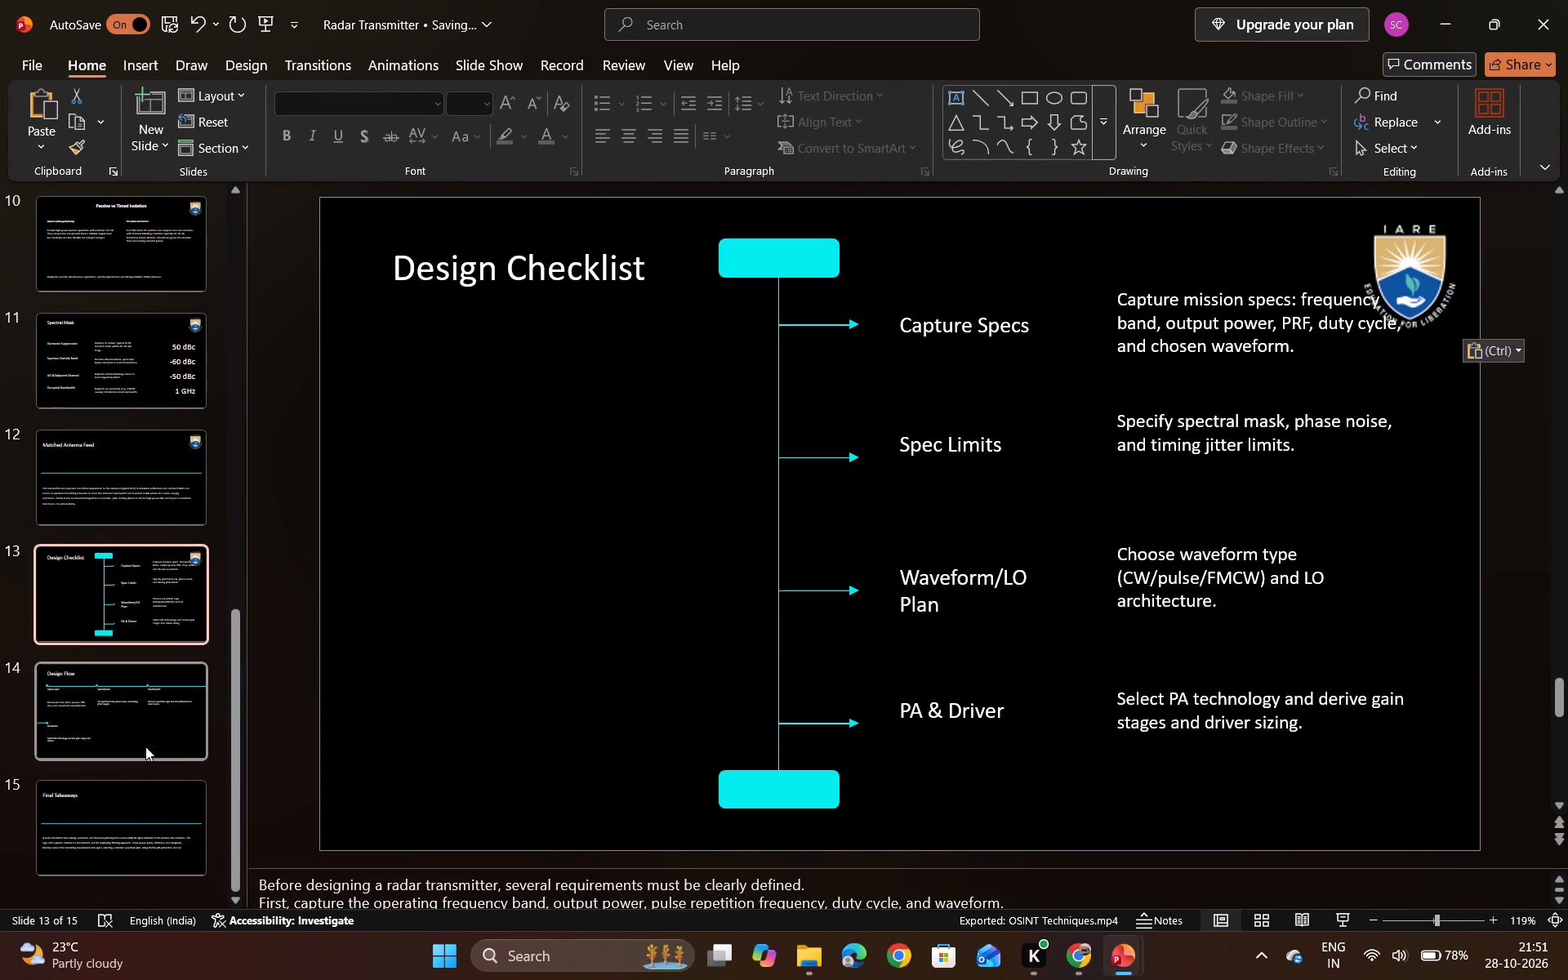
{"action": "left_click", "coordinate": [145, 735]}
{"action": "key", "text": "ctrl+v"}
{"action": "left_click", "coordinate": [148, 817]}
{"action": "key", "text": "ctrl+v"}
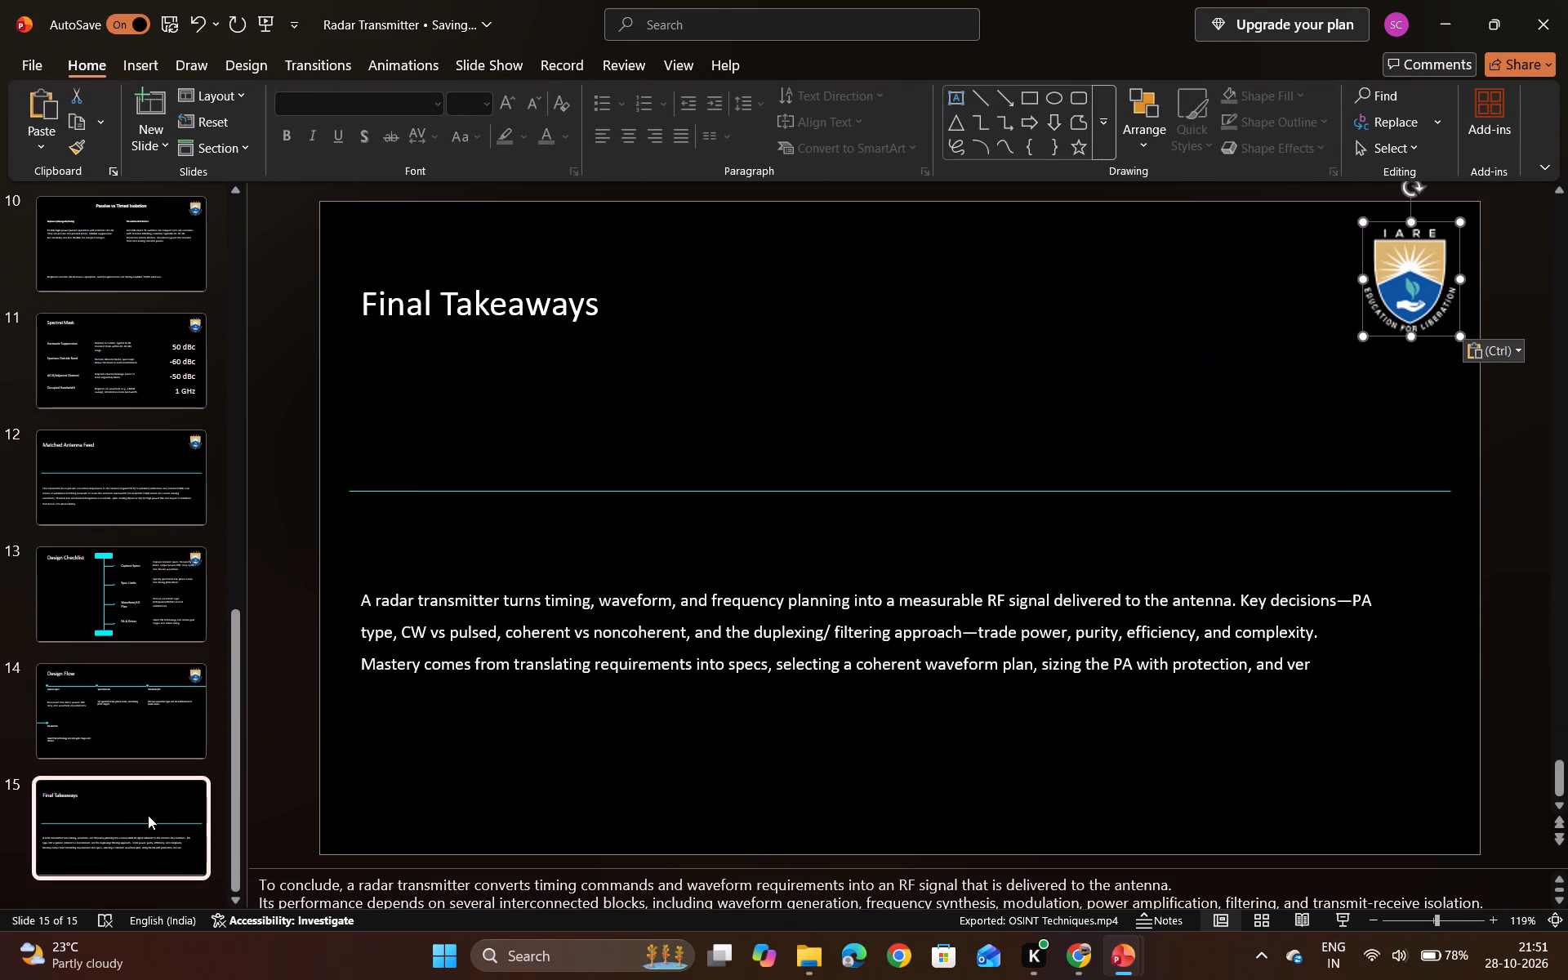
Look back through the slides and check the logo placement on the title slide and slide 2.
{"action": "scroll", "coordinate": [148, 815], "scroll_direction": "down", "scroll_amount": 3}
{"action": "scroll", "coordinate": [183, 702], "scroll_direction": "up", "scroll_amount": 9}
{"action": "scroll", "coordinate": [180, 608], "scroll_direction": "up", "scroll_amount": 8}
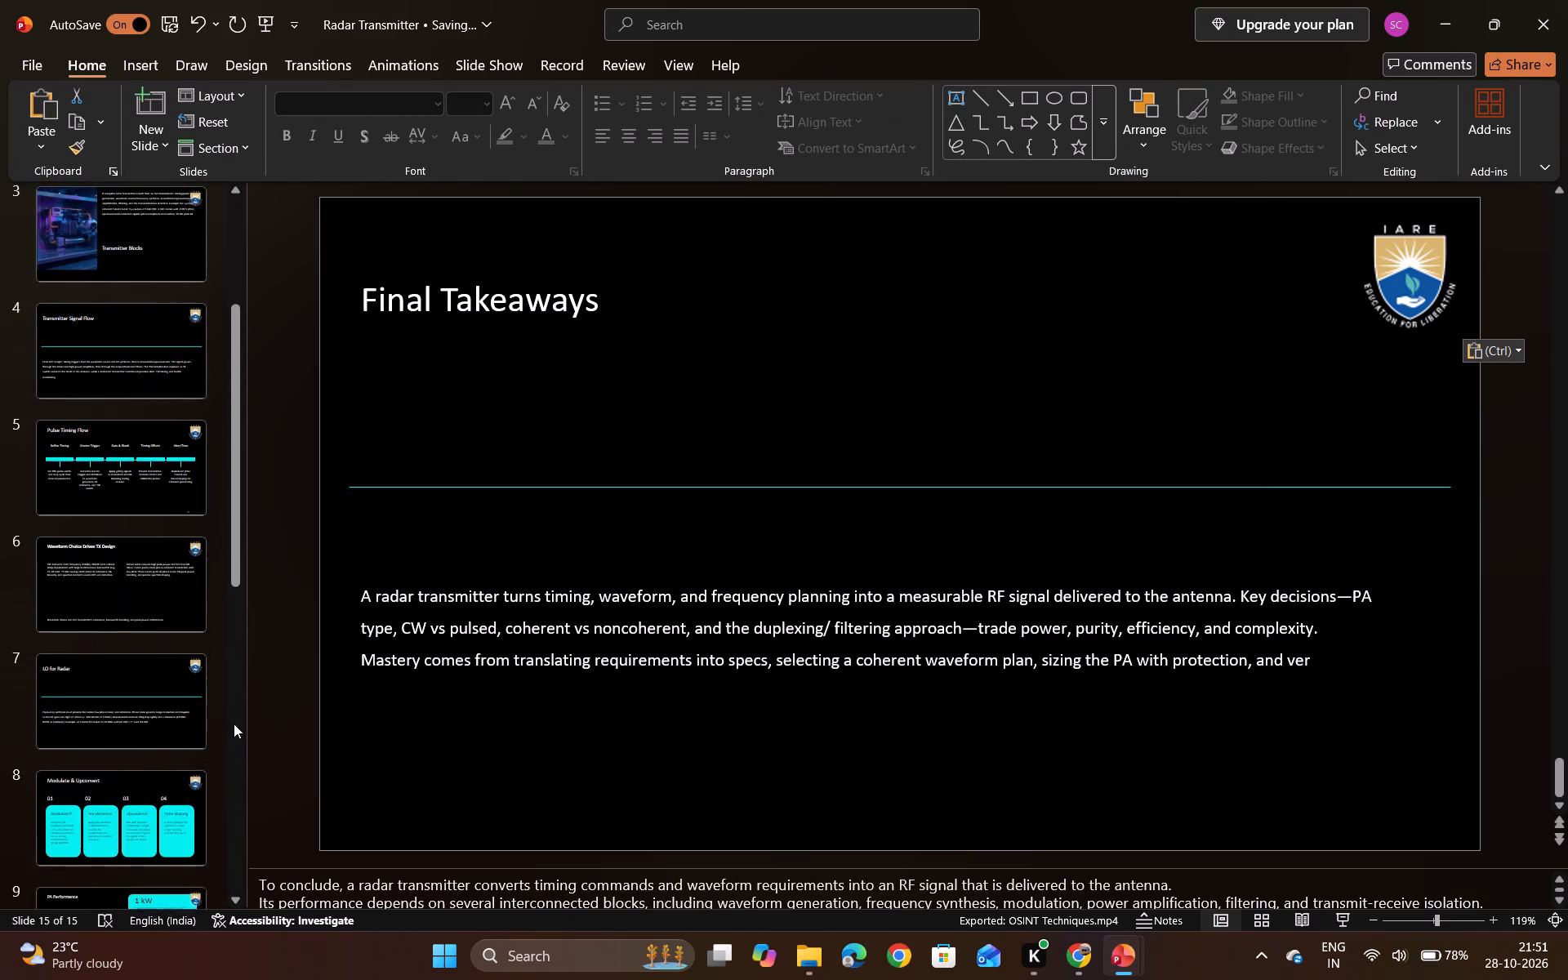
{"action": "scroll", "coordinate": [234, 724], "scroll_direction": "up", "scroll_amount": 11}
{"action": "left_click", "coordinate": [97, 268]}
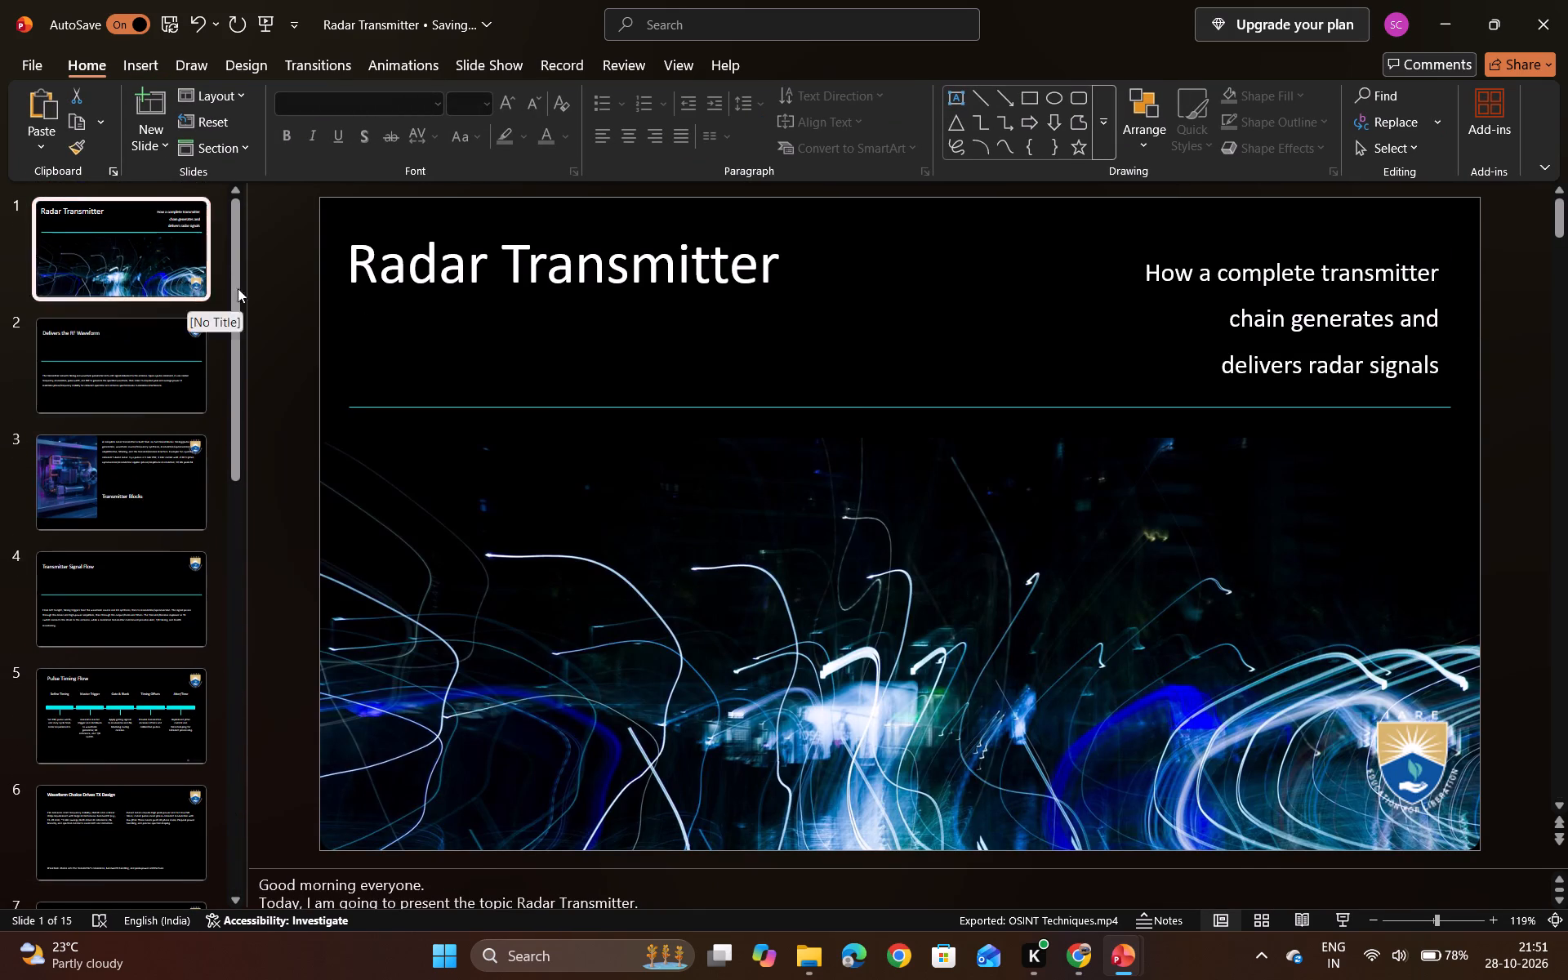
{"action": "left_click", "coordinate": [78, 365]}
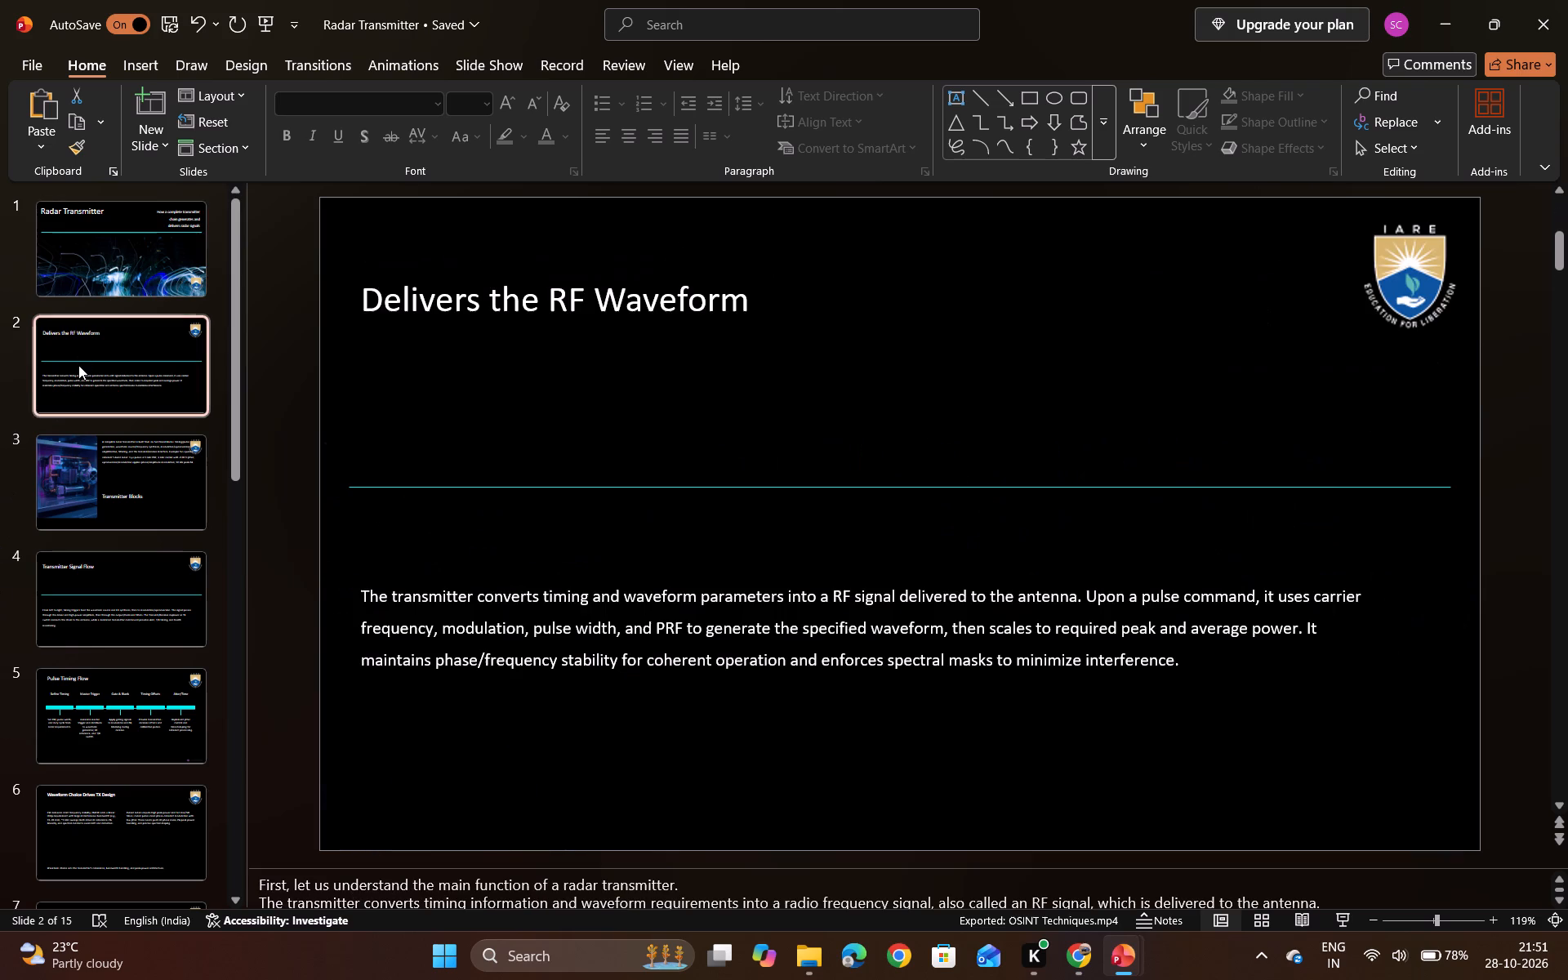
{"action": "left_click", "coordinate": [108, 265]}
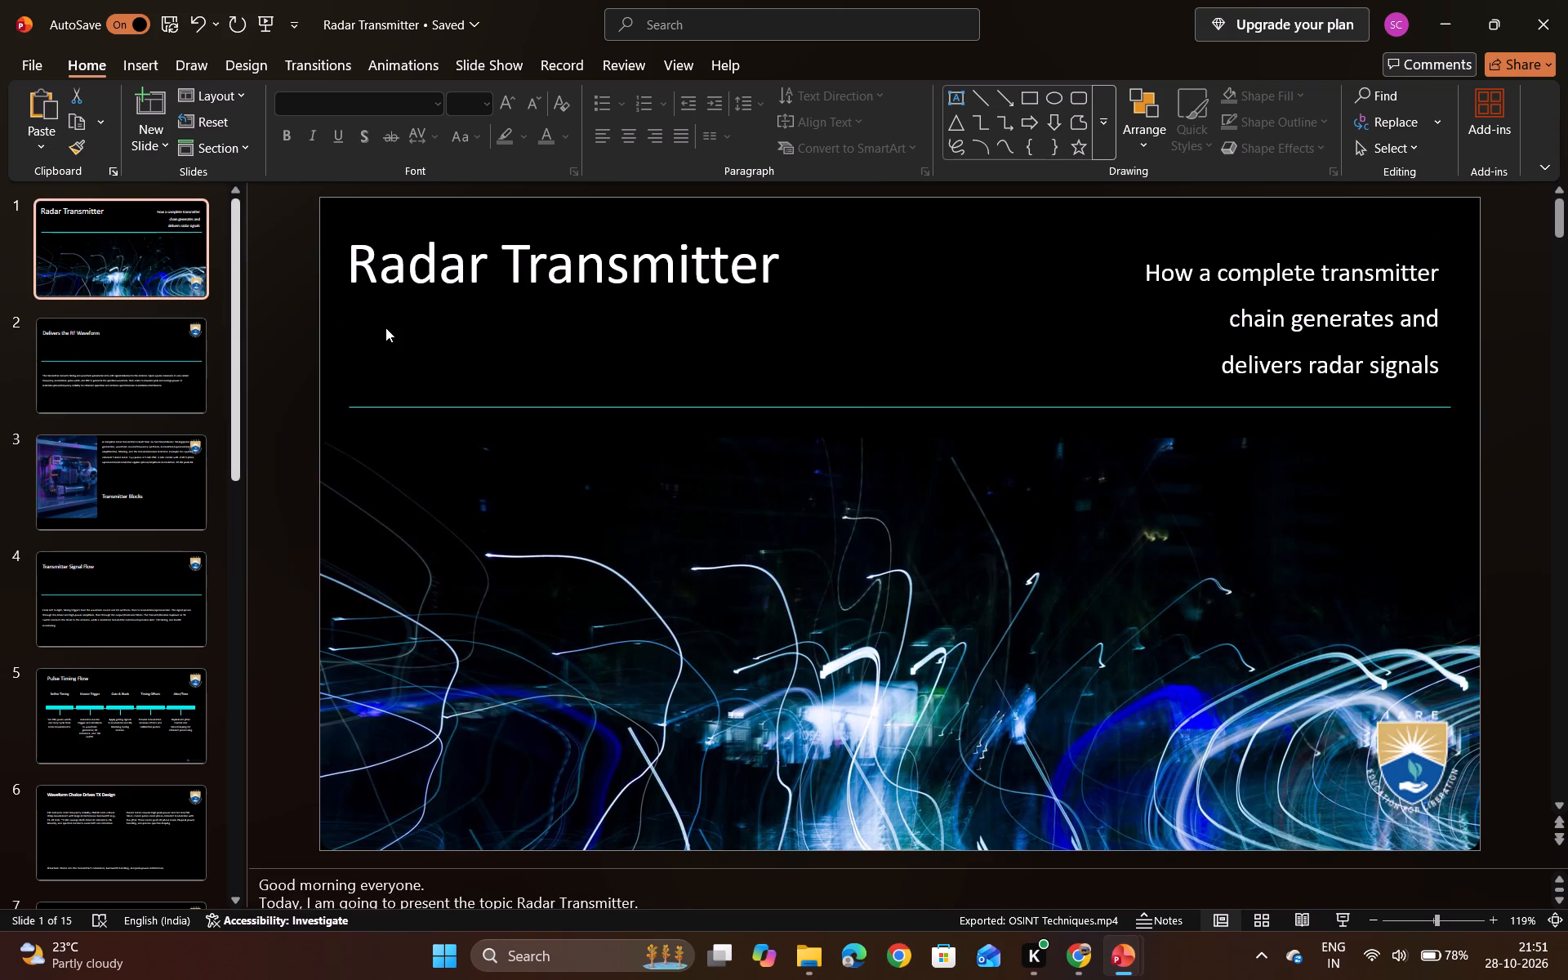
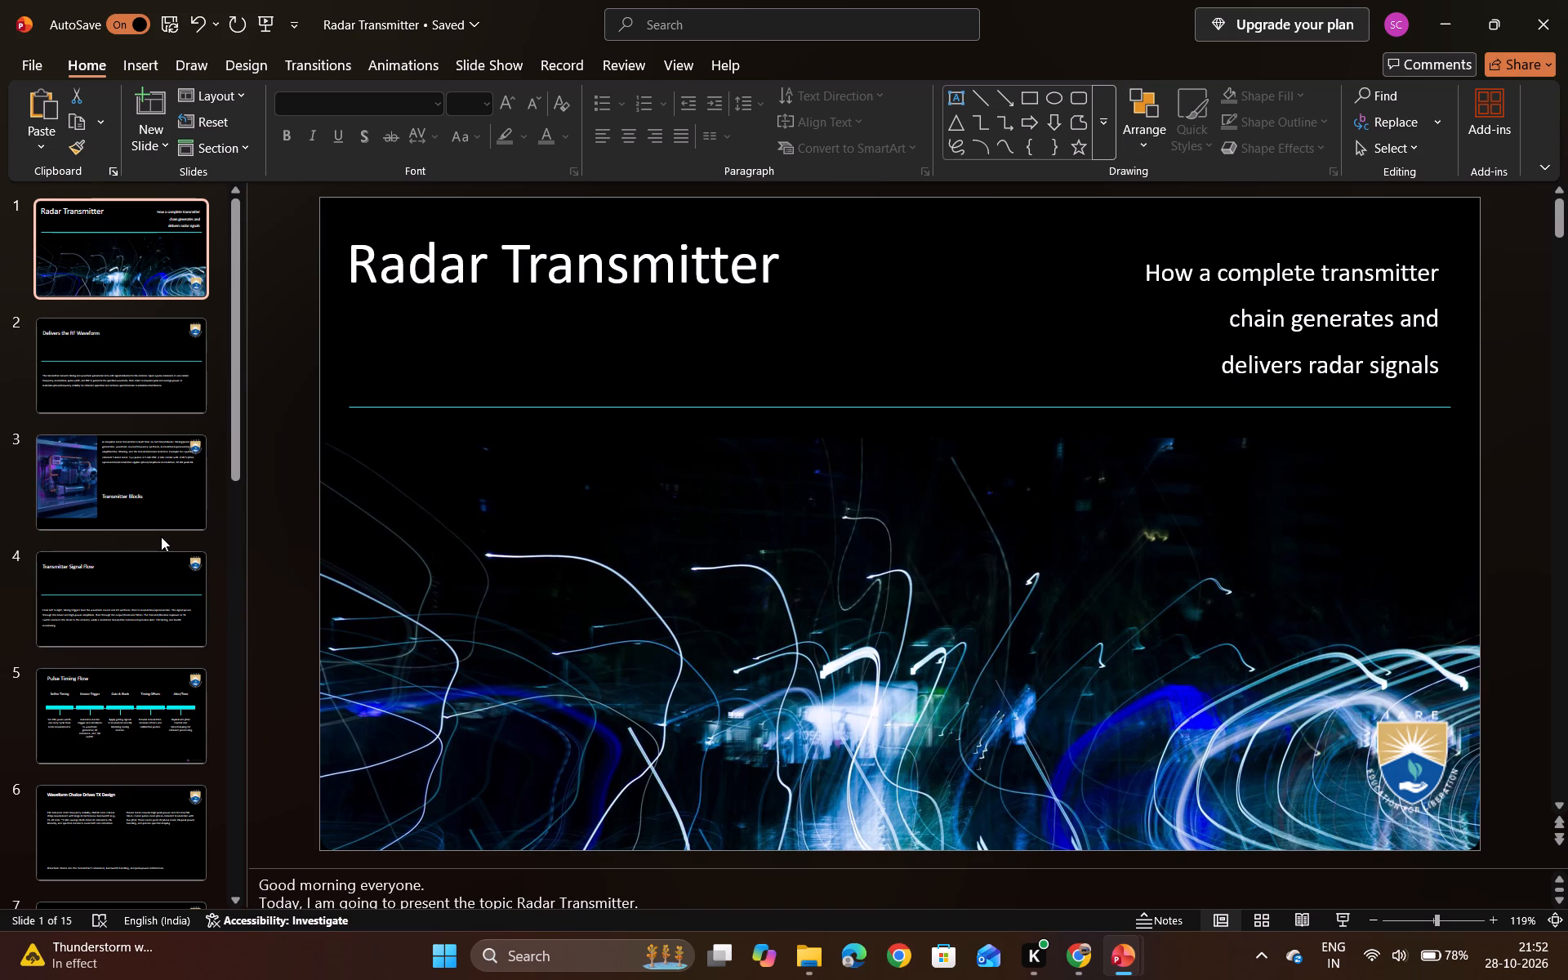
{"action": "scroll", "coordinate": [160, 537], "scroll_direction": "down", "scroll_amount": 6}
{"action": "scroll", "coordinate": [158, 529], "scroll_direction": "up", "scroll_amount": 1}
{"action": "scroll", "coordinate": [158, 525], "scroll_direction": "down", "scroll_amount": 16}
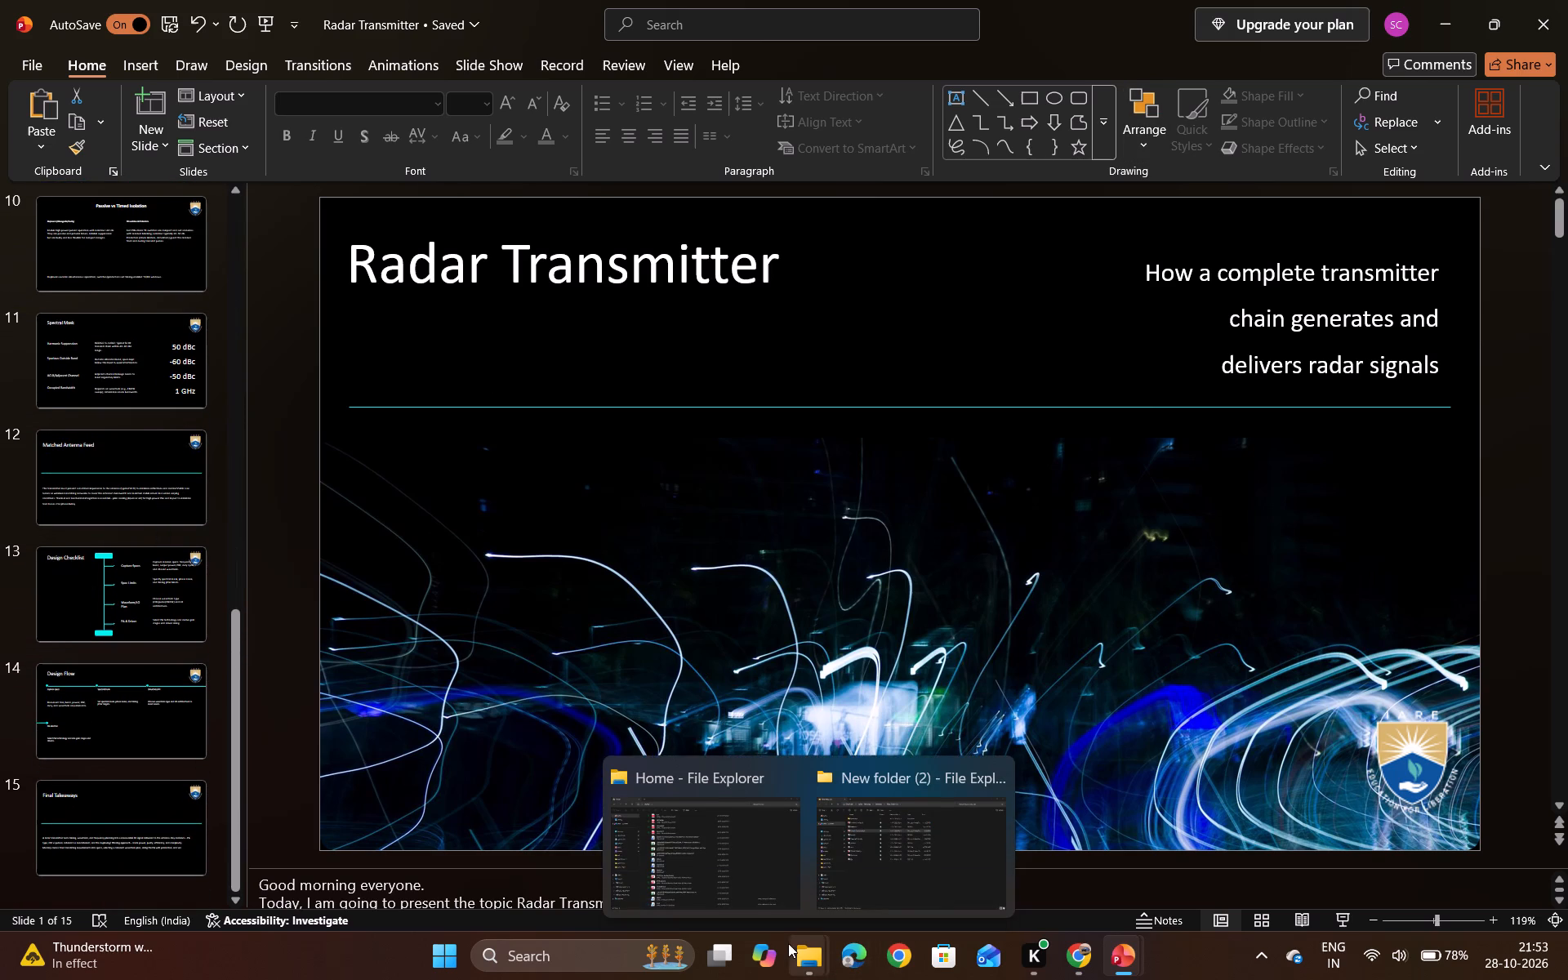
Open the TwoFactor Authentication and RTOS Parking presentations from the recent files in File Explorer.
{"action": "left_click", "coordinate": [772, 834]}
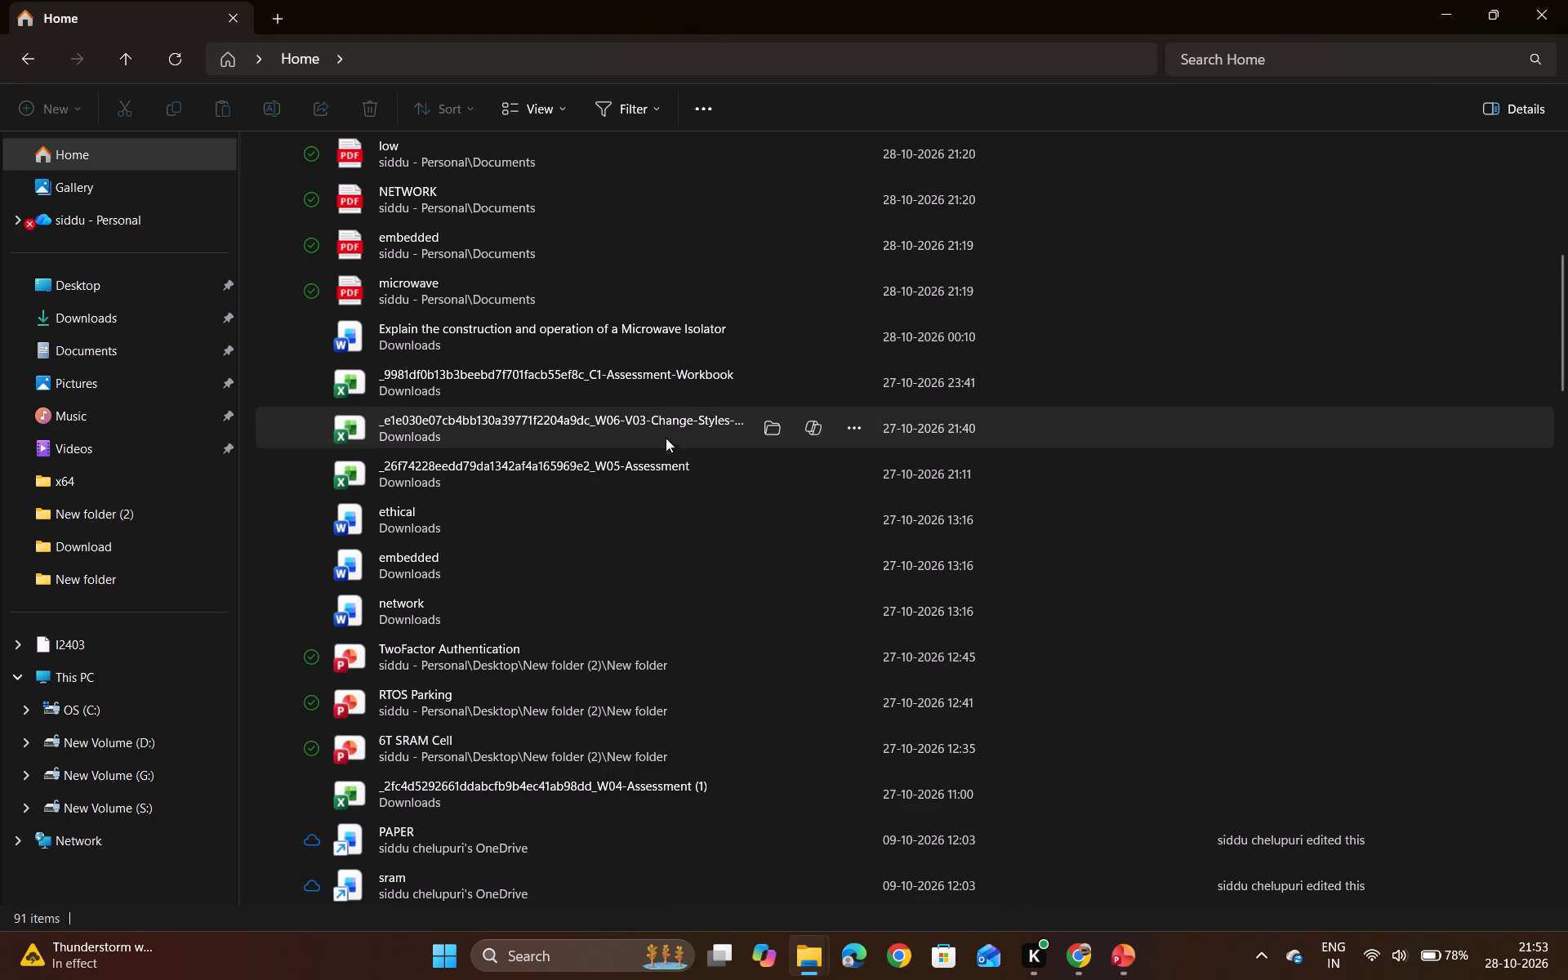
{"action": "scroll", "coordinate": [640, 79], "scroll_direction": "up", "scroll_amount": 3}
{"action": "scroll", "coordinate": [634, 276], "scroll_direction": "up", "scroll_amount": 9}
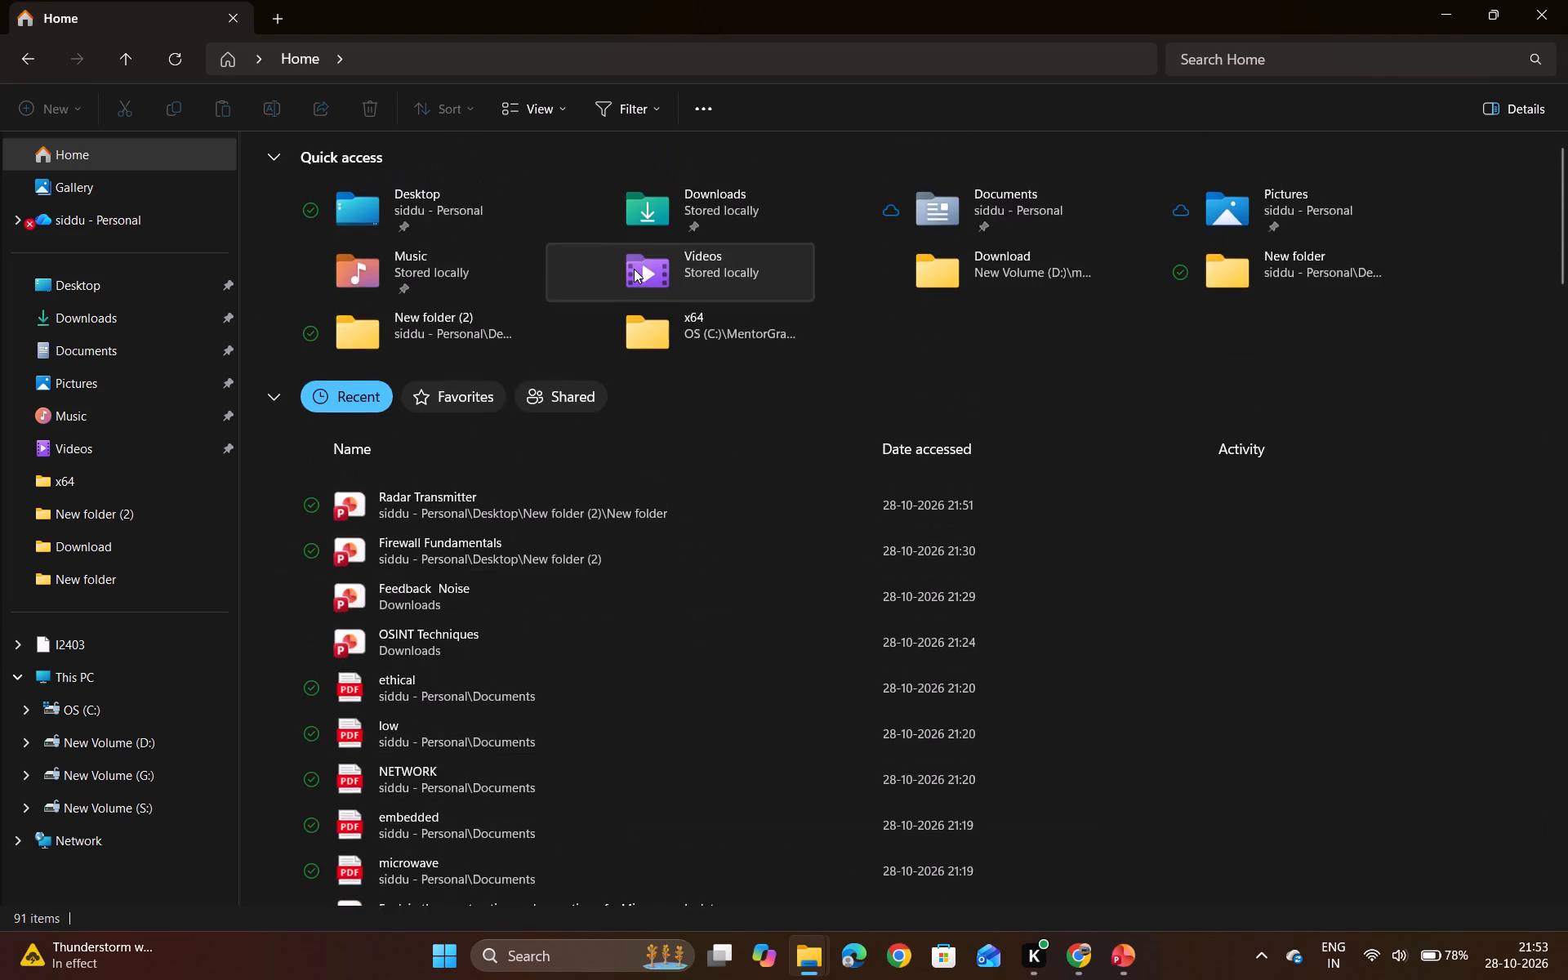
{"action": "scroll", "coordinate": [634, 269], "scroll_direction": "down", "scroll_amount": 9}
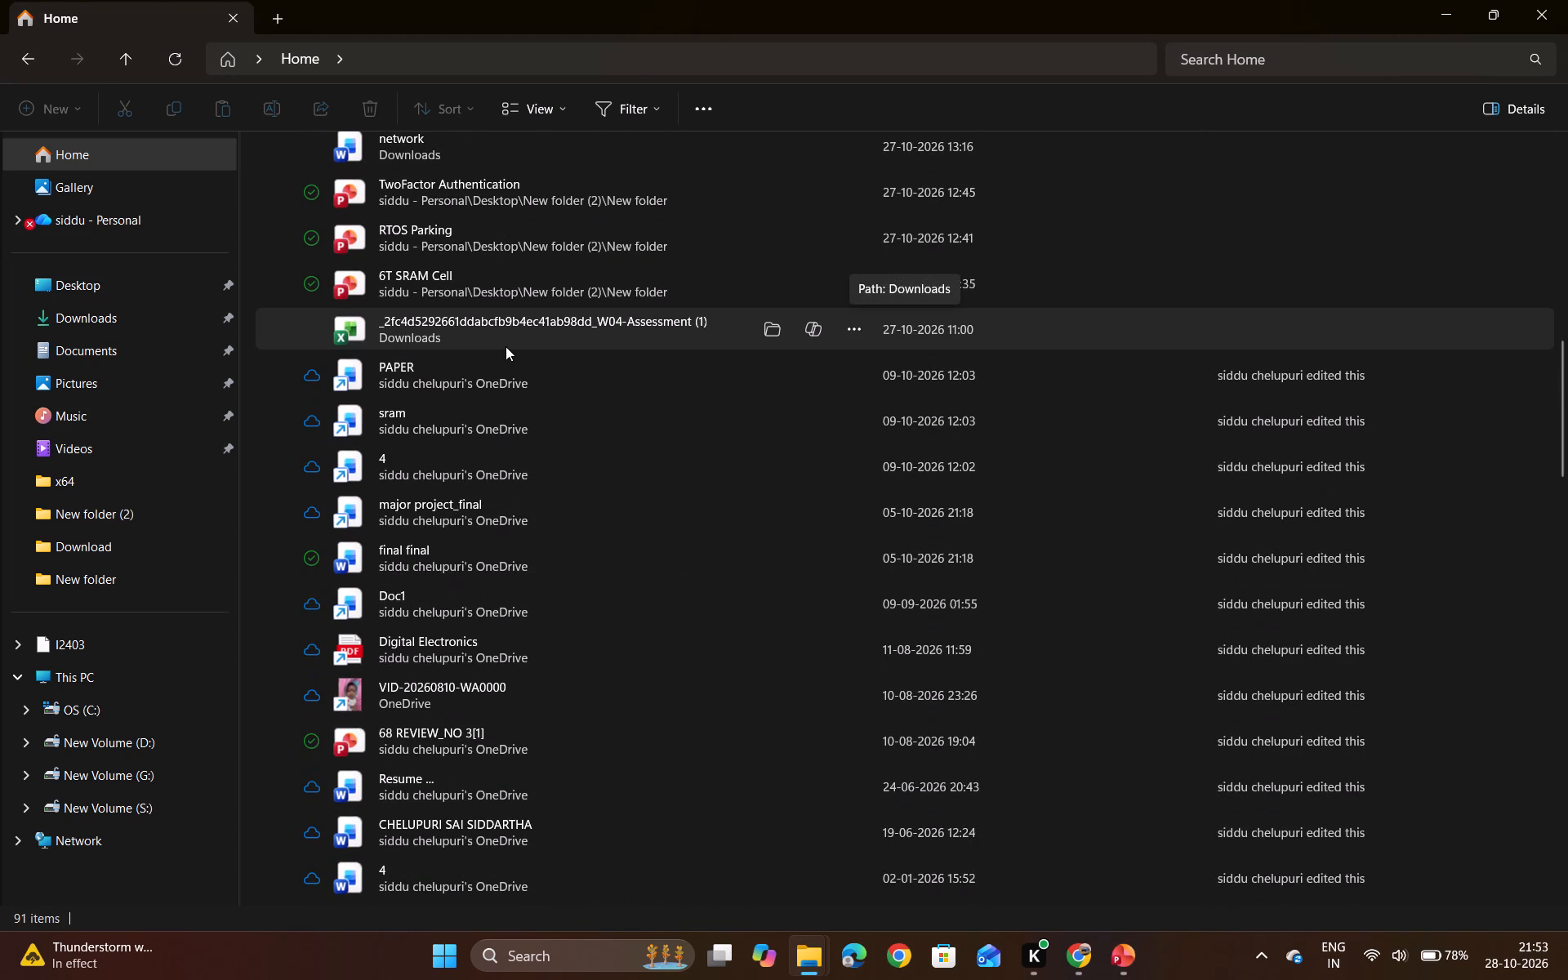
{"action": "triple_click", "coordinate": [577, 203]}
{"action": "double_click", "coordinate": [577, 227]}
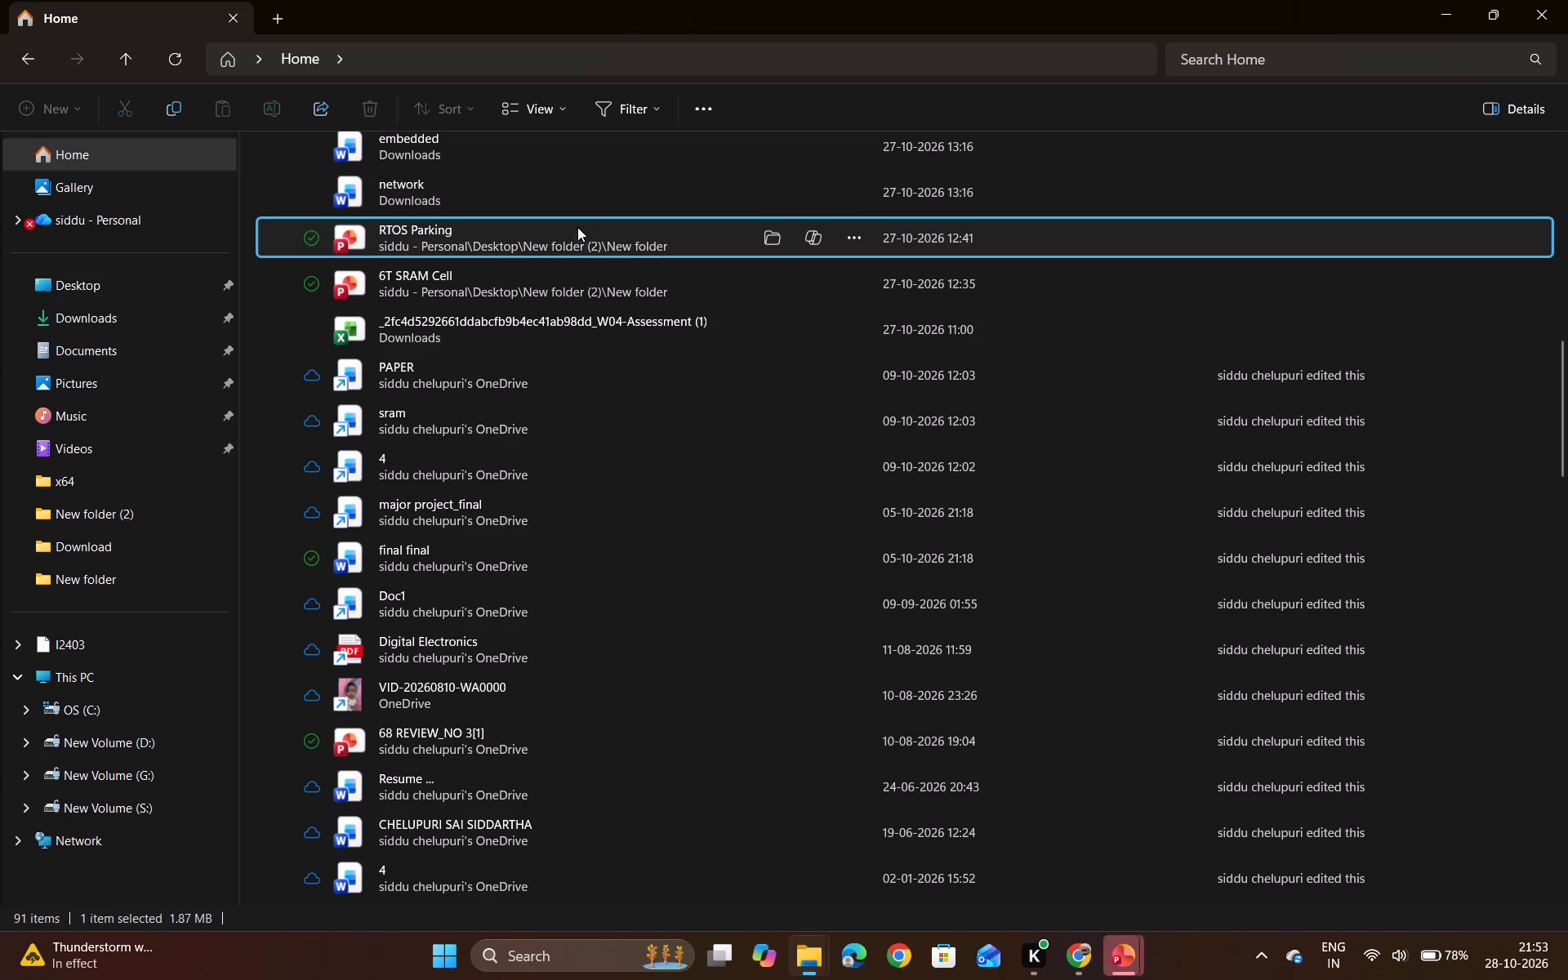
{"action": "left_click", "coordinate": [577, 275]}
Paste the IARE crest on slides 1 to 5 of RTOS Parking, from the title slide to RTOS Mapping.
{"action": "left_click", "coordinate": [1092, 497]}
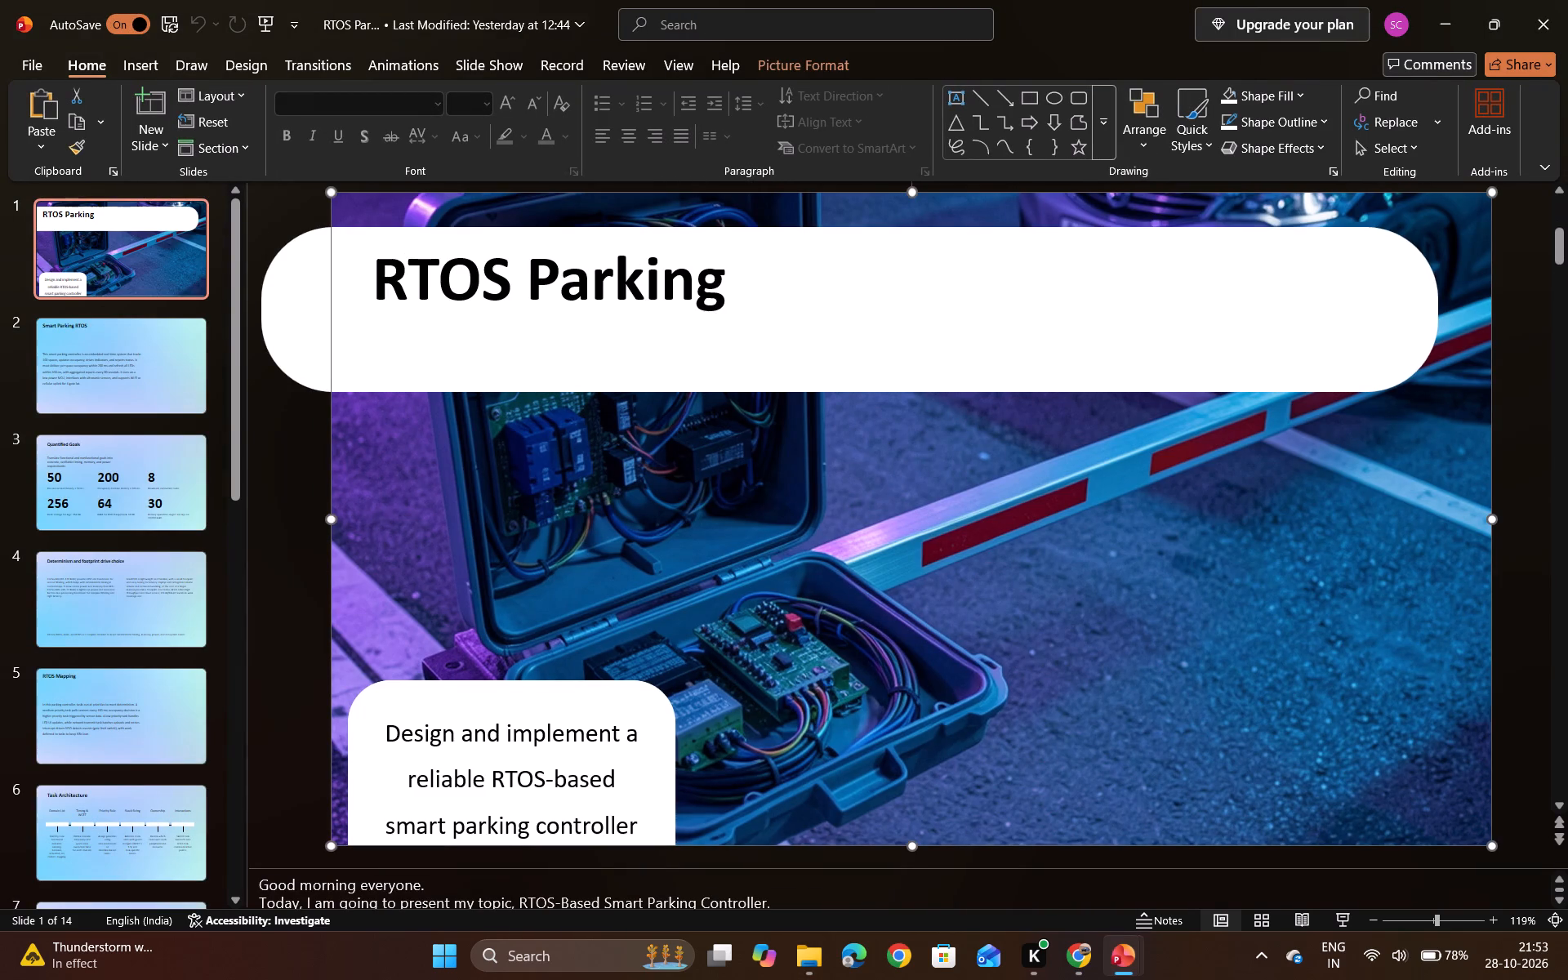
{"action": "key", "text": "ctrl+v"}
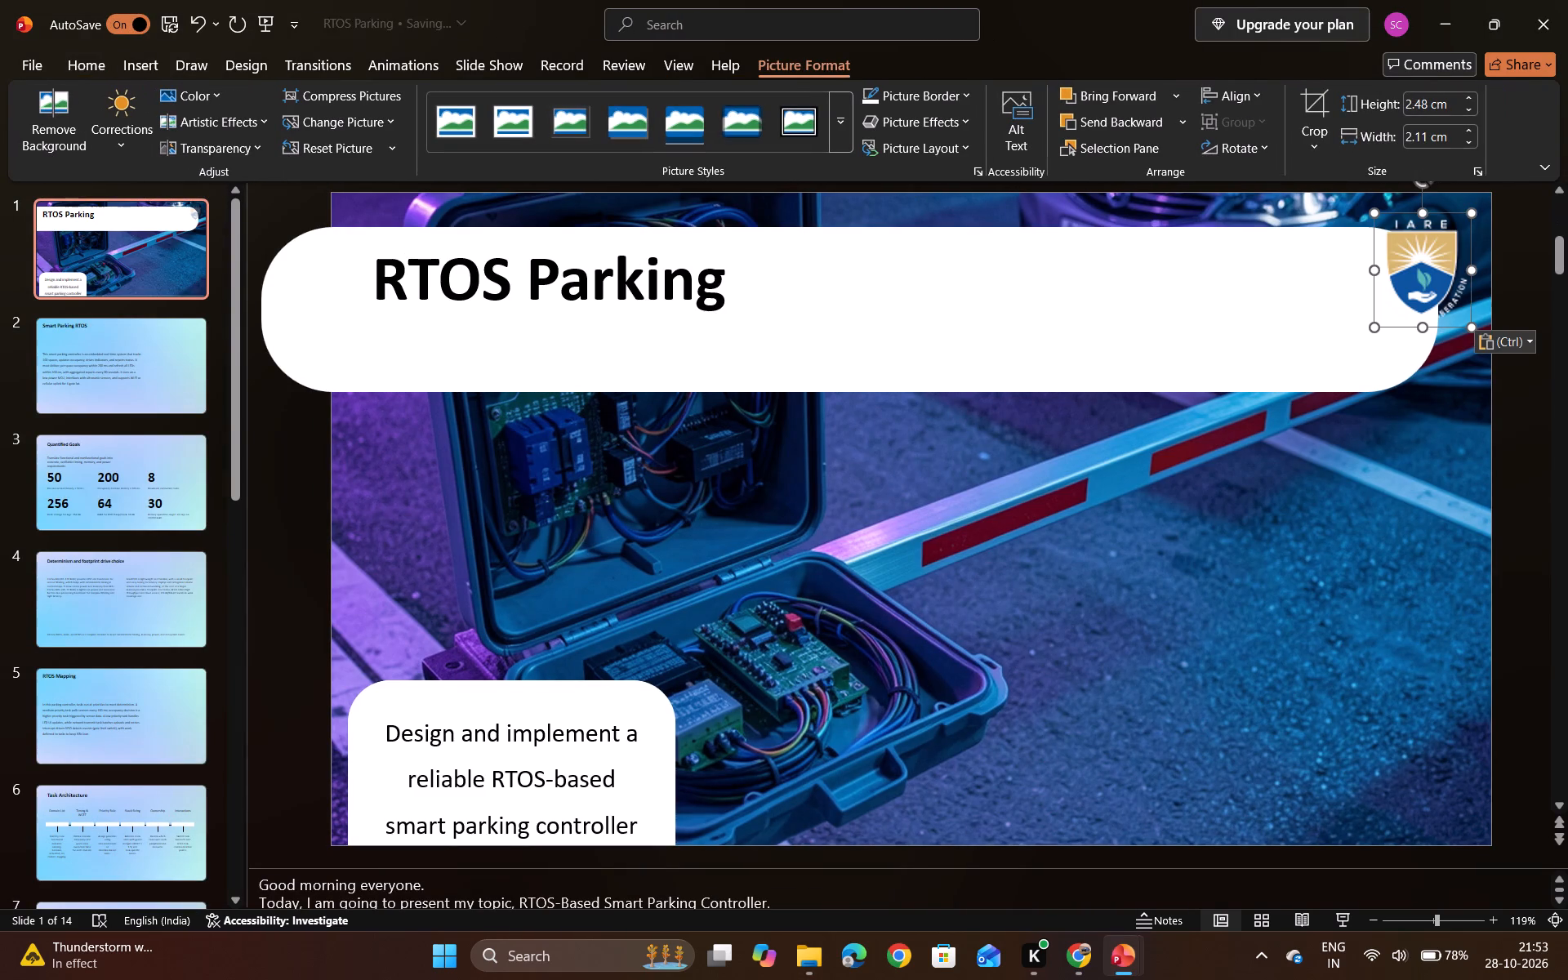
{"action": "key", "text": "Down"}
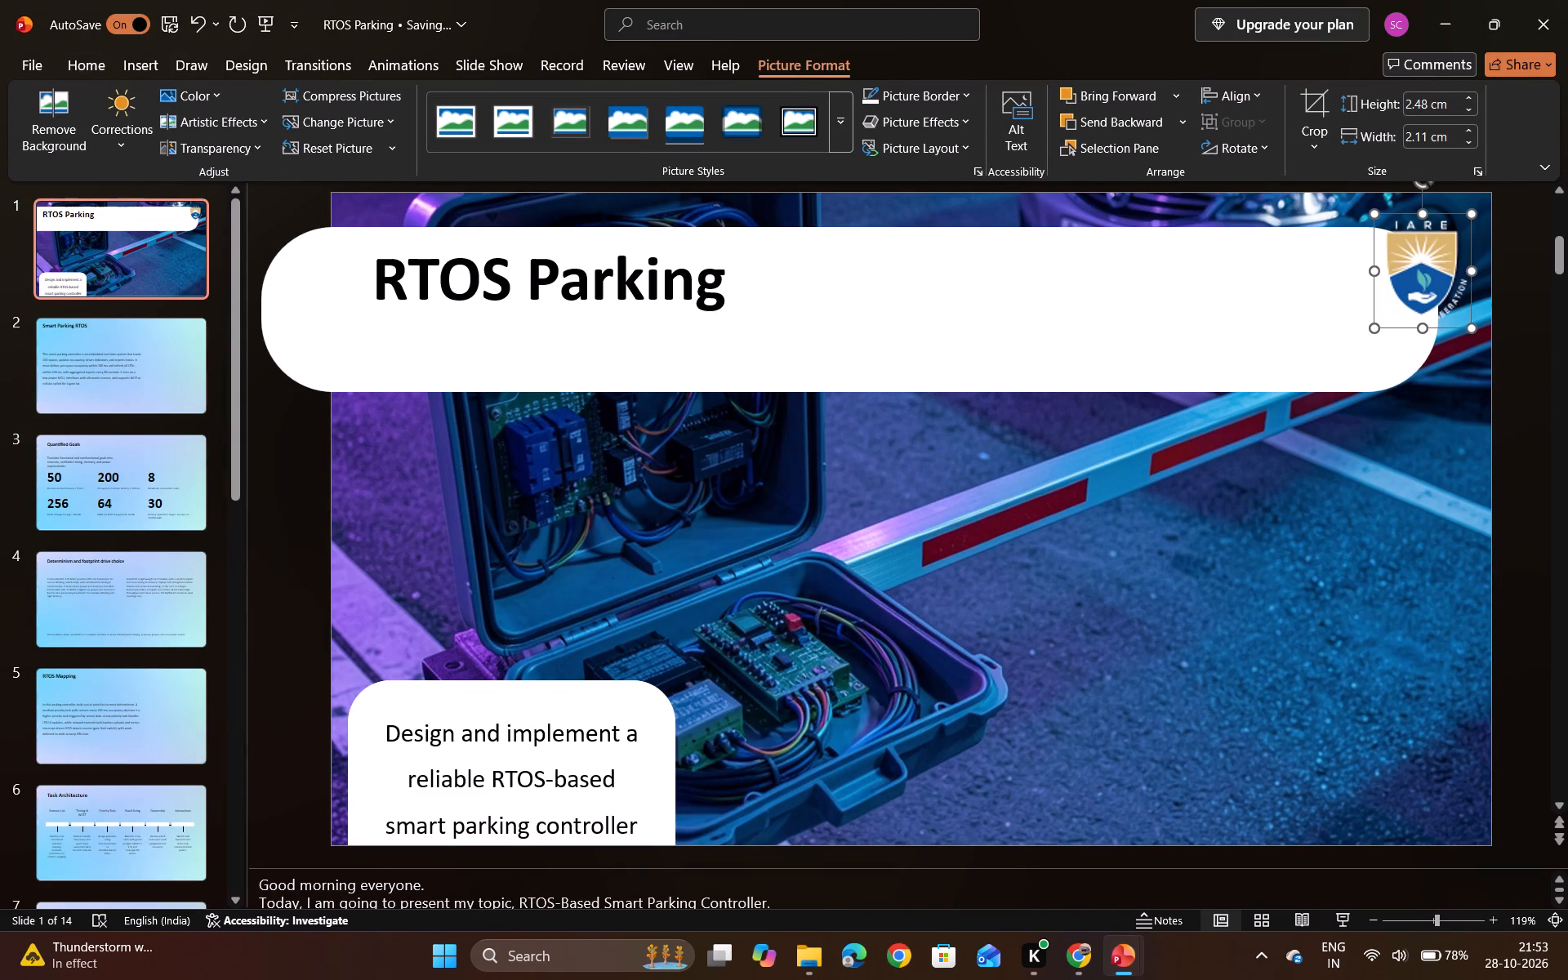
{"action": "left_click", "coordinate": [103, 377]}
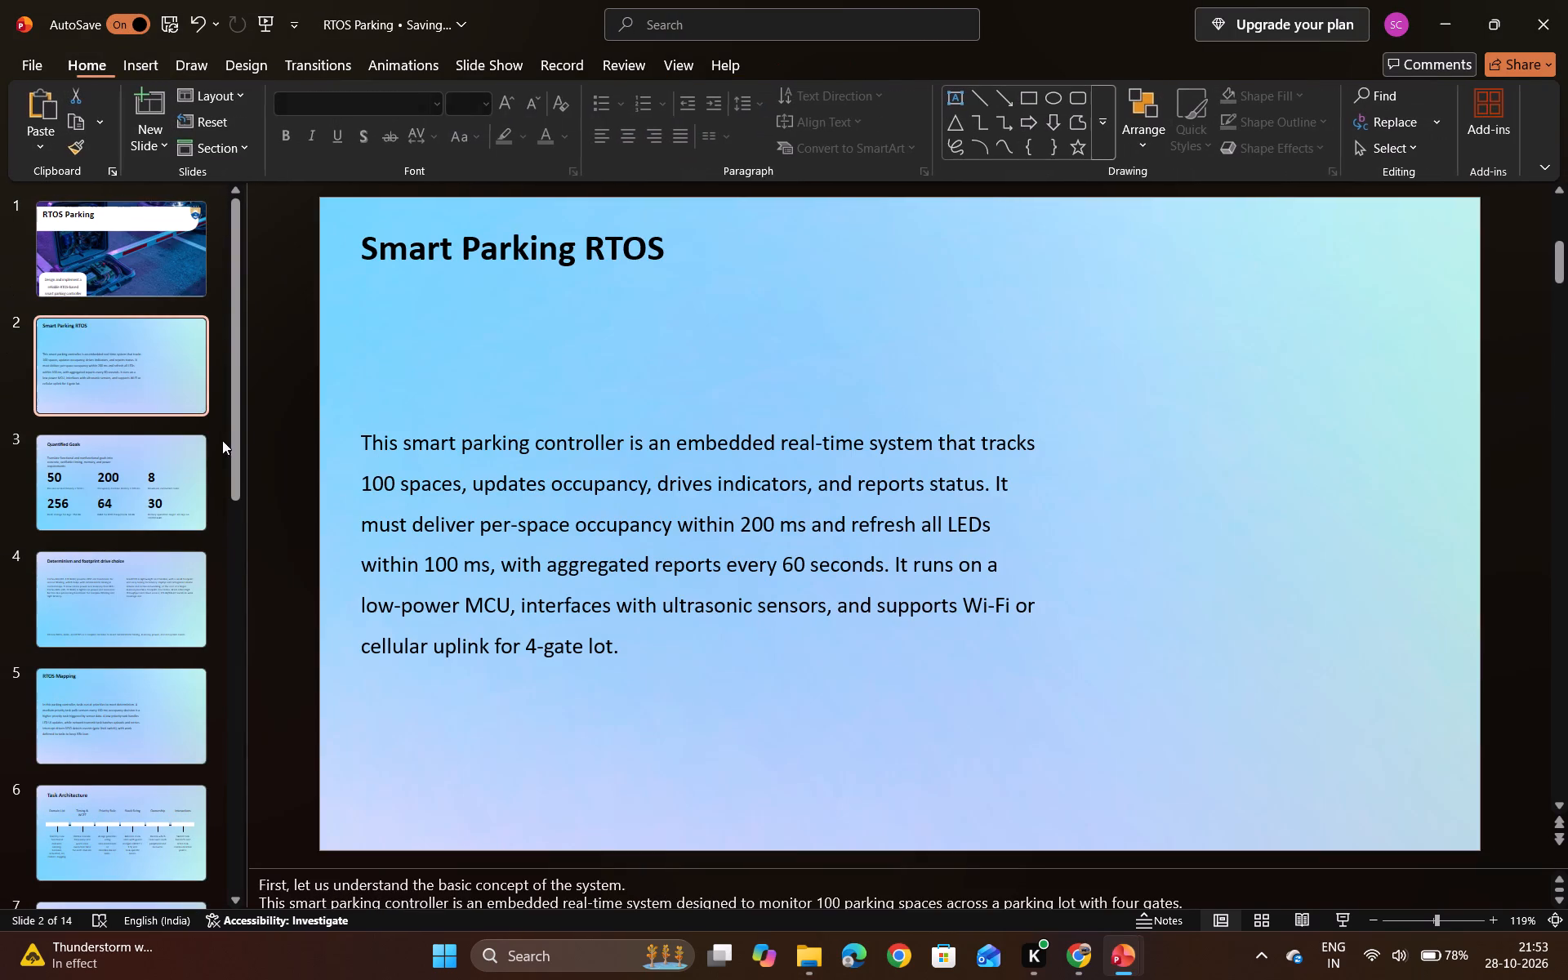
{"action": "key", "text": "ctrl+v"}
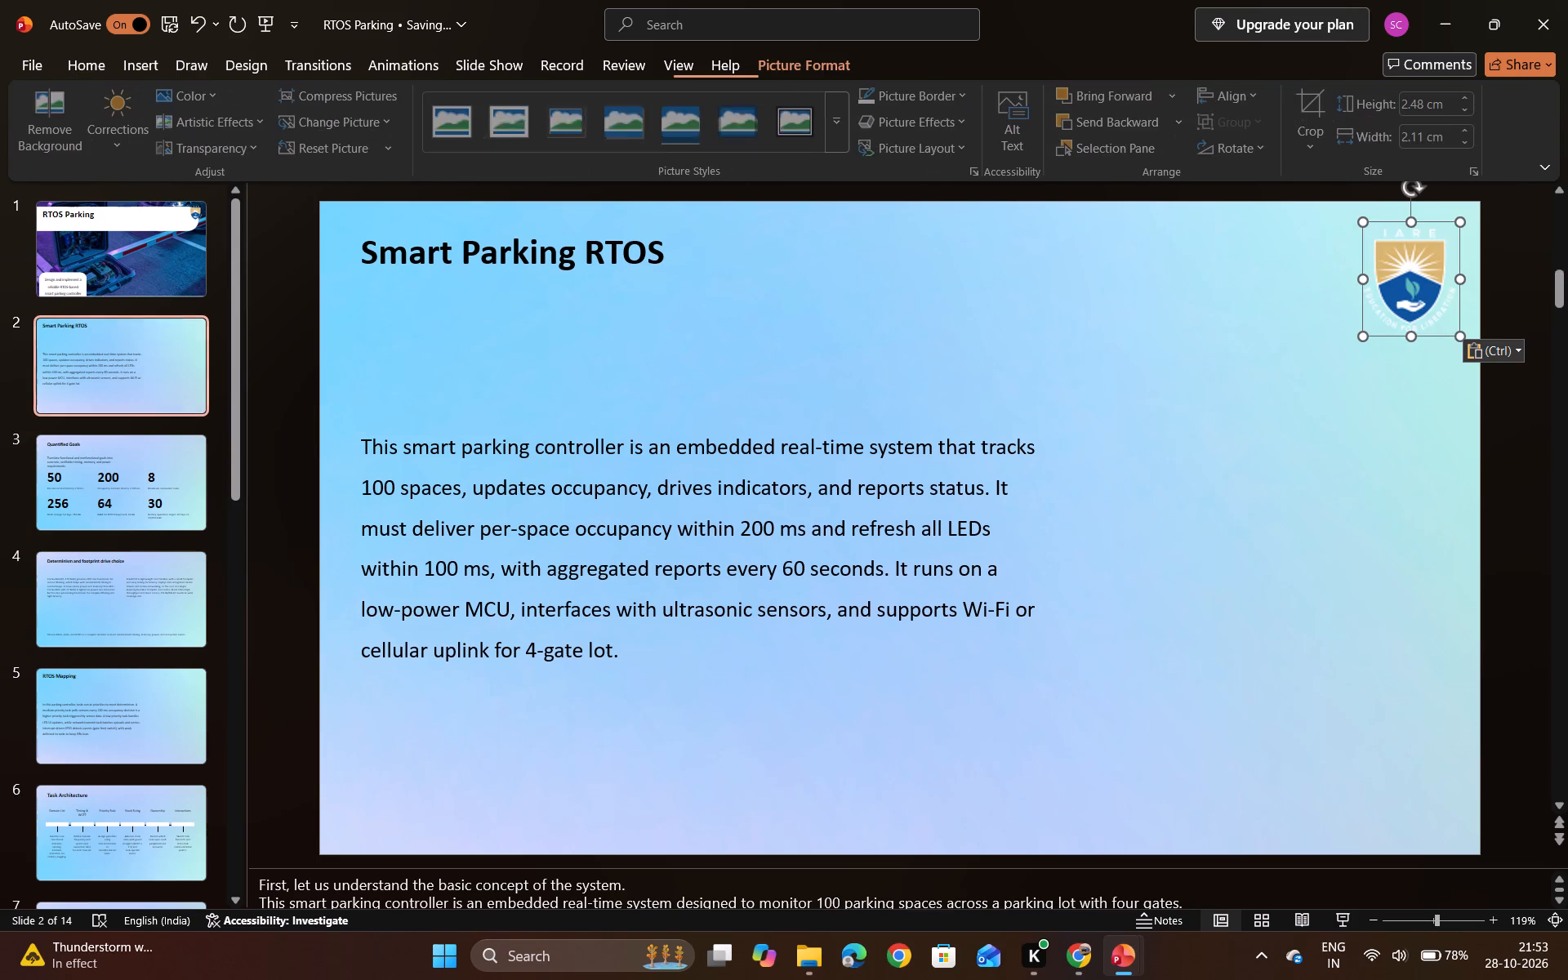
{"action": "left_click", "coordinate": [137, 473]}
{"action": "key", "text": "ctrl+v"}
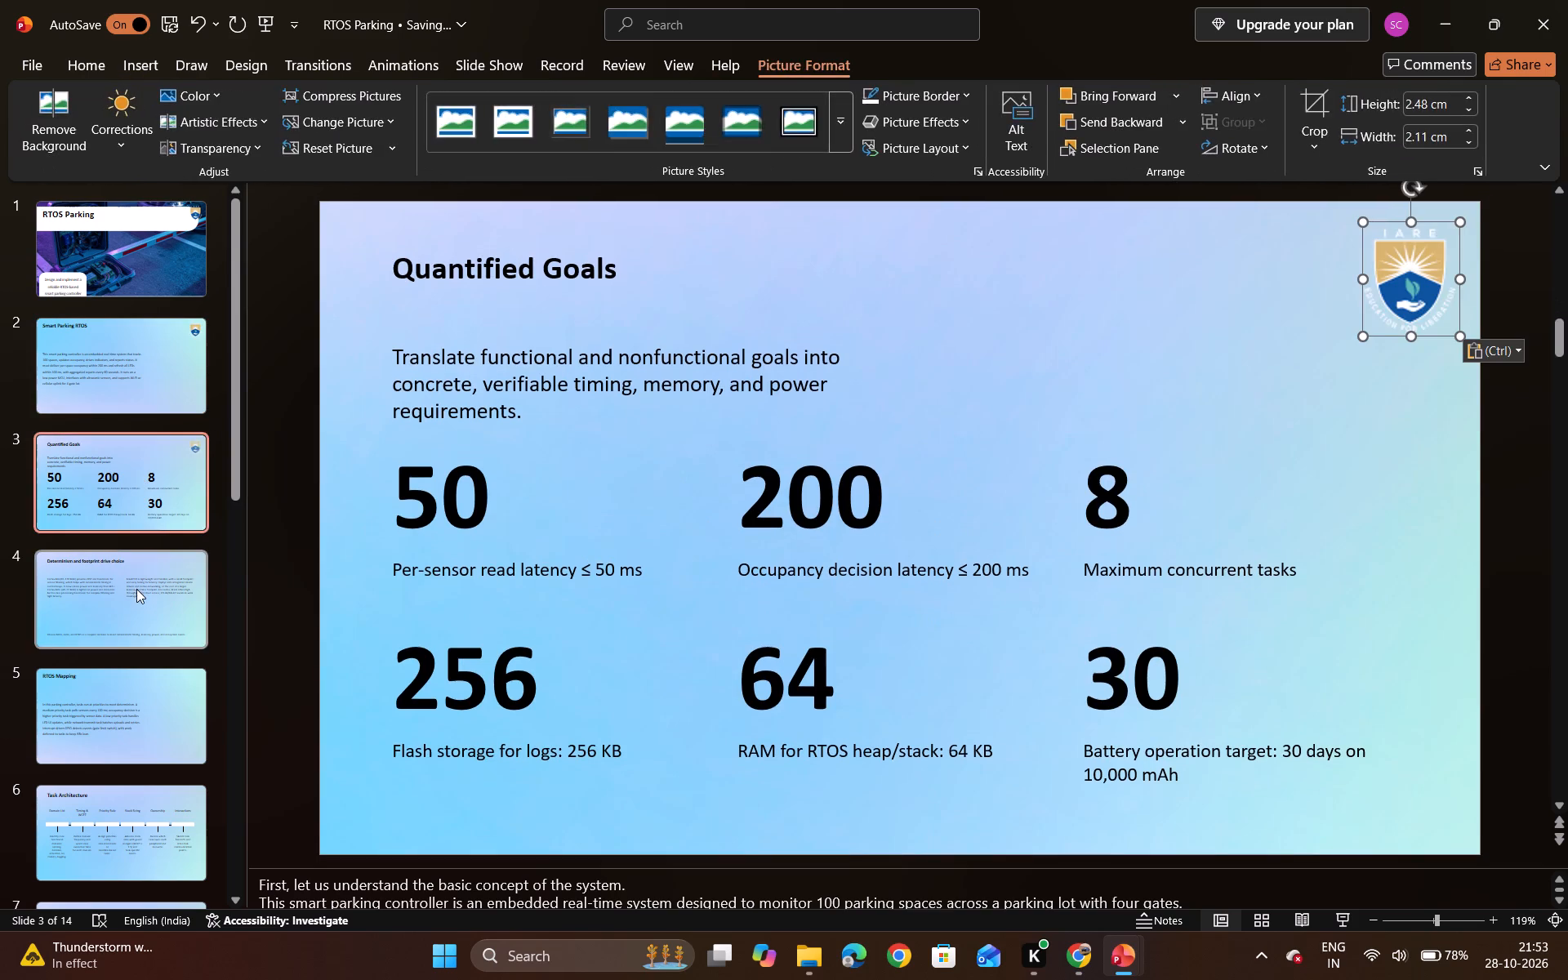
{"action": "left_click", "coordinate": [136, 589]}
{"action": "key", "text": "ctrl+v"}
{"action": "left_click", "coordinate": [127, 739]}
{"action": "key", "text": "ctrl+v"}
Paste the IARE crest on slides 6 to 9, from Task Architecture to Robust Driver Design.
{"action": "scroll", "coordinate": [145, 667], "scroll_direction": "down", "scroll_amount": 4}
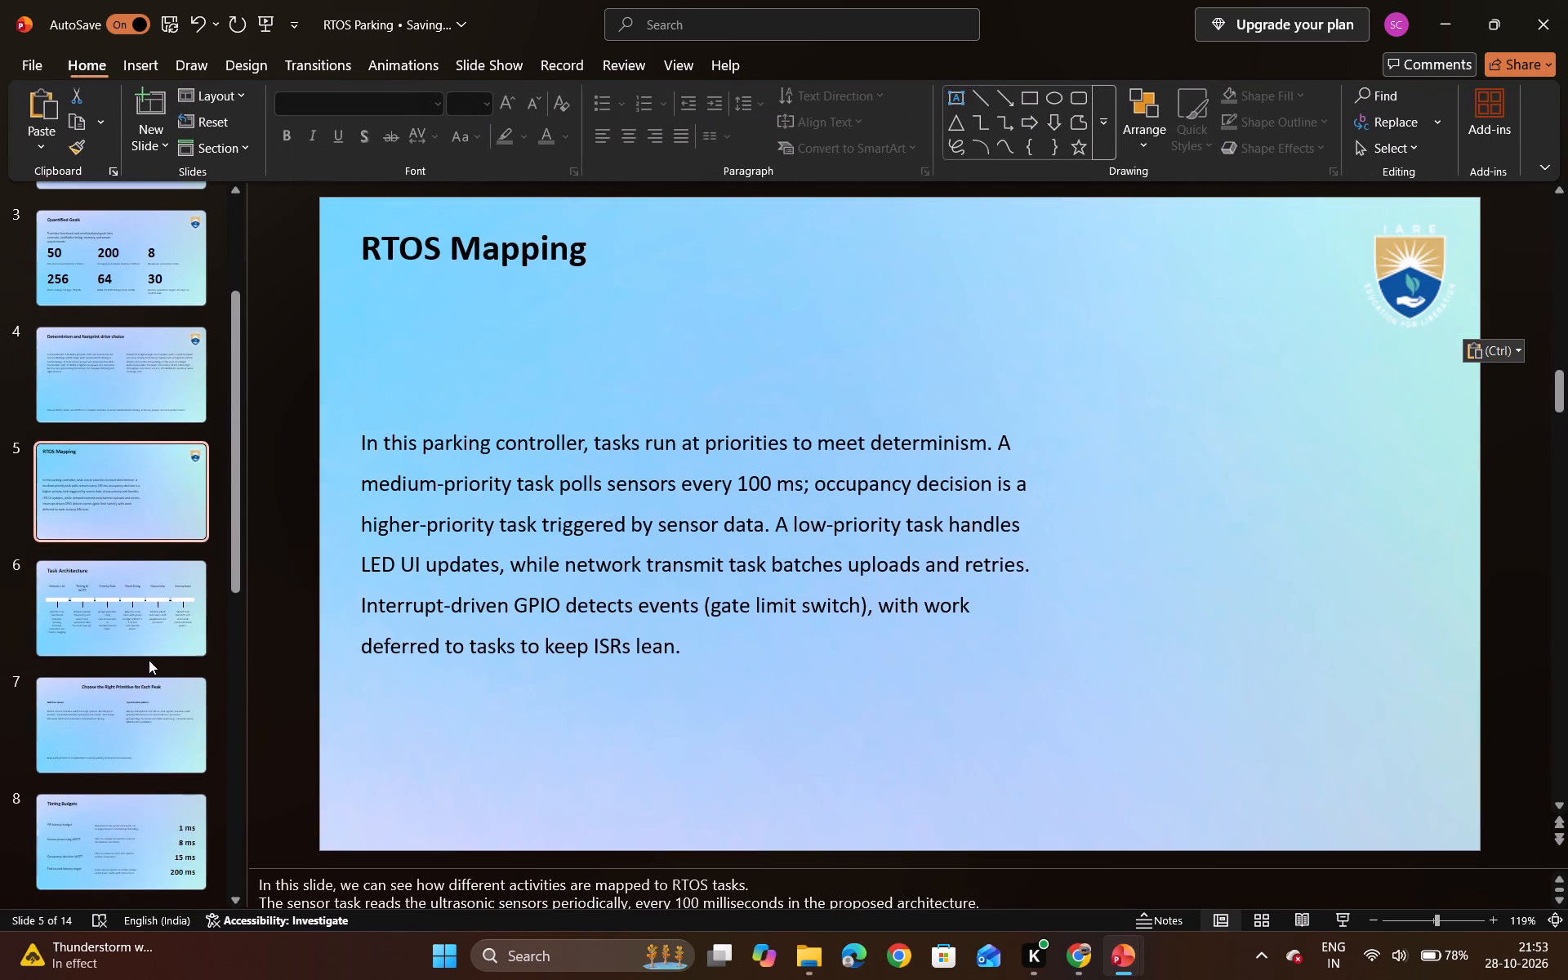
{"action": "left_click", "coordinate": [154, 633]}
{"action": "key", "text": "ctrl+v"}
{"action": "left_click", "coordinate": [153, 708]}
{"action": "key", "text": "ctrl+v"}
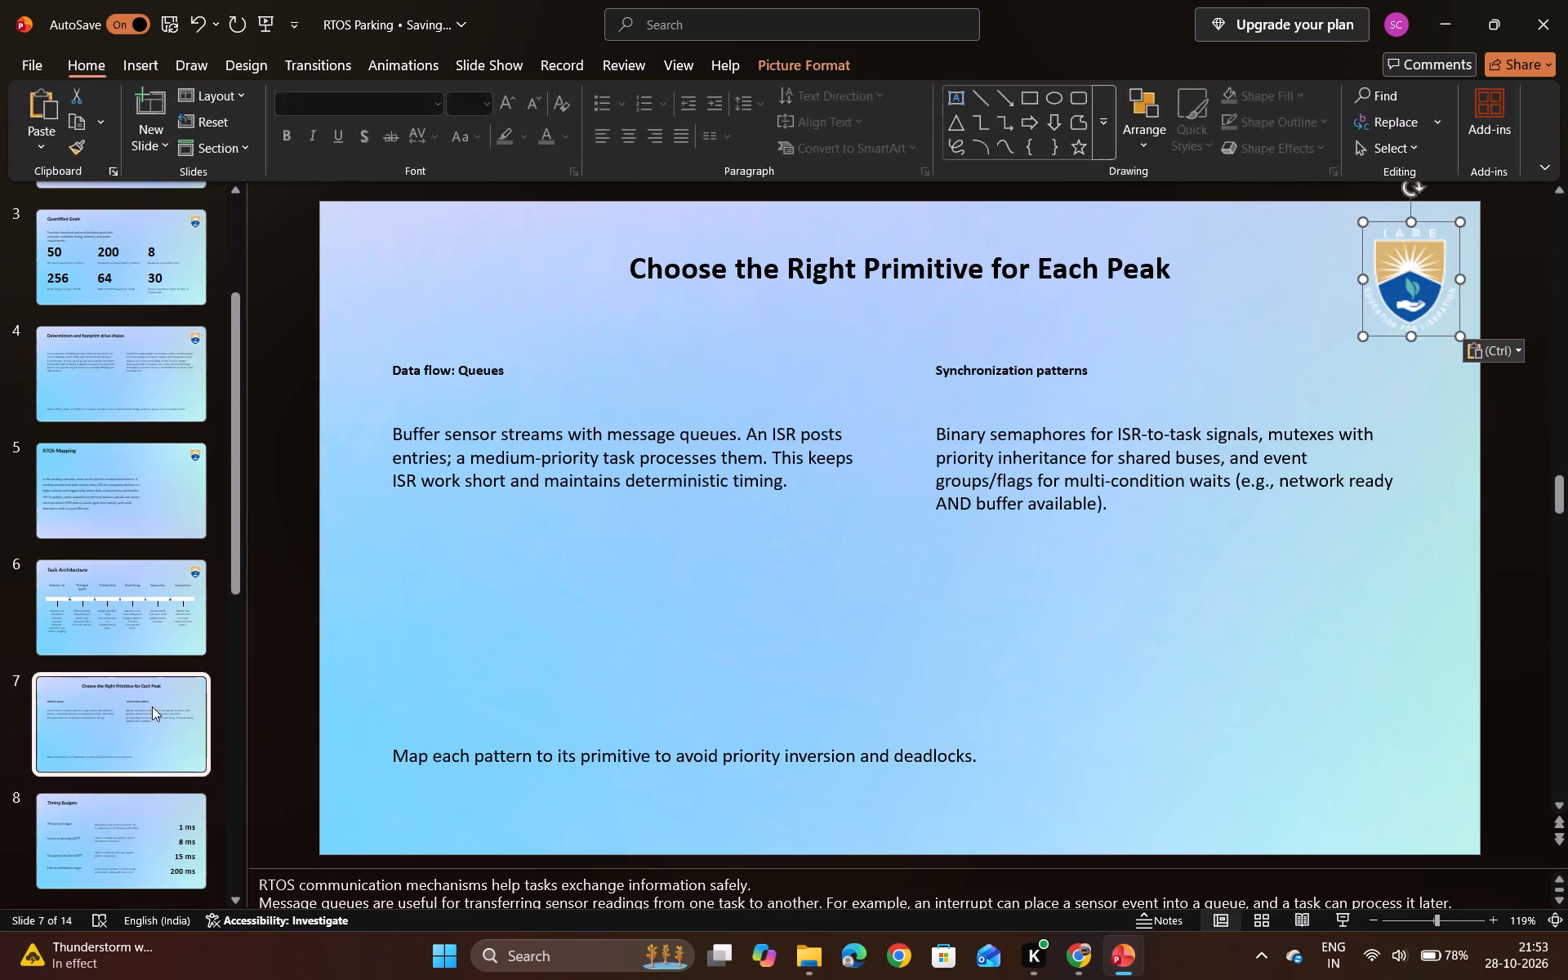
{"action": "scroll", "coordinate": [152, 706], "scroll_direction": "down", "scroll_amount": 3}
{"action": "left_click", "coordinate": [159, 651]}
{"action": "key", "text": "ctrl+v"}
{"action": "left_click", "coordinate": [158, 786]}
{"action": "key", "text": "ctrl+v"}
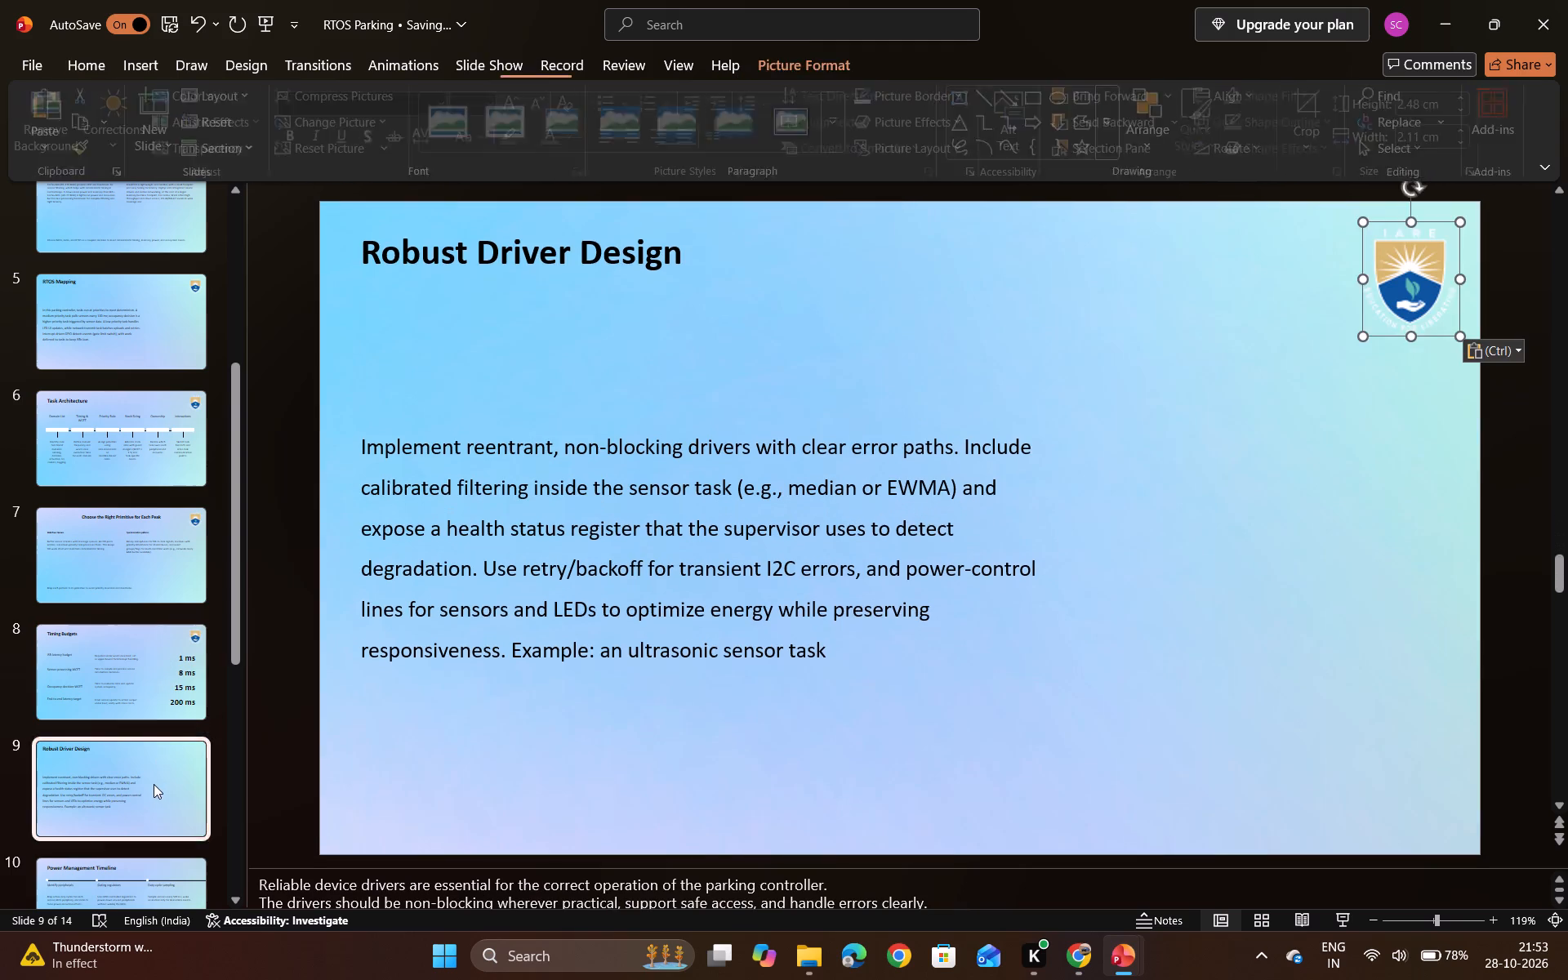
Paste the IARE crest on slides 10 to 14, from Power Management Timeline to Launch Ready.
{"action": "scroll", "coordinate": [153, 783], "scroll_direction": "down", "scroll_amount": 4}
{"action": "left_click", "coordinate": [163, 707]}
{"action": "key", "text": "ctrl+v"}
{"action": "left_click", "coordinate": [163, 774]}
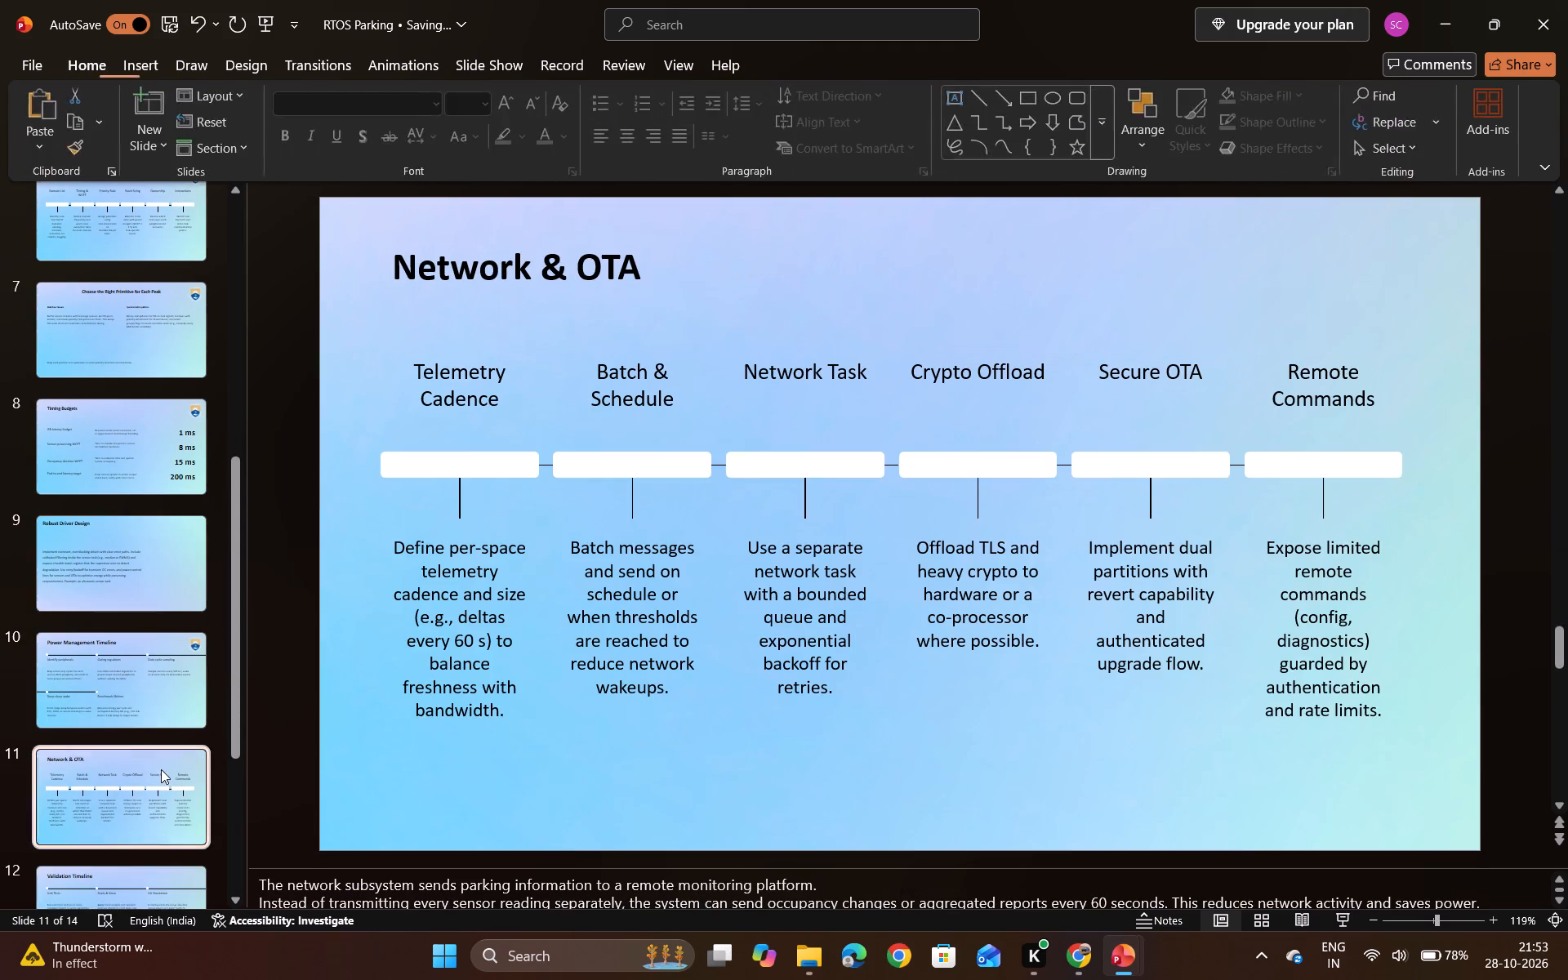
{"action": "key", "text": "ctrl+v"}
{"action": "scroll", "coordinate": [161, 769], "scroll_direction": "down", "scroll_amount": 5}
{"action": "left_click", "coordinate": [163, 598]}
{"action": "key", "text": "ctrl+v"}
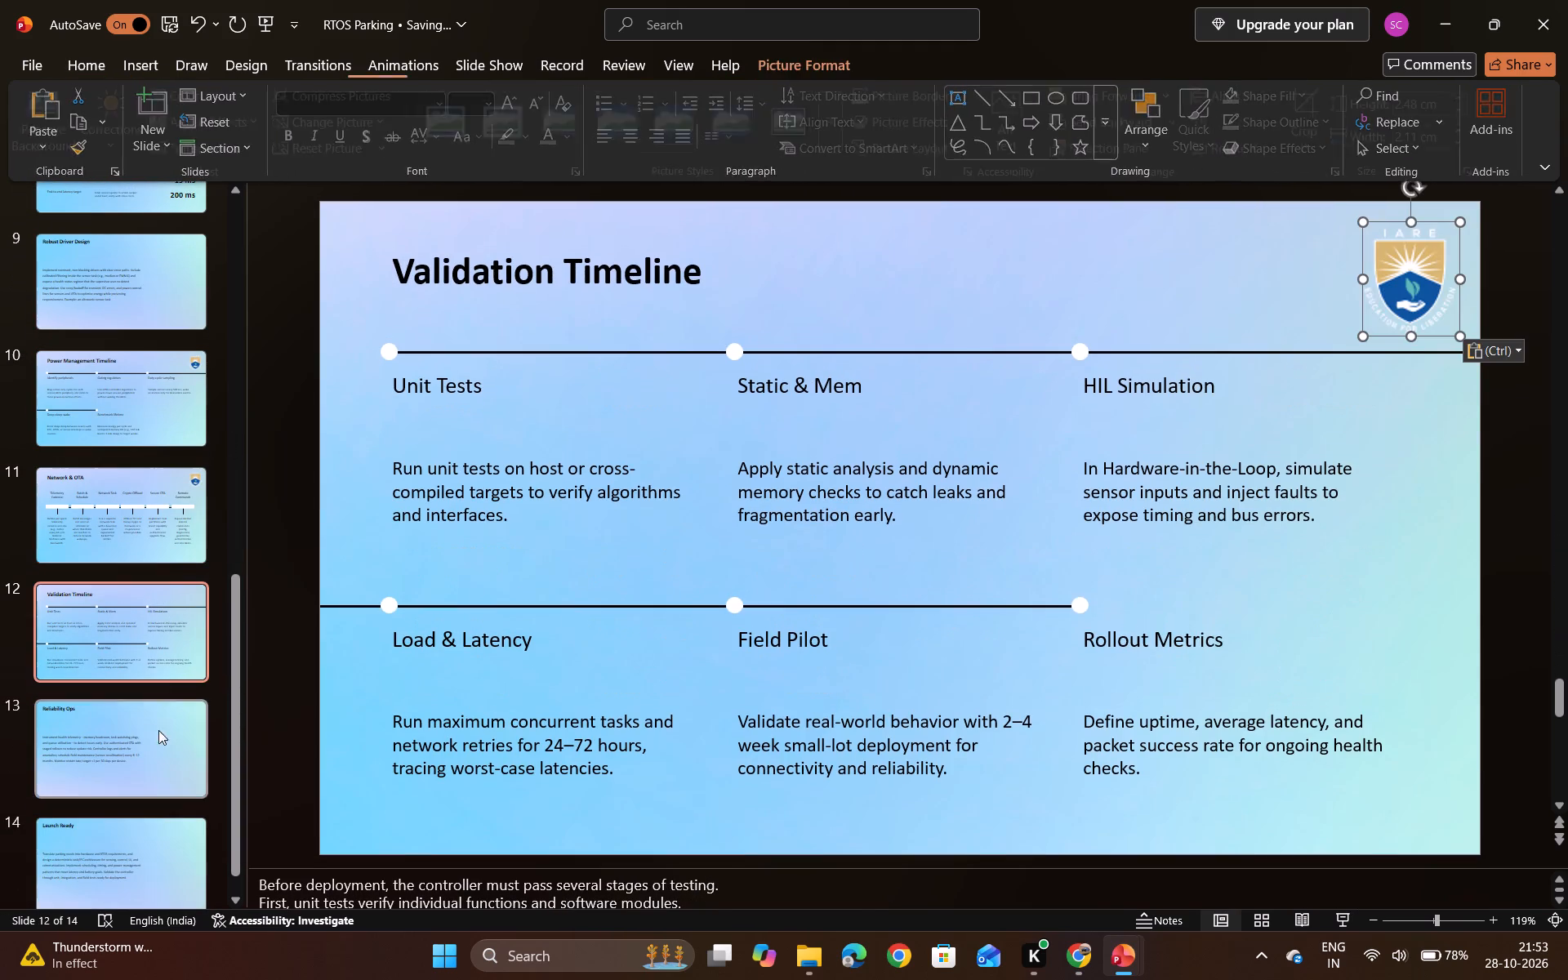
{"action": "left_click", "coordinate": [158, 760]}
{"action": "key", "text": "ctrl+v"}
{"action": "scroll", "coordinate": [154, 749], "scroll_direction": "down", "scroll_amount": 4}
{"action": "left_click", "coordinate": [167, 823]}
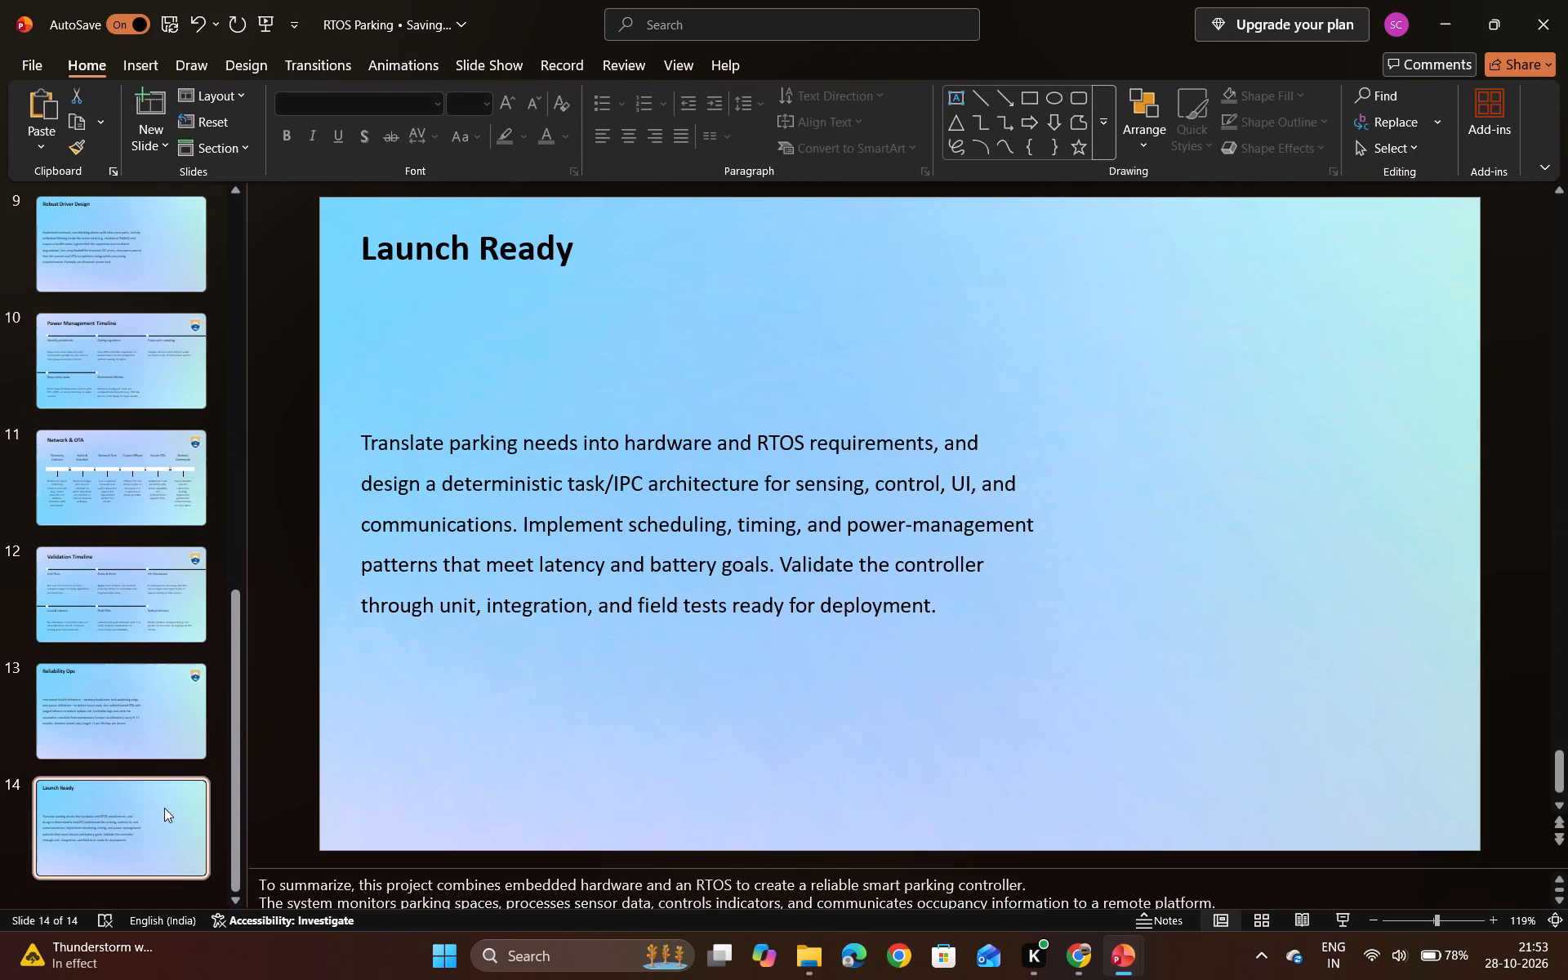
{"action": "key", "text": "ctrl+v"}
{"action": "scroll", "coordinate": [183, 555], "scroll_direction": "up", "scroll_amount": 8}
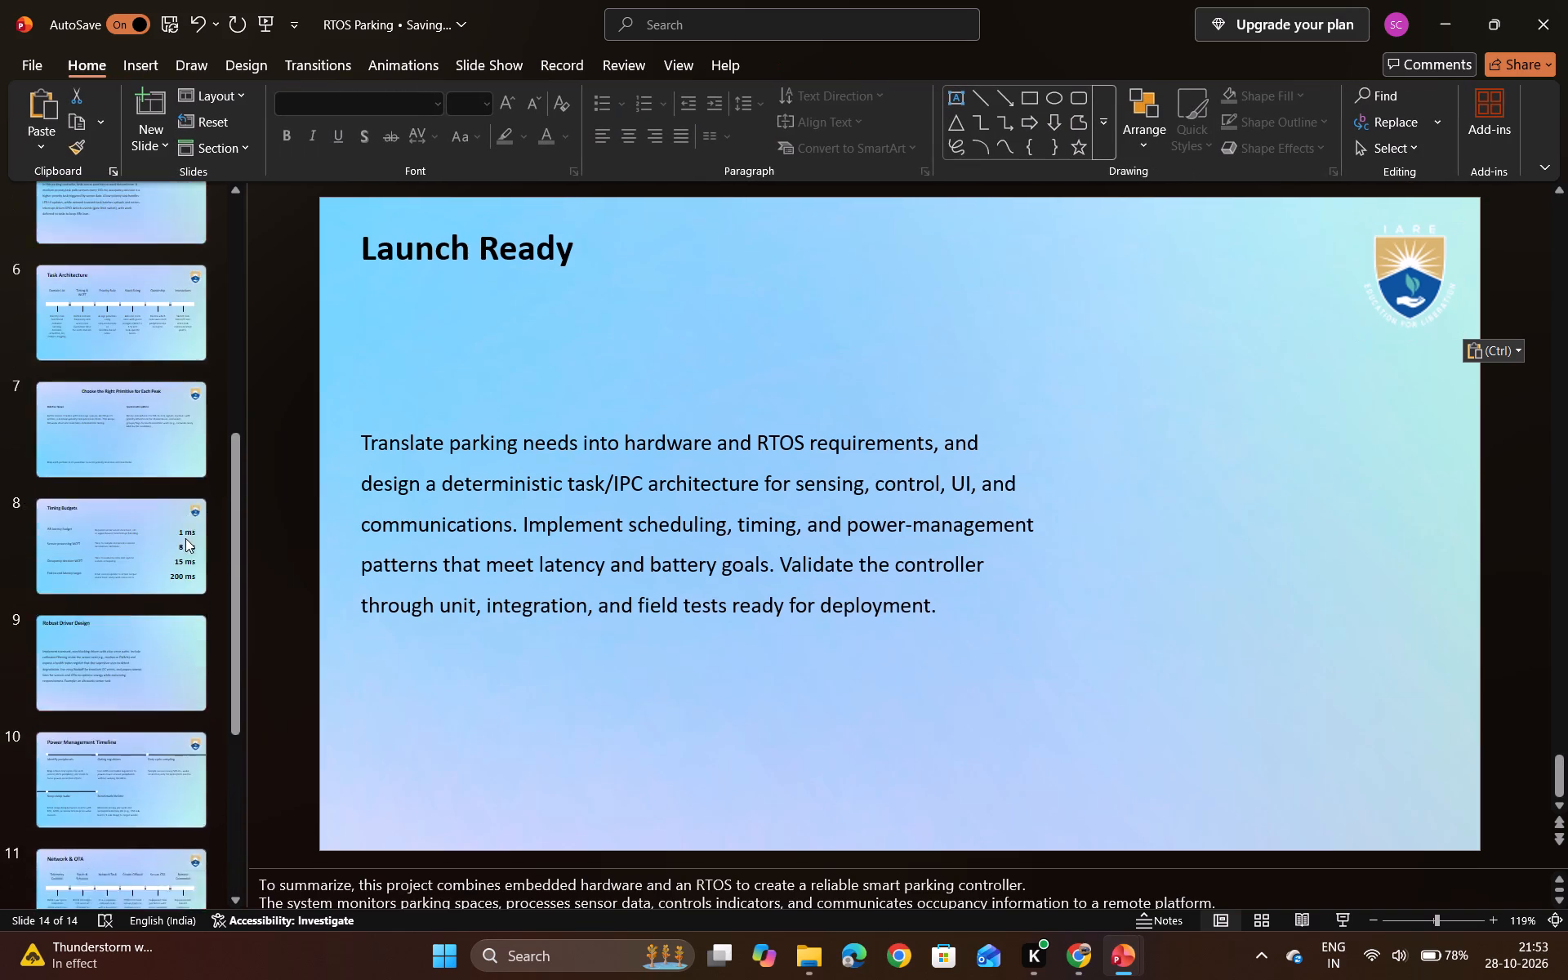
{"action": "scroll", "coordinate": [185, 538], "scroll_direction": "up", "scroll_amount": 20}
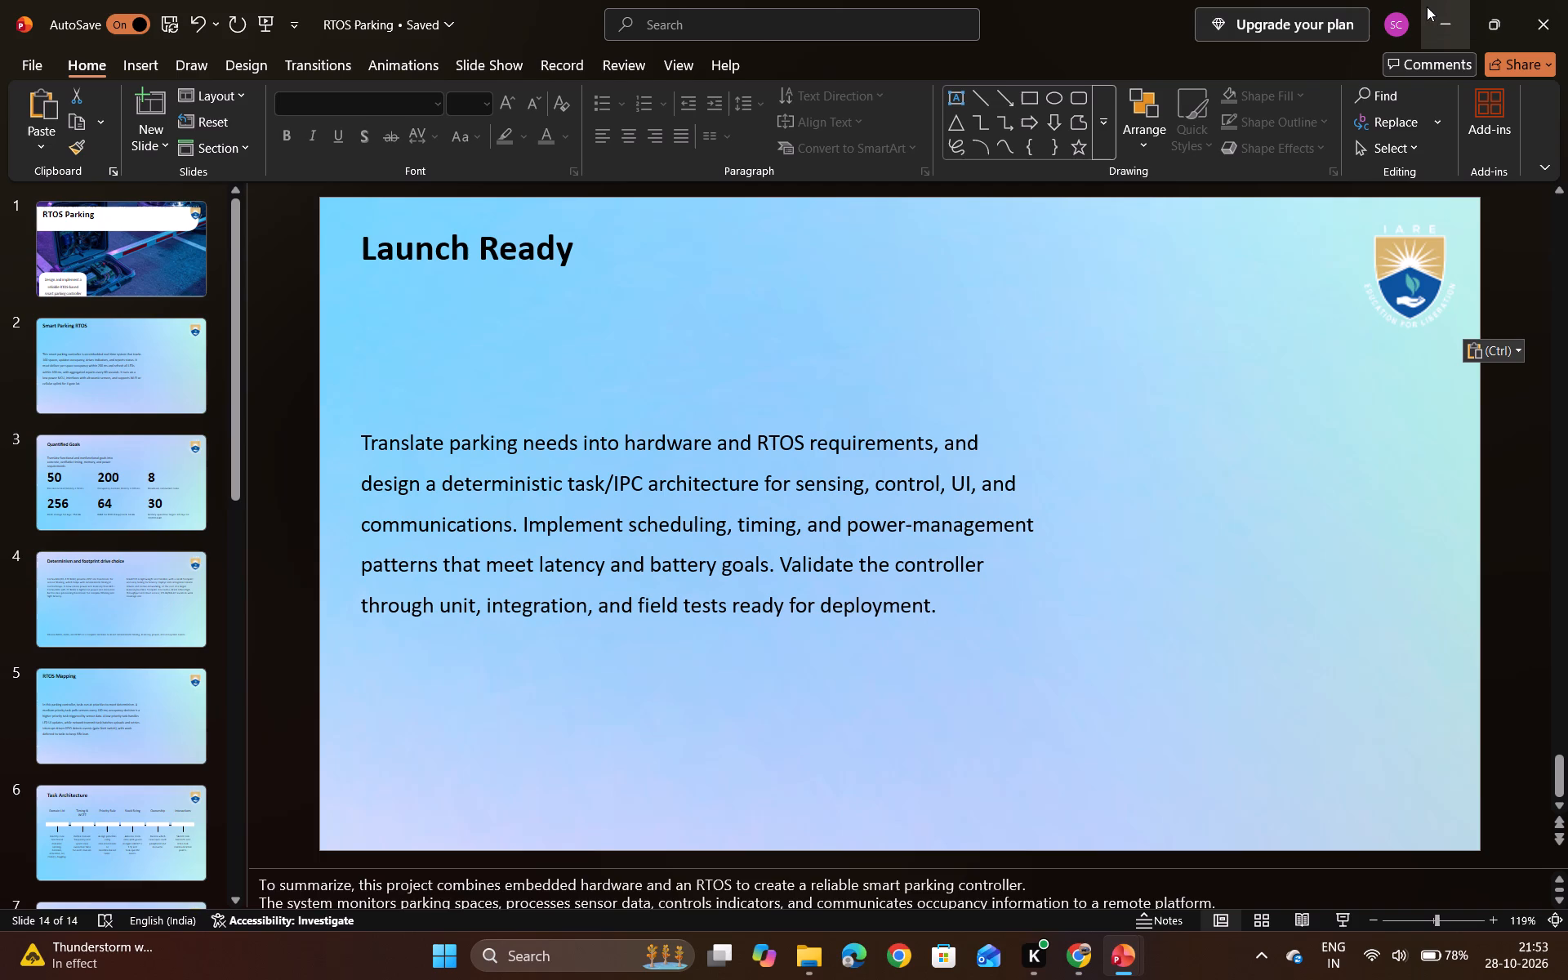
Switch to the TwoFactor Authentication presentation and paste the IARE crest on slides 1 to 5, ending at 2FA Varies Widely.
{"action": "left_click", "coordinate": [1427, 7]}
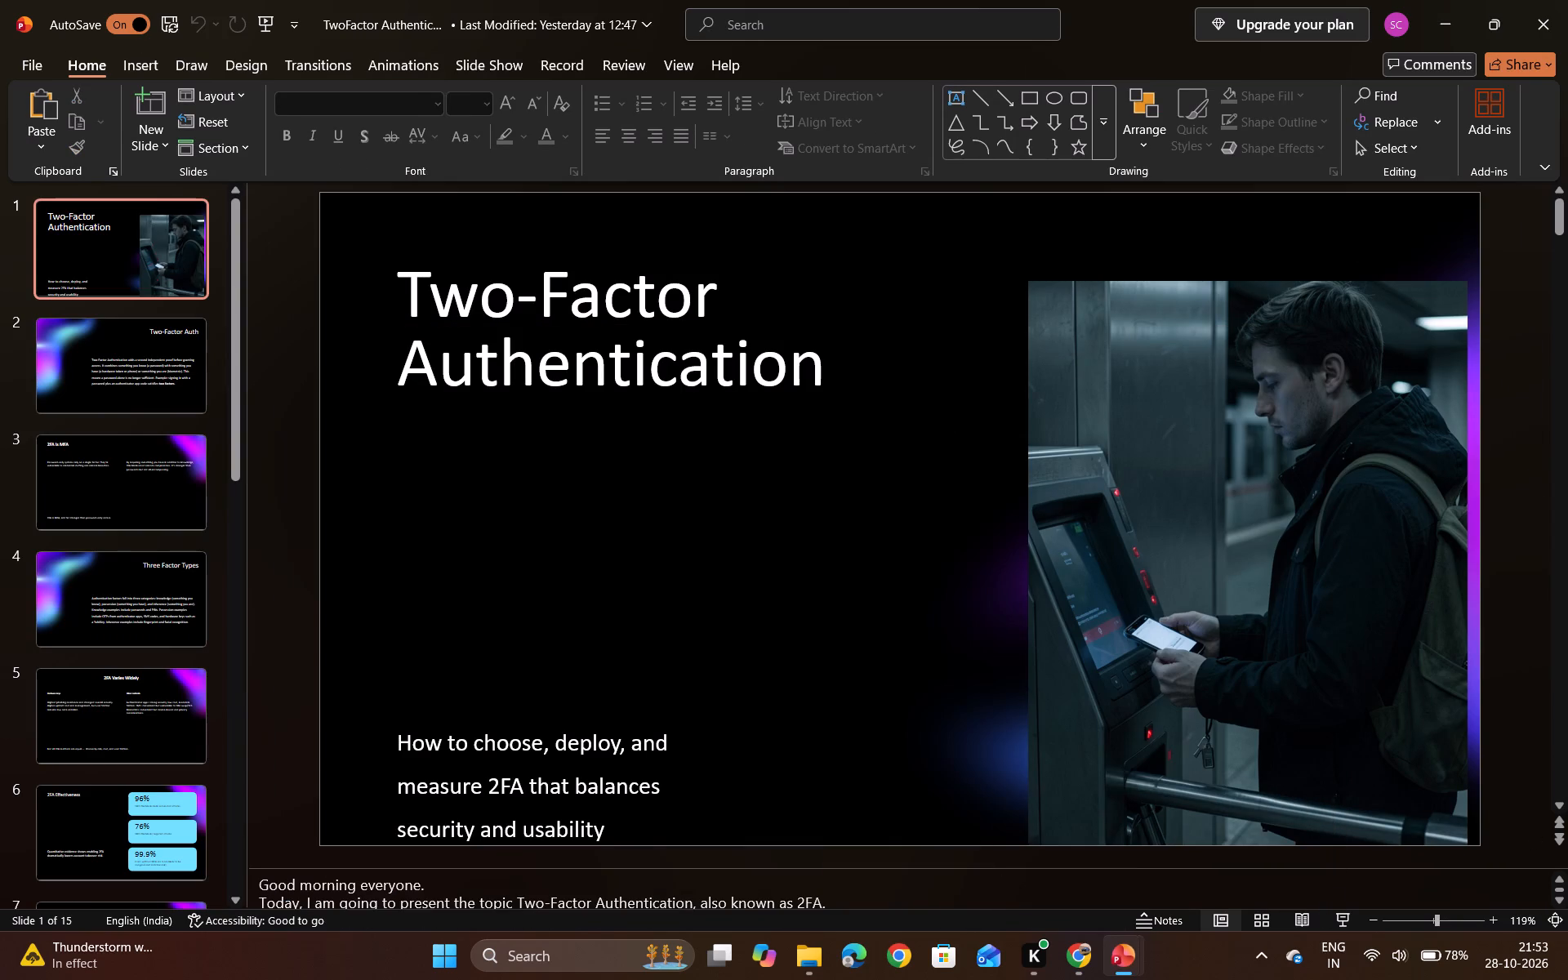
{"action": "key", "text": "ctrl+v"}
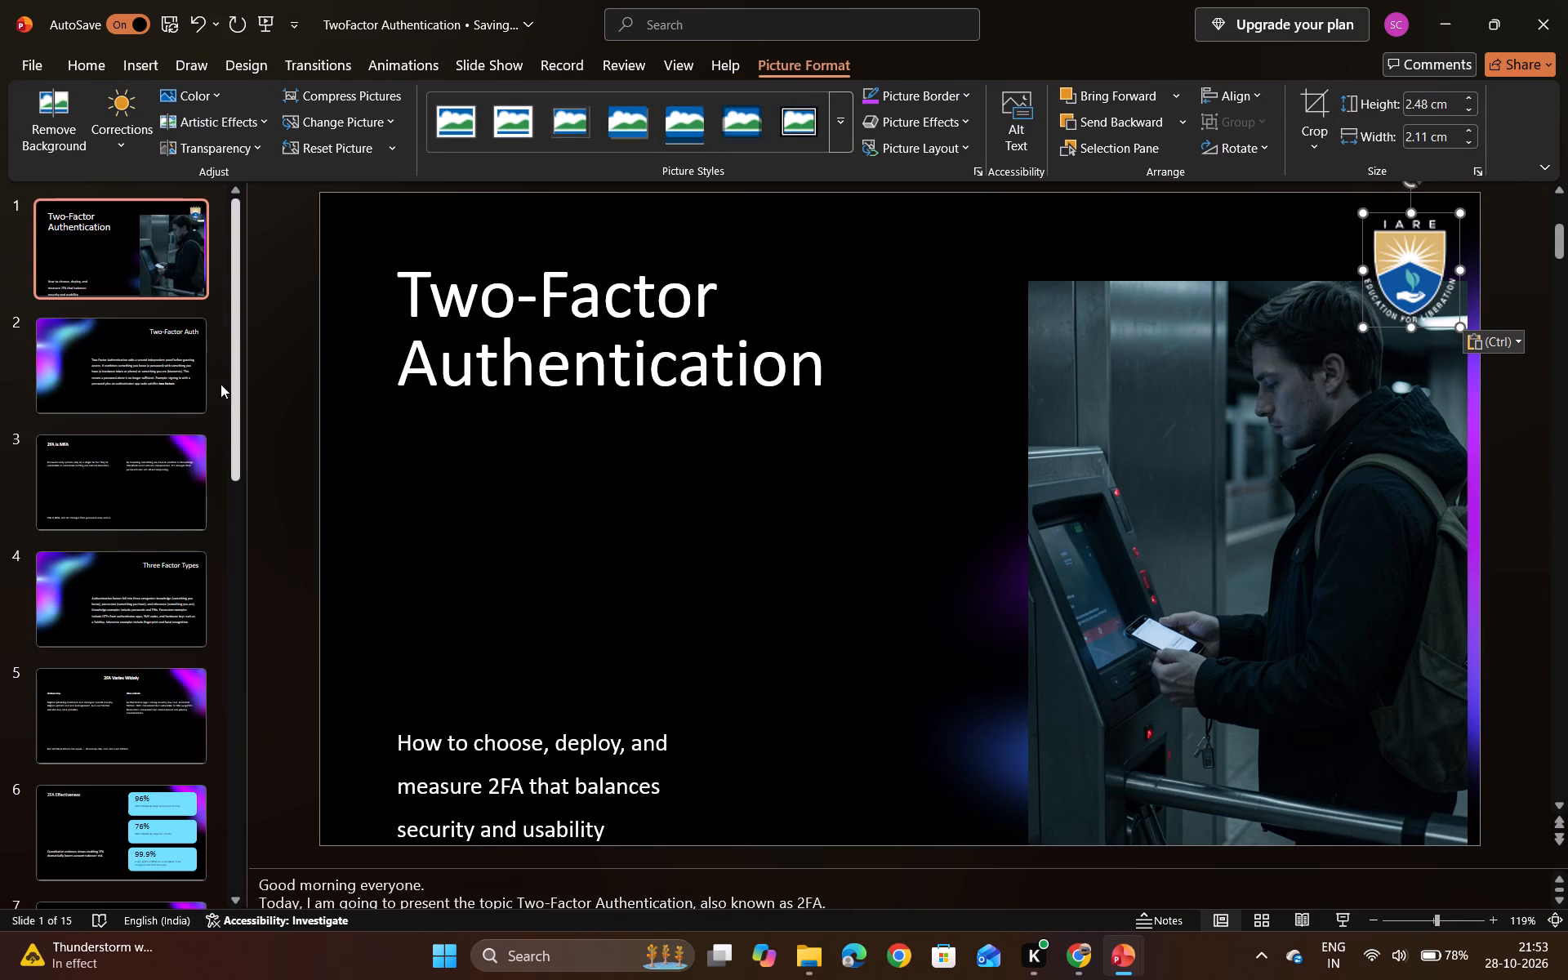
{"action": "left_click", "coordinate": [191, 375]}
{"action": "key", "text": "ctrl+v"}
{"action": "left_click", "coordinate": [158, 513]}
{"action": "key", "text": "ctrl+v"}
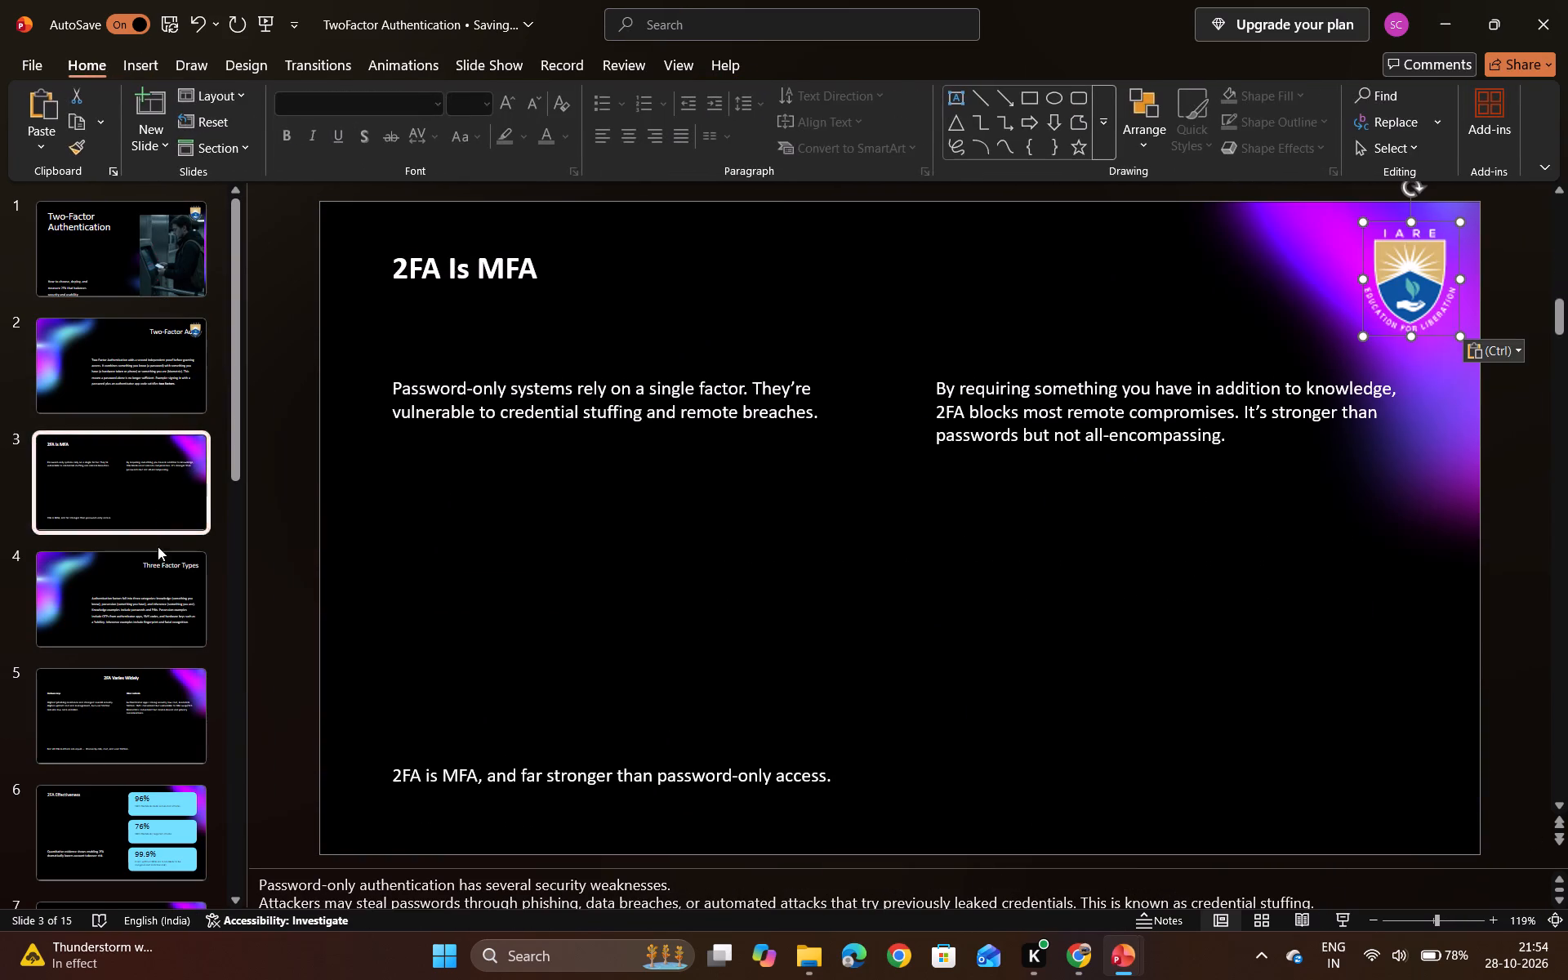
{"action": "left_click", "coordinate": [164, 593]}
{"action": "key", "text": "ctrl+v"}
{"action": "left_click", "coordinate": [167, 717]}
{"action": "key", "text": "ctrl+v"}
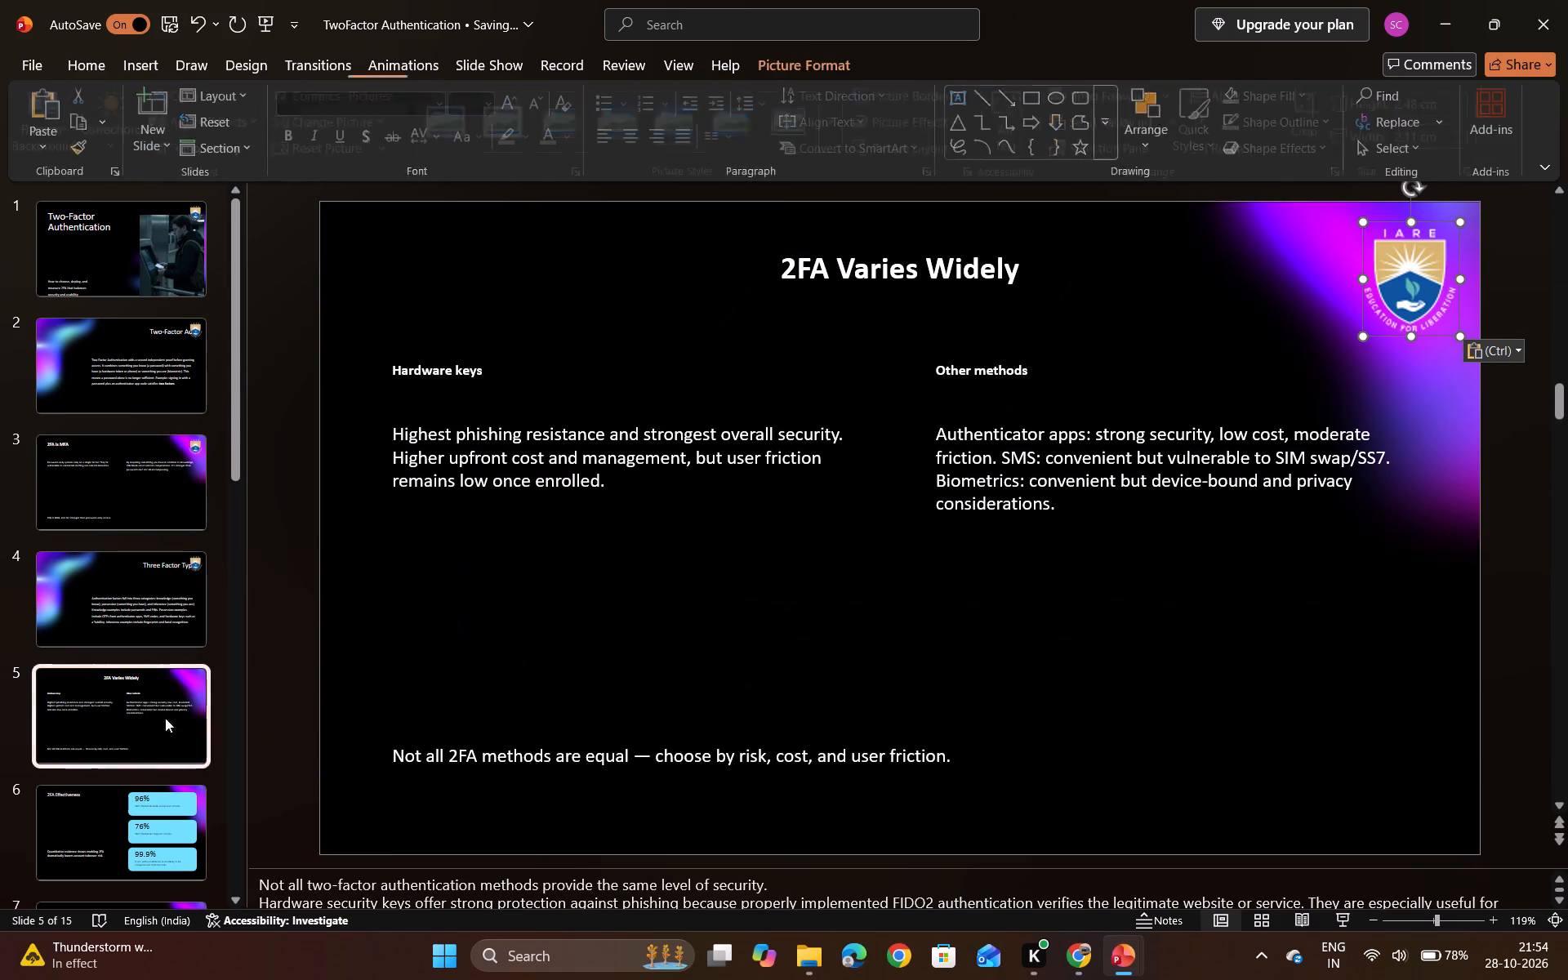
Paste the IARE crest on slides 6 to 9, from 2FA Effectiveness to Recovery Design Wins.
{"action": "scroll", "coordinate": [166, 753], "scroll_direction": "down", "scroll_amount": 2}
{"action": "left_click", "coordinate": [166, 697]}
{"action": "key", "text": "ctrl+v"}
{"action": "left_click", "coordinate": [178, 844]}
{"action": "key", "text": "ctrl+v"}
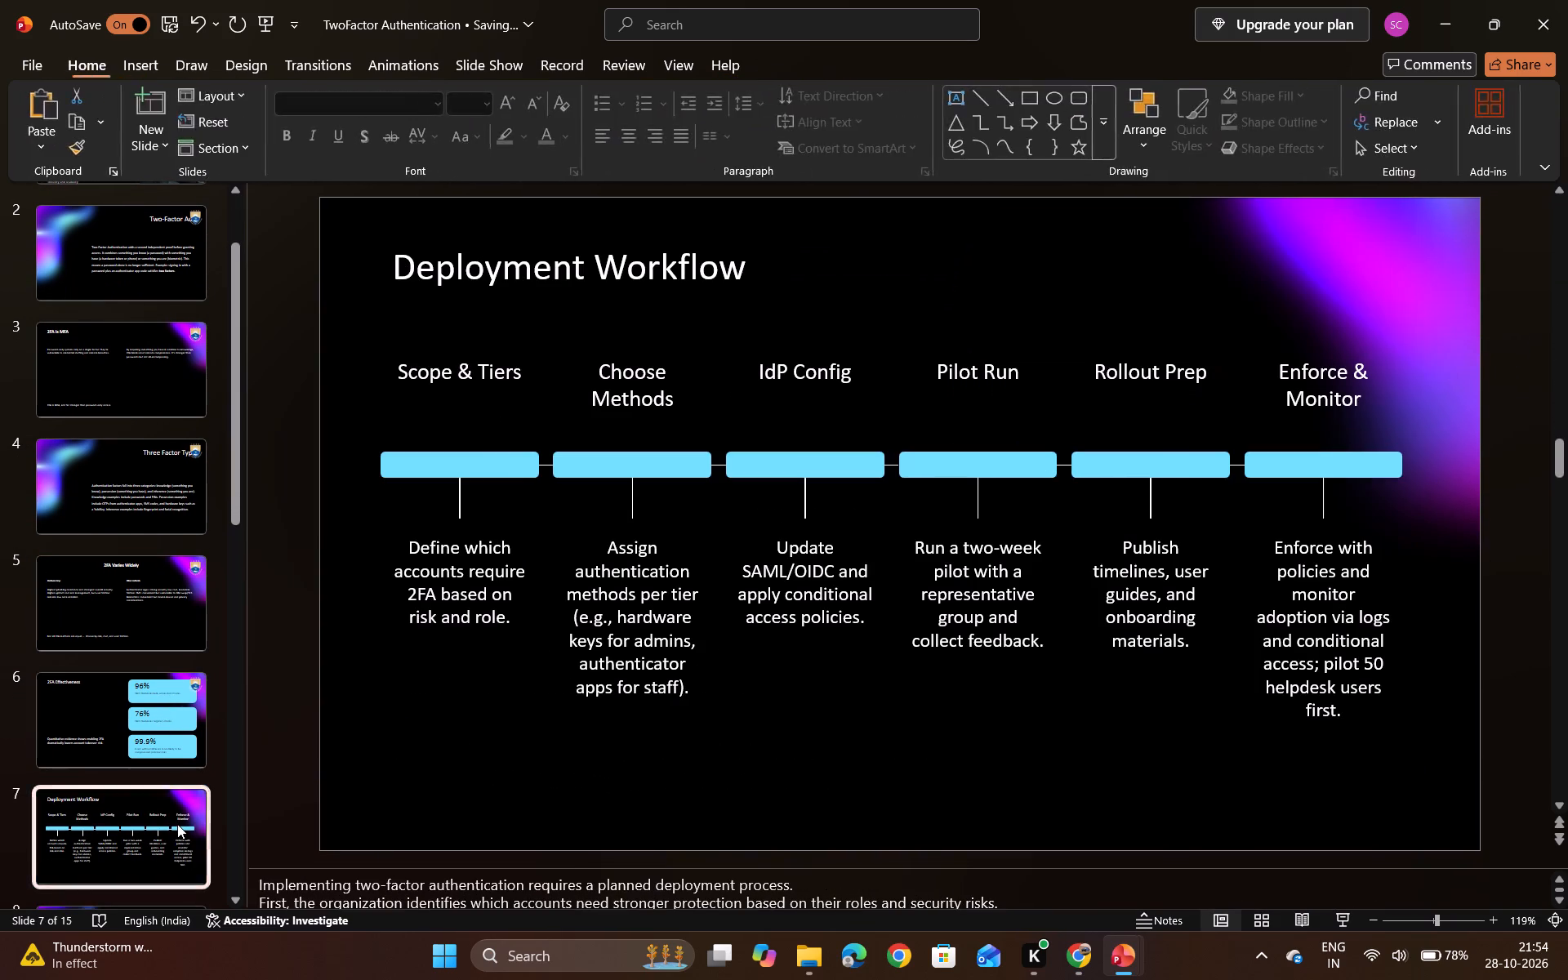
{"action": "scroll", "coordinate": [172, 795], "scroll_direction": "down", "scroll_amount": 4}
{"action": "left_click", "coordinate": [171, 755]}
{"action": "key", "text": "ctrl+v"}
{"action": "left_click", "coordinate": [171, 824]}
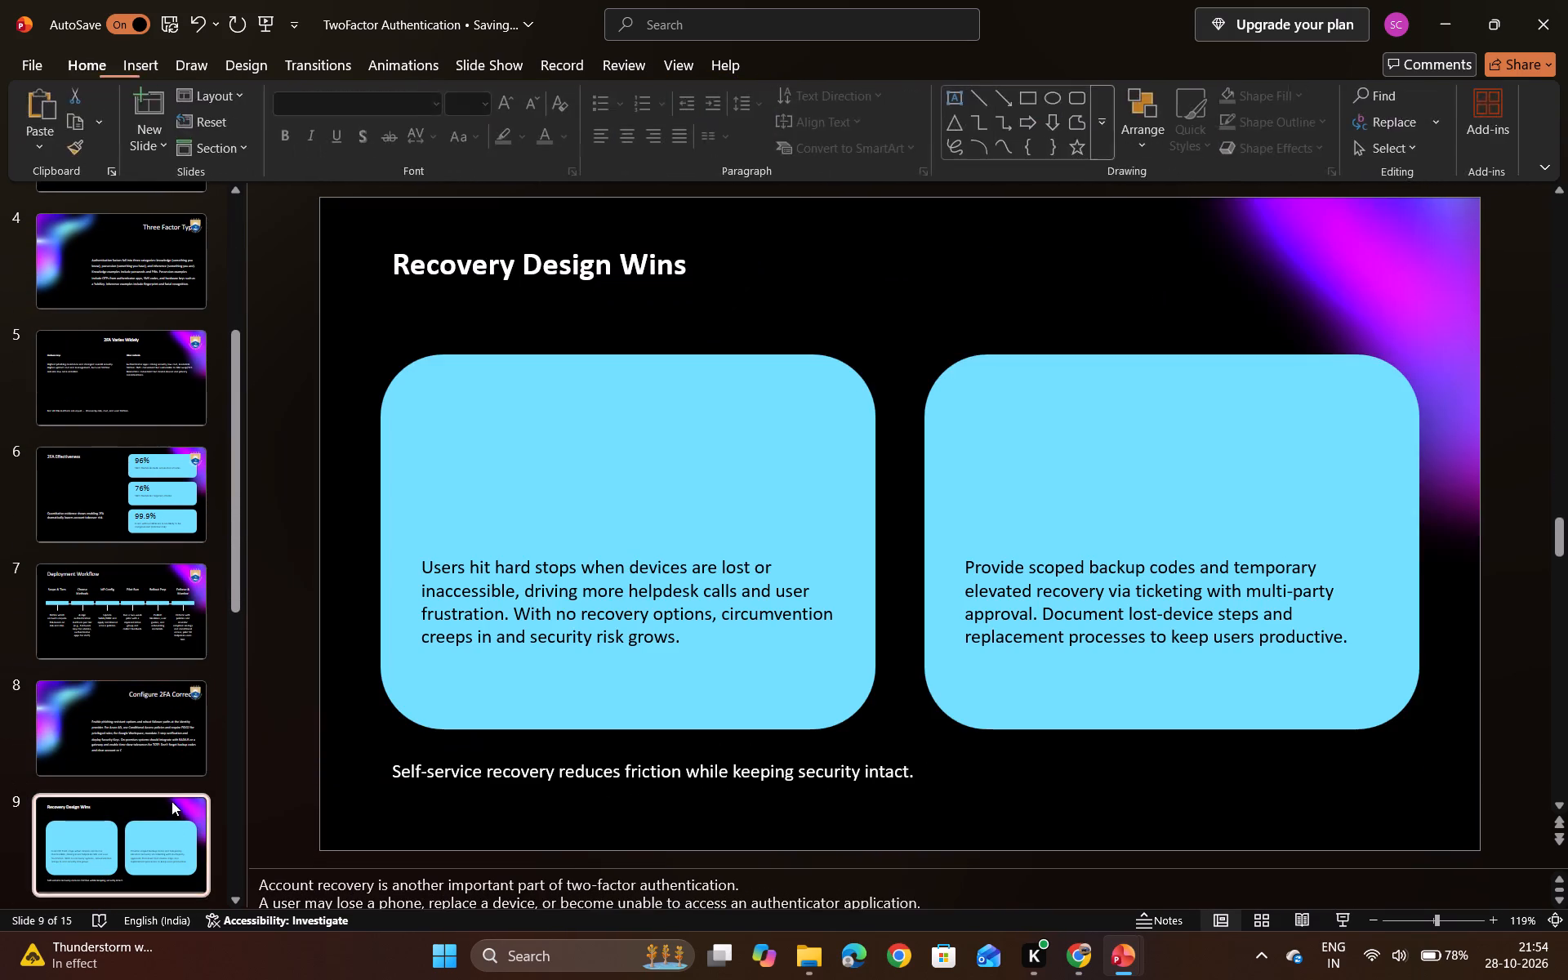
{"action": "key", "text": "ctrl+v"}
Paste the IARE crest on slides 10 to 13, from the 2FA bypass slide to 2FA Operational Checklist.
{"action": "scroll", "coordinate": [170, 785], "scroll_direction": "down", "scroll_amount": 5}
{"action": "left_click", "coordinate": [174, 713]}
{"action": "key", "text": "ctrl+v"}
{"action": "left_click", "coordinate": [171, 797]}
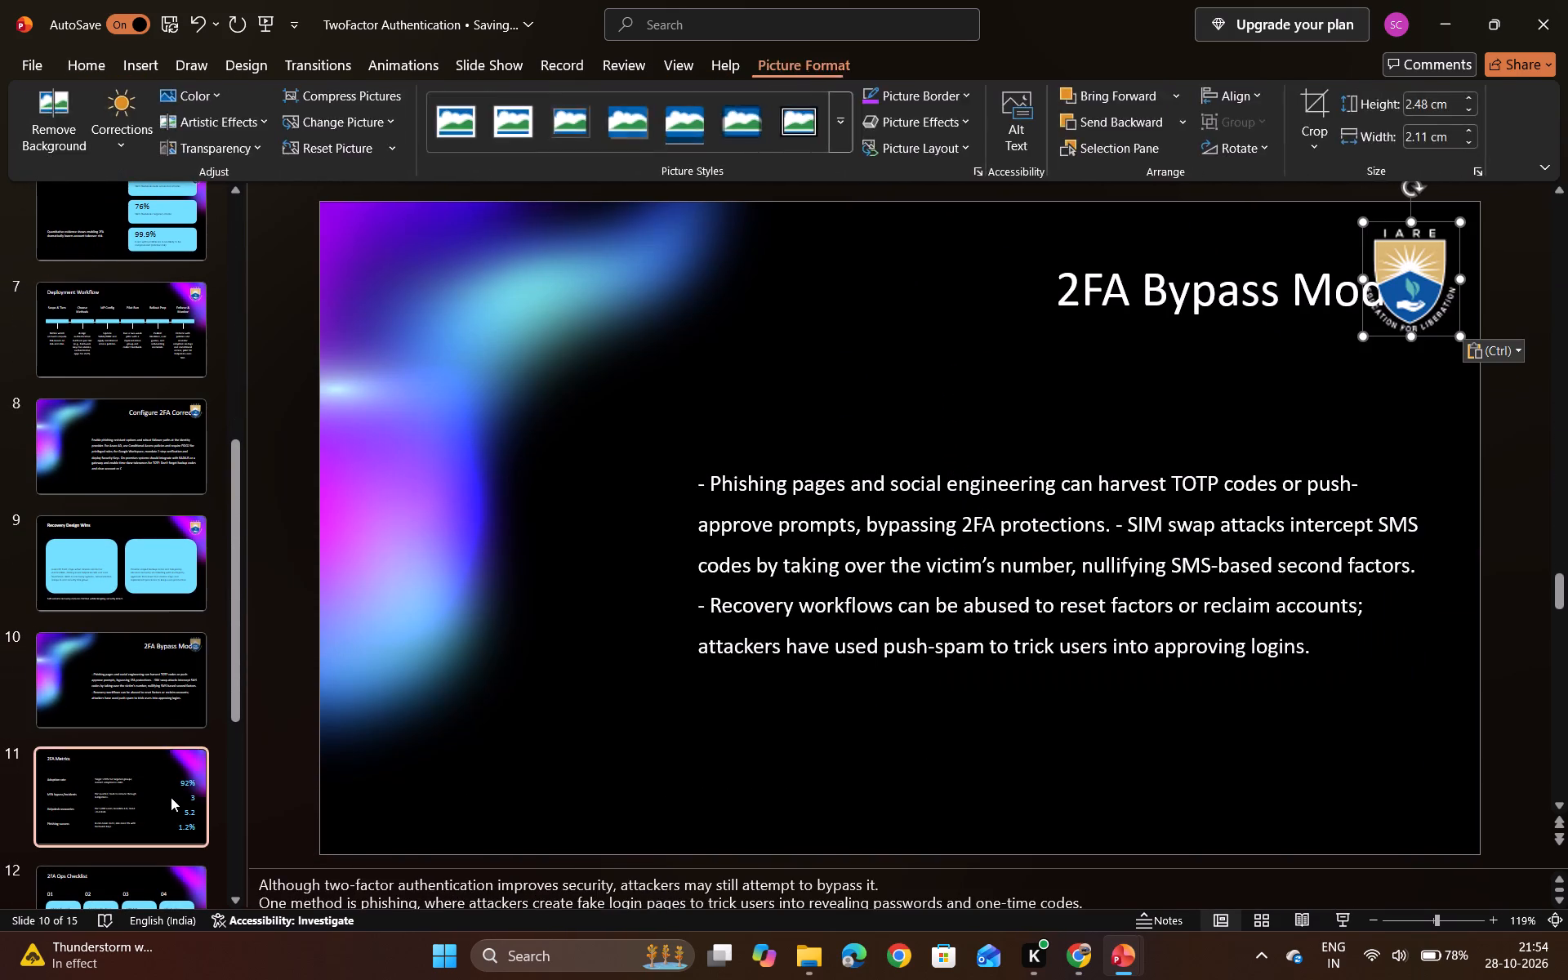
{"action": "key", "text": "ctrl+v"}
{"action": "scroll", "coordinate": [171, 796], "scroll_direction": "down", "scroll_amount": 4}
{"action": "left_click", "coordinate": [183, 690]}
{"action": "key", "text": "v"}
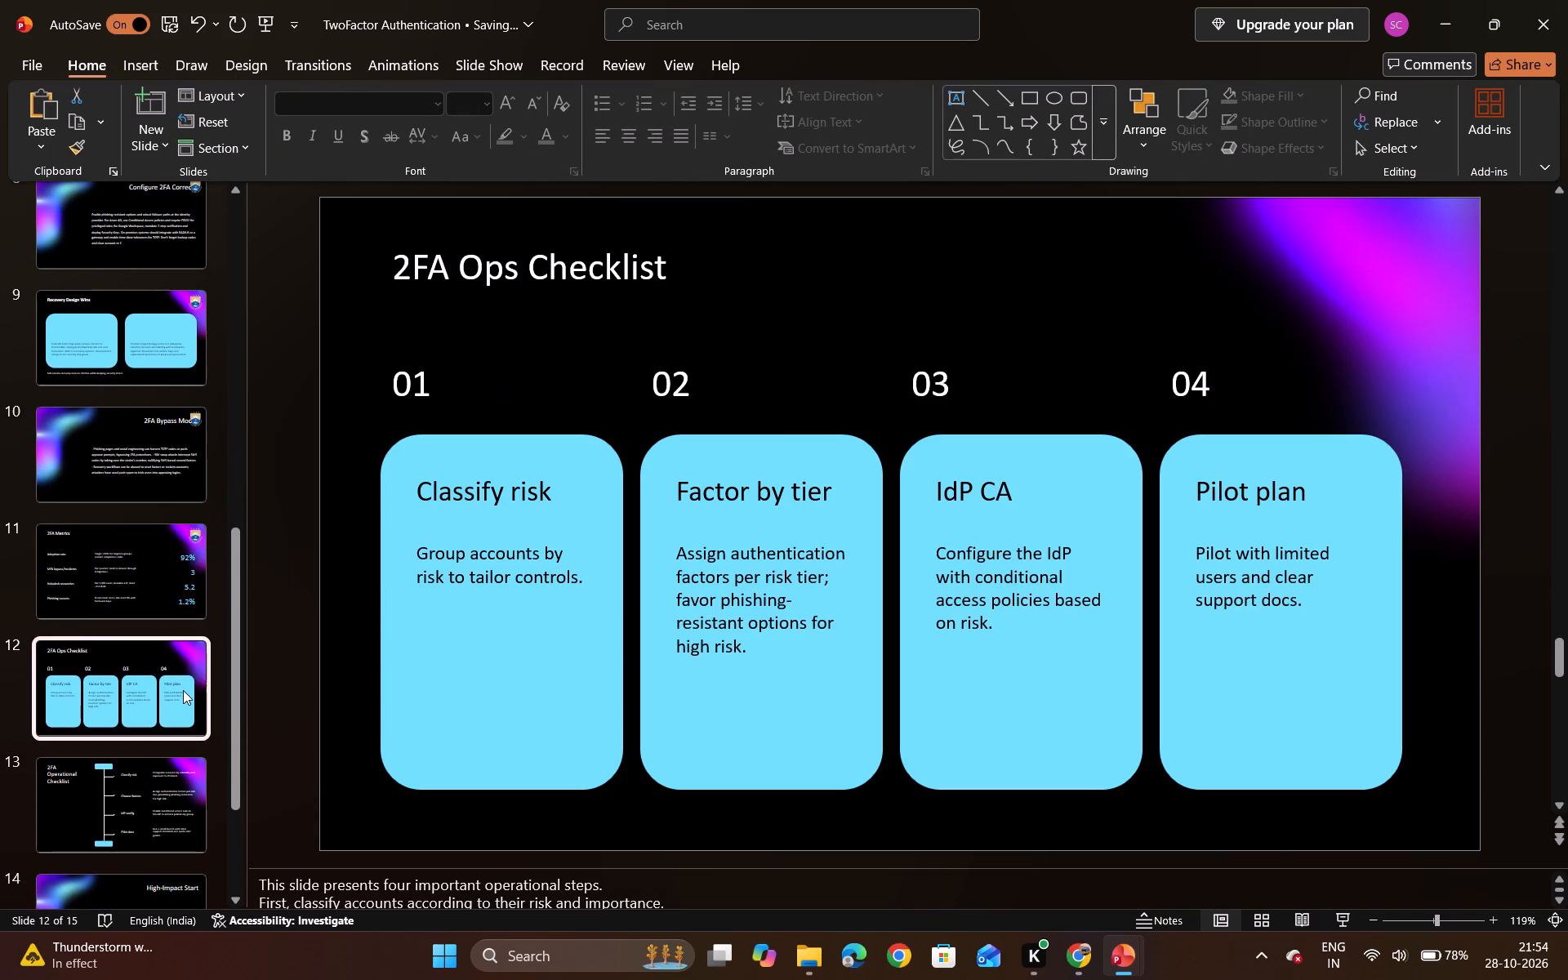
{"action": "key", "text": "ctrl+v"}
{"action": "left_click", "coordinate": [176, 780]}
{"action": "key", "text": "ctrl+v"}
Paste the IARE crest on slides 14 and 15, High-Impact Start and Secure by Design.
{"action": "scroll", "coordinate": [171, 746], "scroll_direction": "down", "scroll_amount": 3}
{"action": "left_click", "coordinate": [184, 751]}
{"action": "key", "text": "ctrl+v"}
{"action": "scroll", "coordinate": [184, 739], "scroll_direction": "down", "scroll_amount": 2}
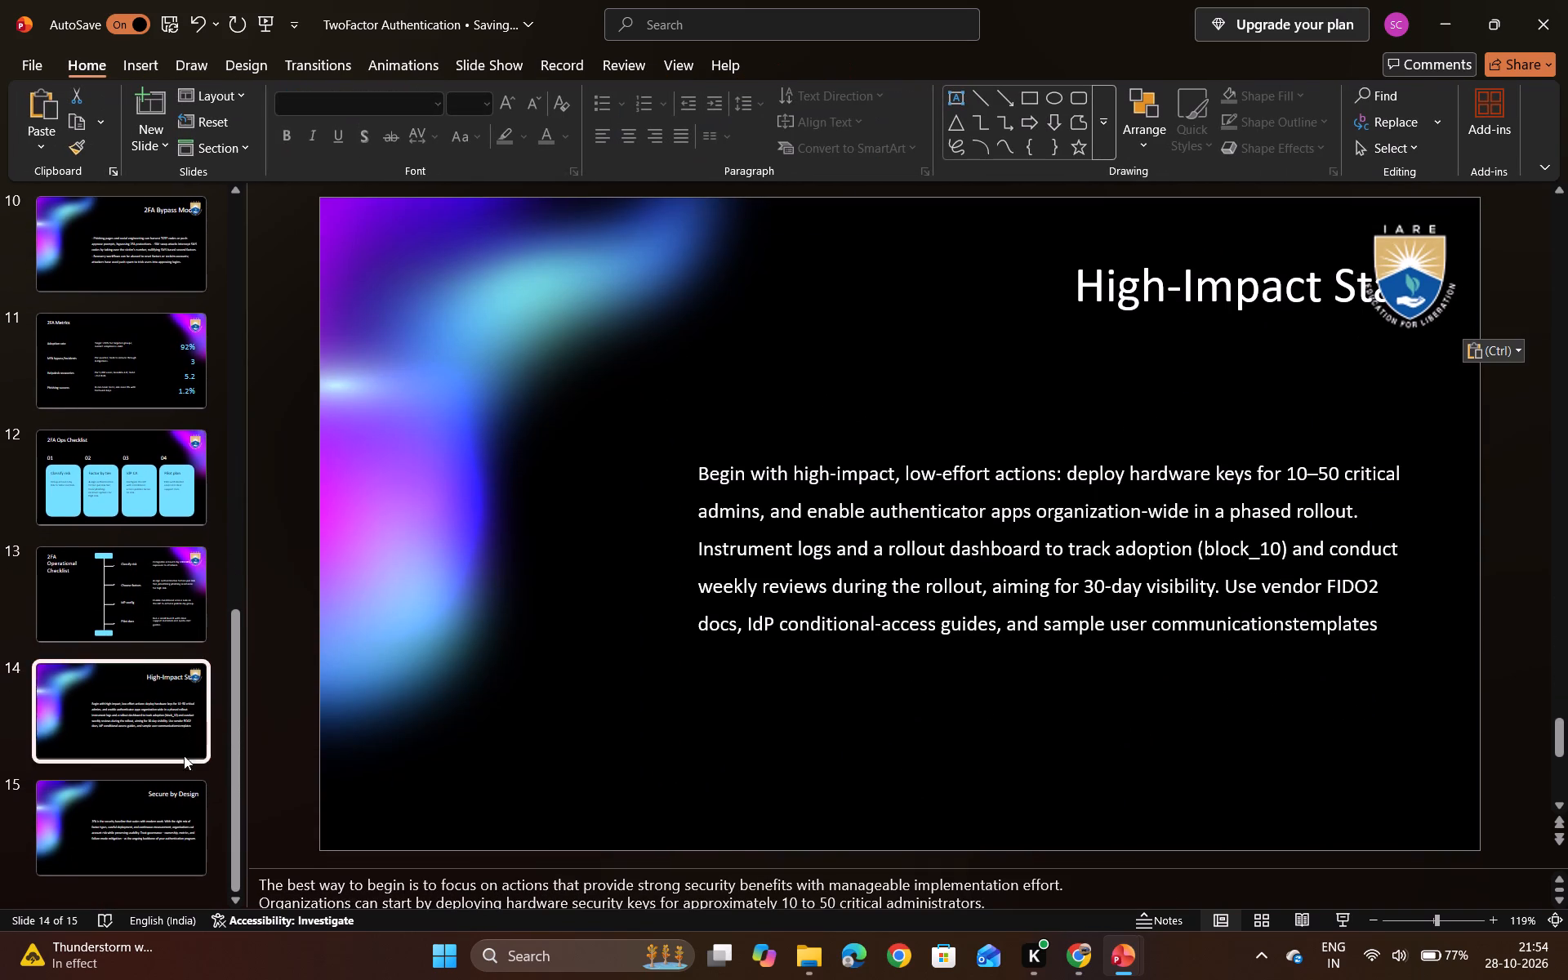
{"action": "left_click", "coordinate": [180, 820]}
{"action": "key", "text": "ctrl+v"}
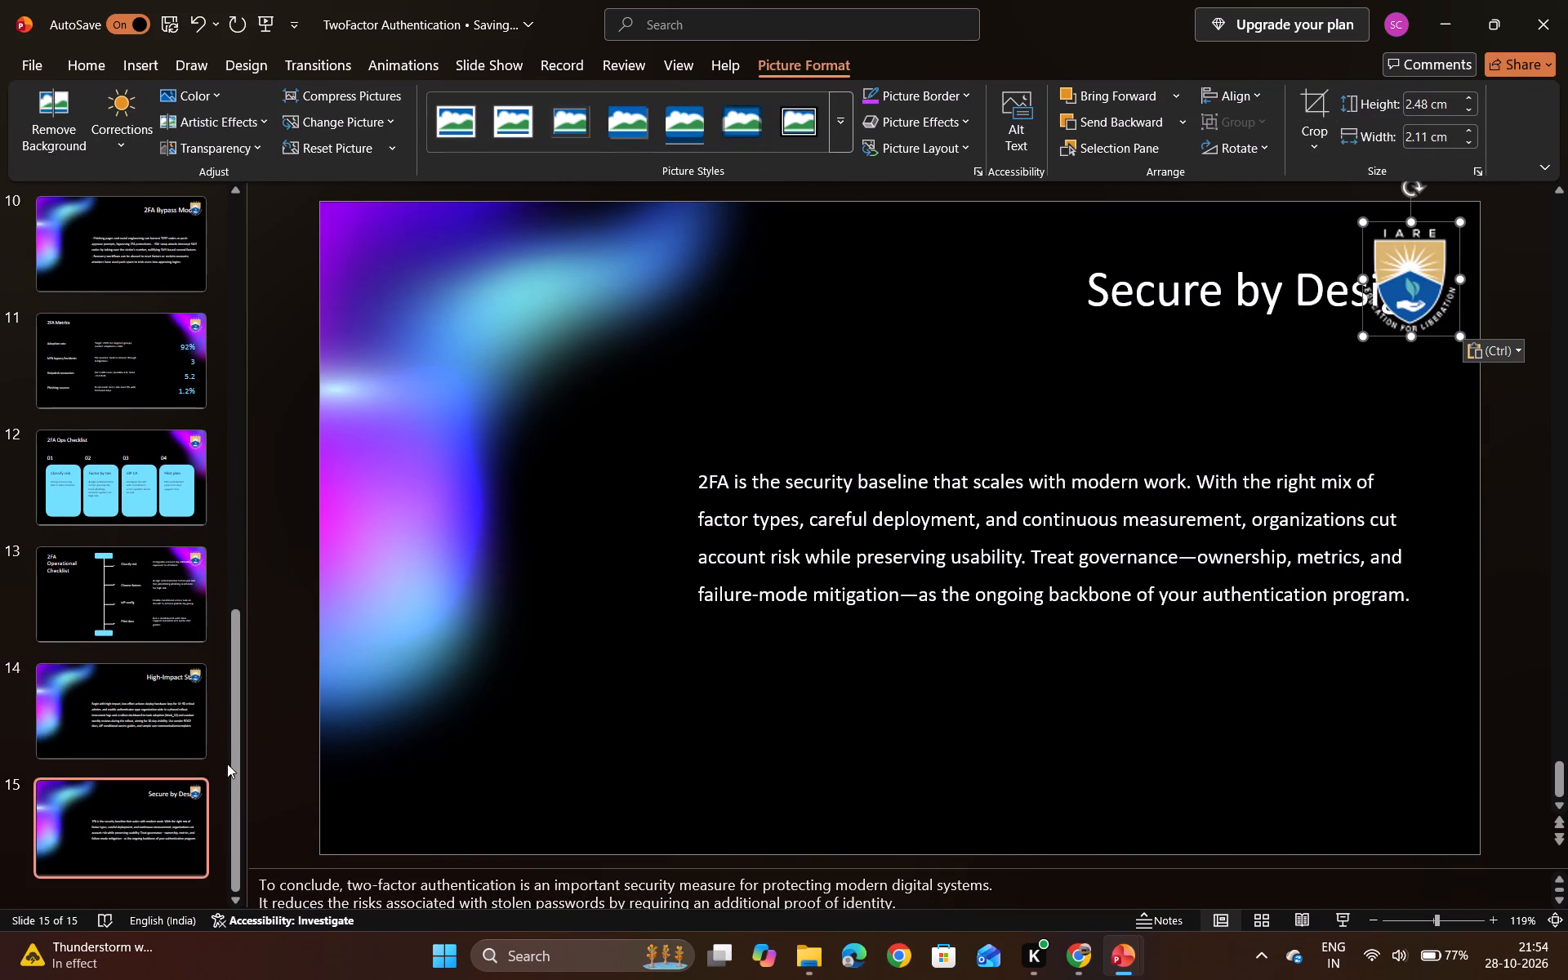
Move the crest on the Secure by Design slide off the title to the slide's upper-left corner.
{"action": "left_click_drag", "start_coordinate": [1414, 293], "coordinate": [462, 273]}
{"action": "left_click_drag", "start_coordinate": [402, 263], "coordinate": [388, 301]}
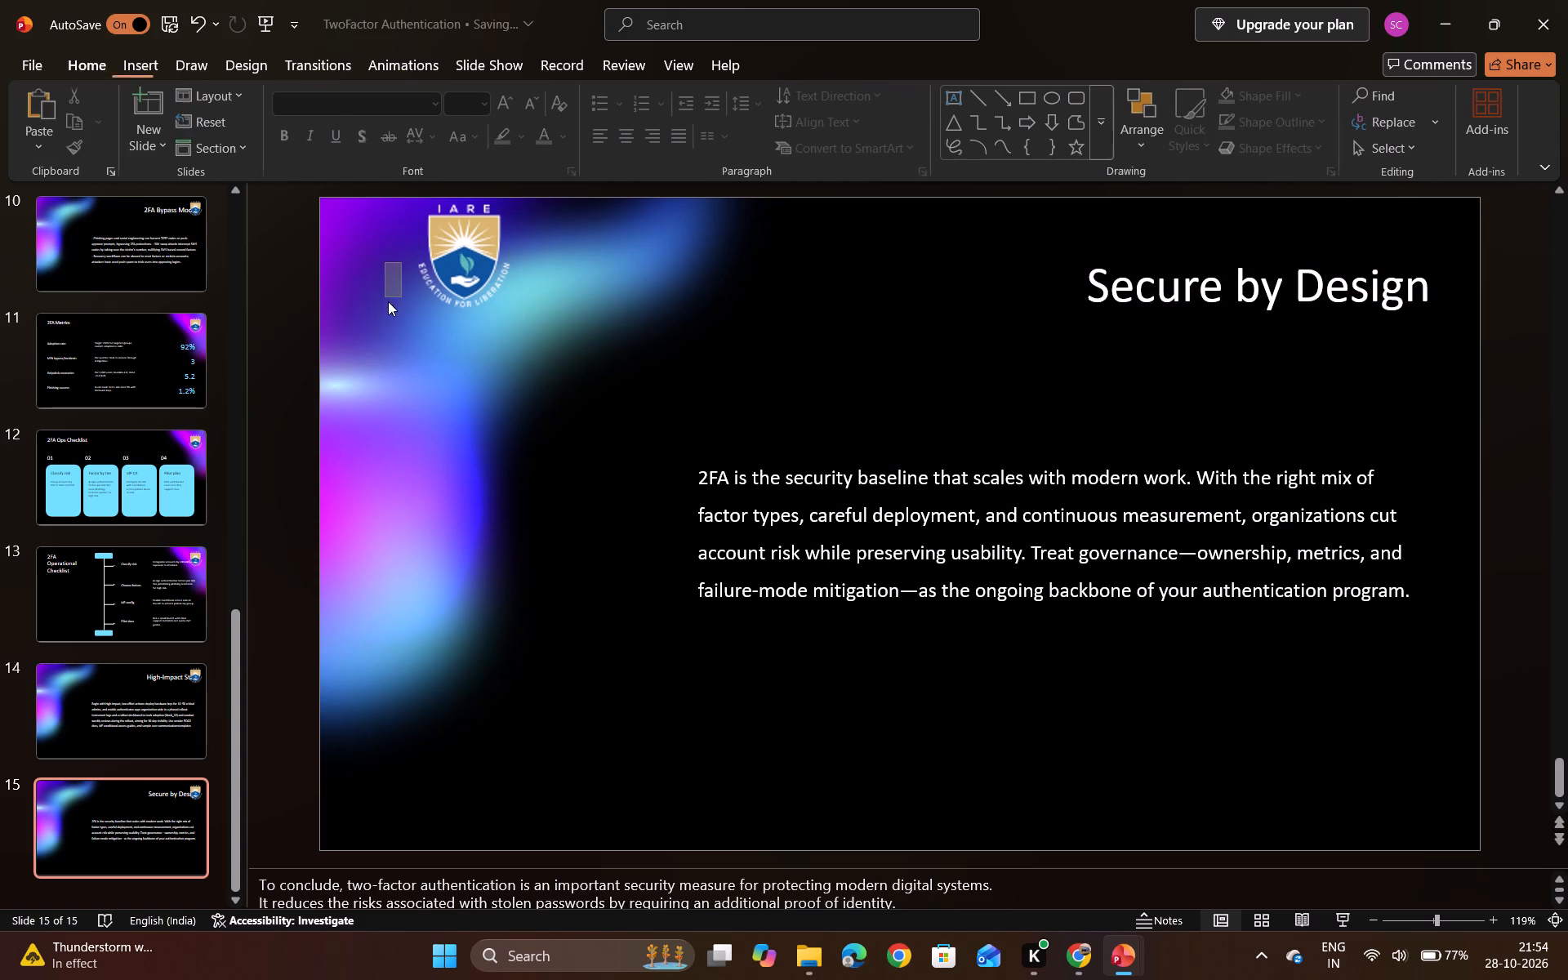
{"action": "left_click_drag", "start_coordinate": [388, 301], "coordinate": [386, 305]}
{"action": "left_click_drag", "start_coordinate": [478, 266], "coordinate": [427, 288]}
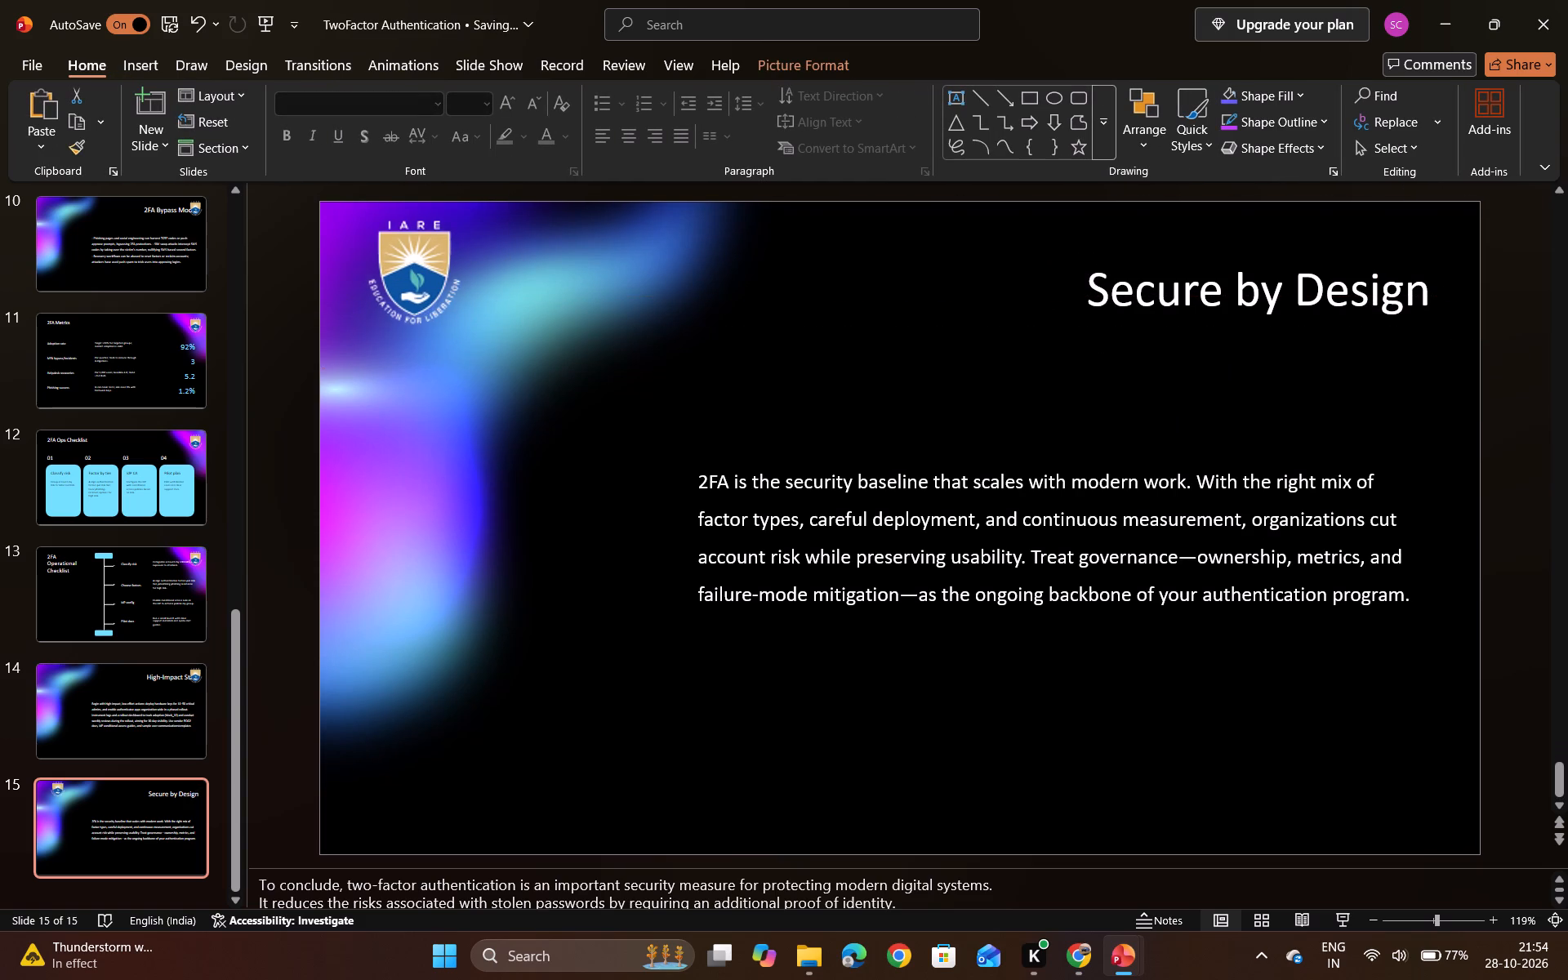
{"action": "left_click_drag", "start_coordinate": [427, 288], "coordinate": [412, 289]}
Move the crest on slide 14, High-Impact Start, off the title to the slide's upper-left corner.
{"action": "left_click", "coordinate": [167, 691]}
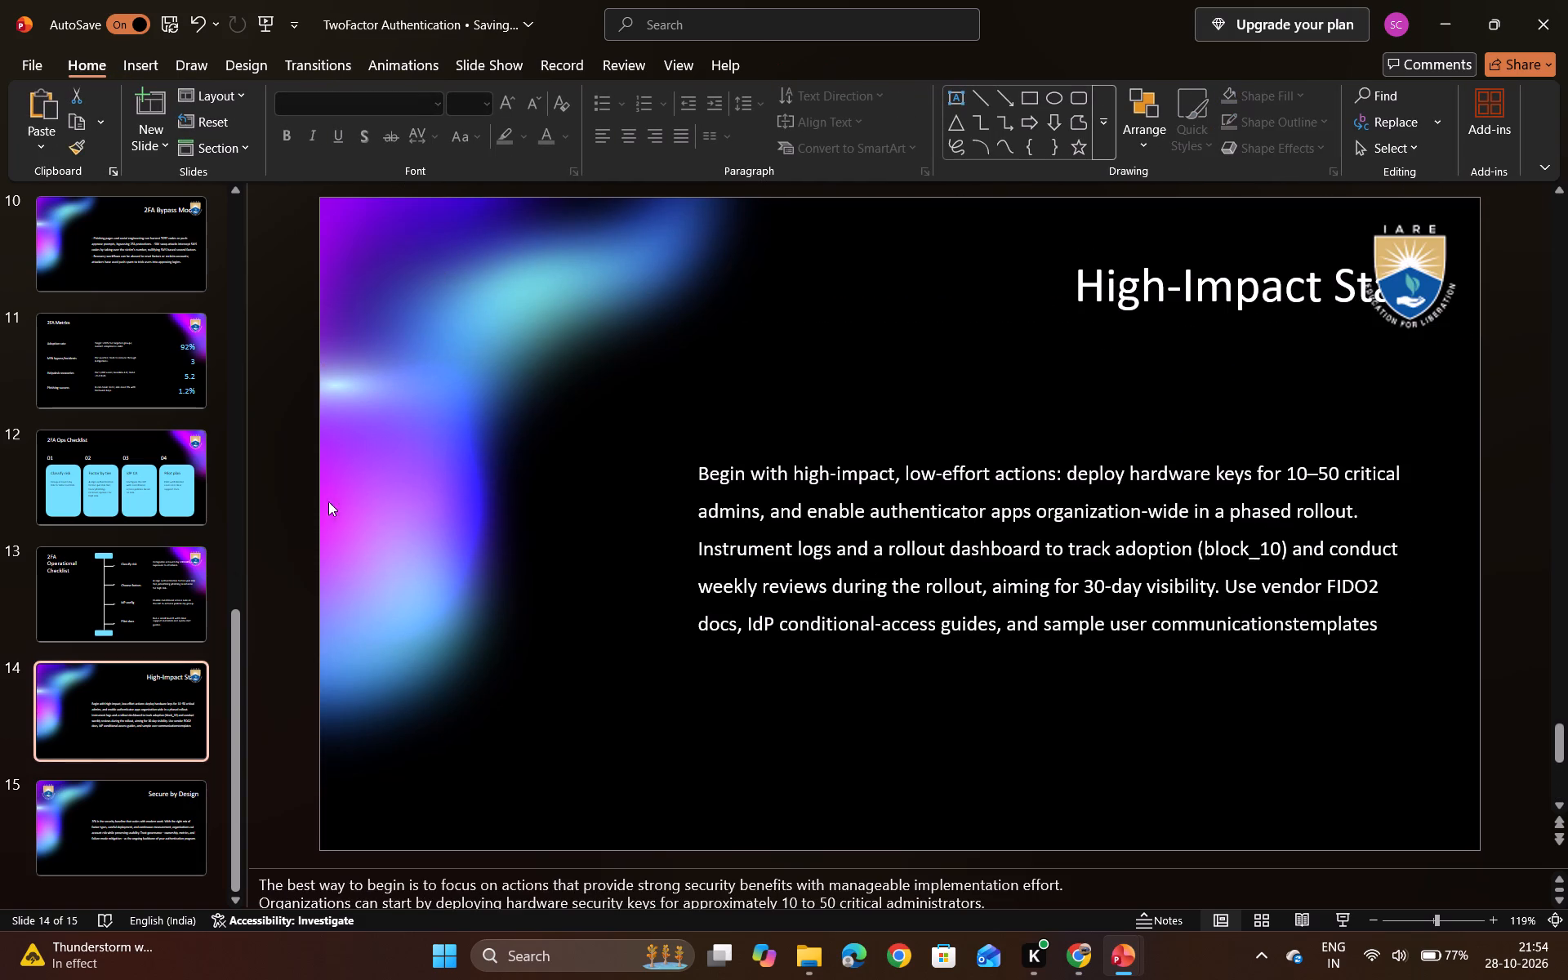
{"action": "left_click_drag", "start_coordinate": [1407, 278], "coordinate": [381, 279]}
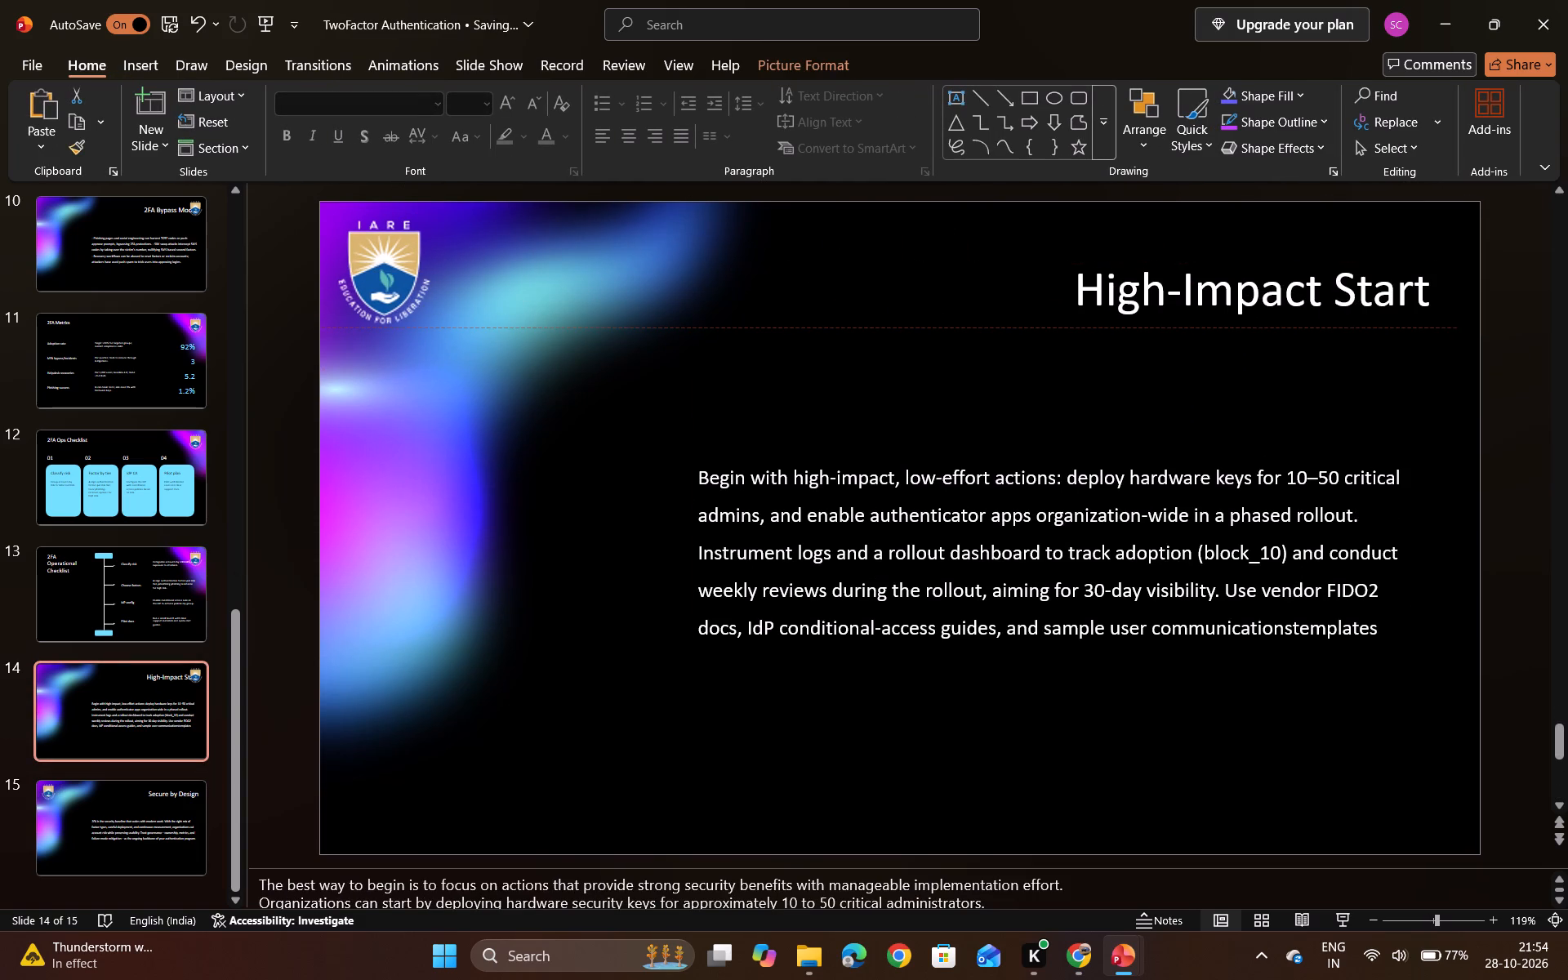
{"action": "left_click_drag", "start_coordinate": [381, 279], "coordinate": [382, 282]}
Move the IARE crest on slide 10, 2FA Bypass Modes, off the title to the slide's upper-left corner.
{"action": "left_click", "coordinate": [107, 557]}
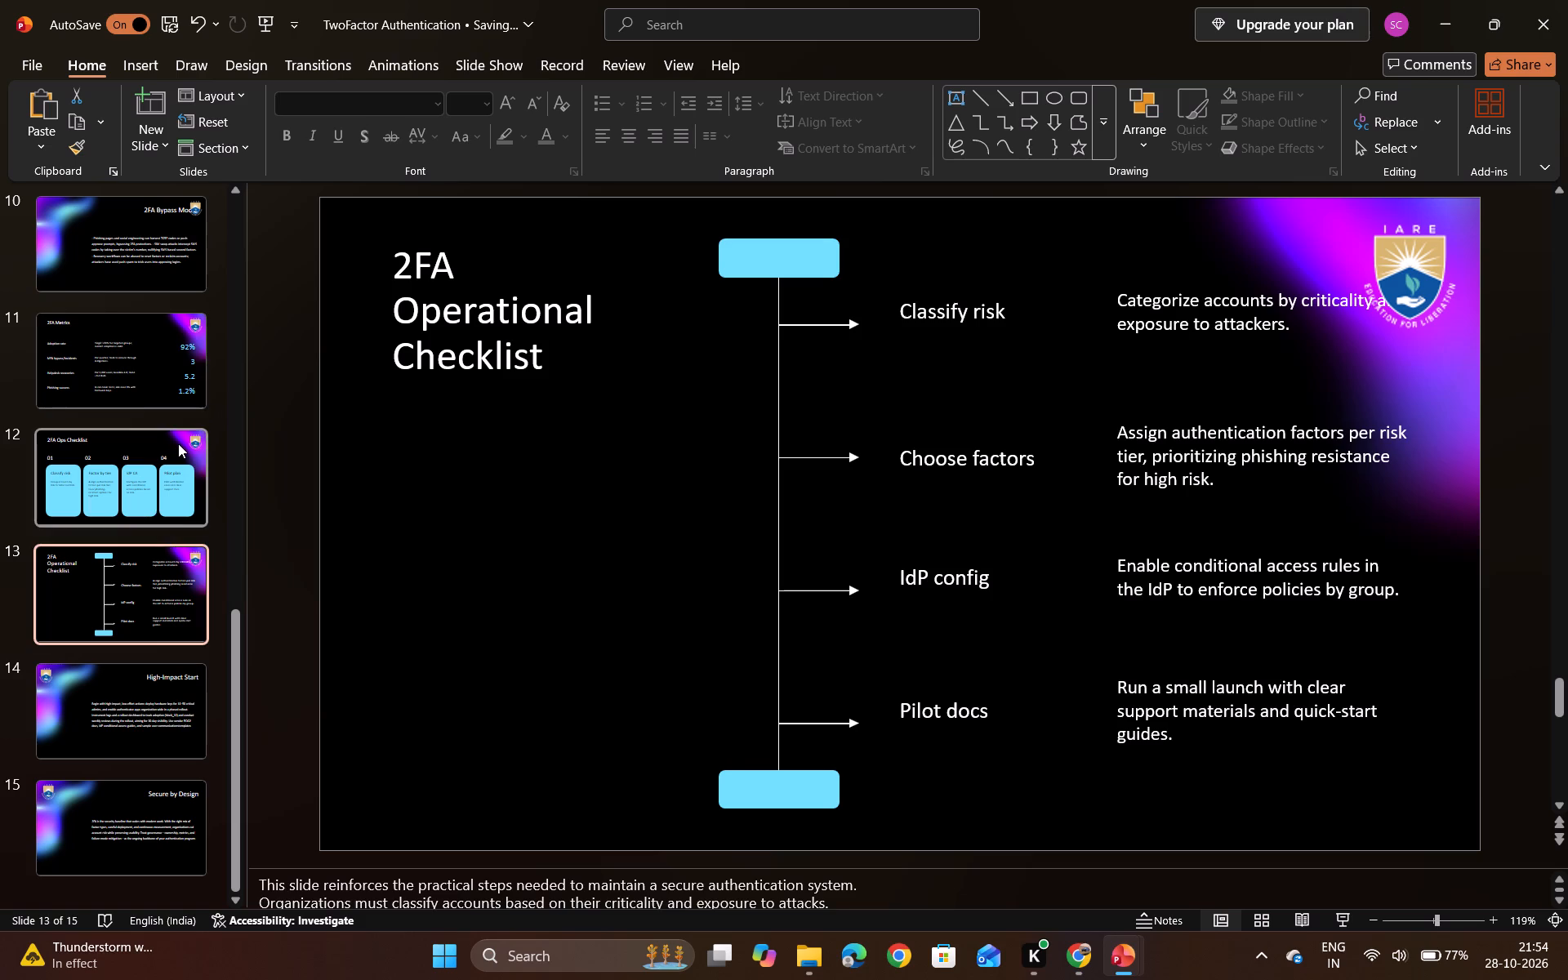
{"action": "left_click", "coordinate": [178, 444]}
{"action": "left_click", "coordinate": [186, 357]}
{"action": "scroll", "coordinate": [182, 326], "scroll_direction": "up", "scroll_amount": 1}
{"action": "left_click", "coordinate": [182, 329]}
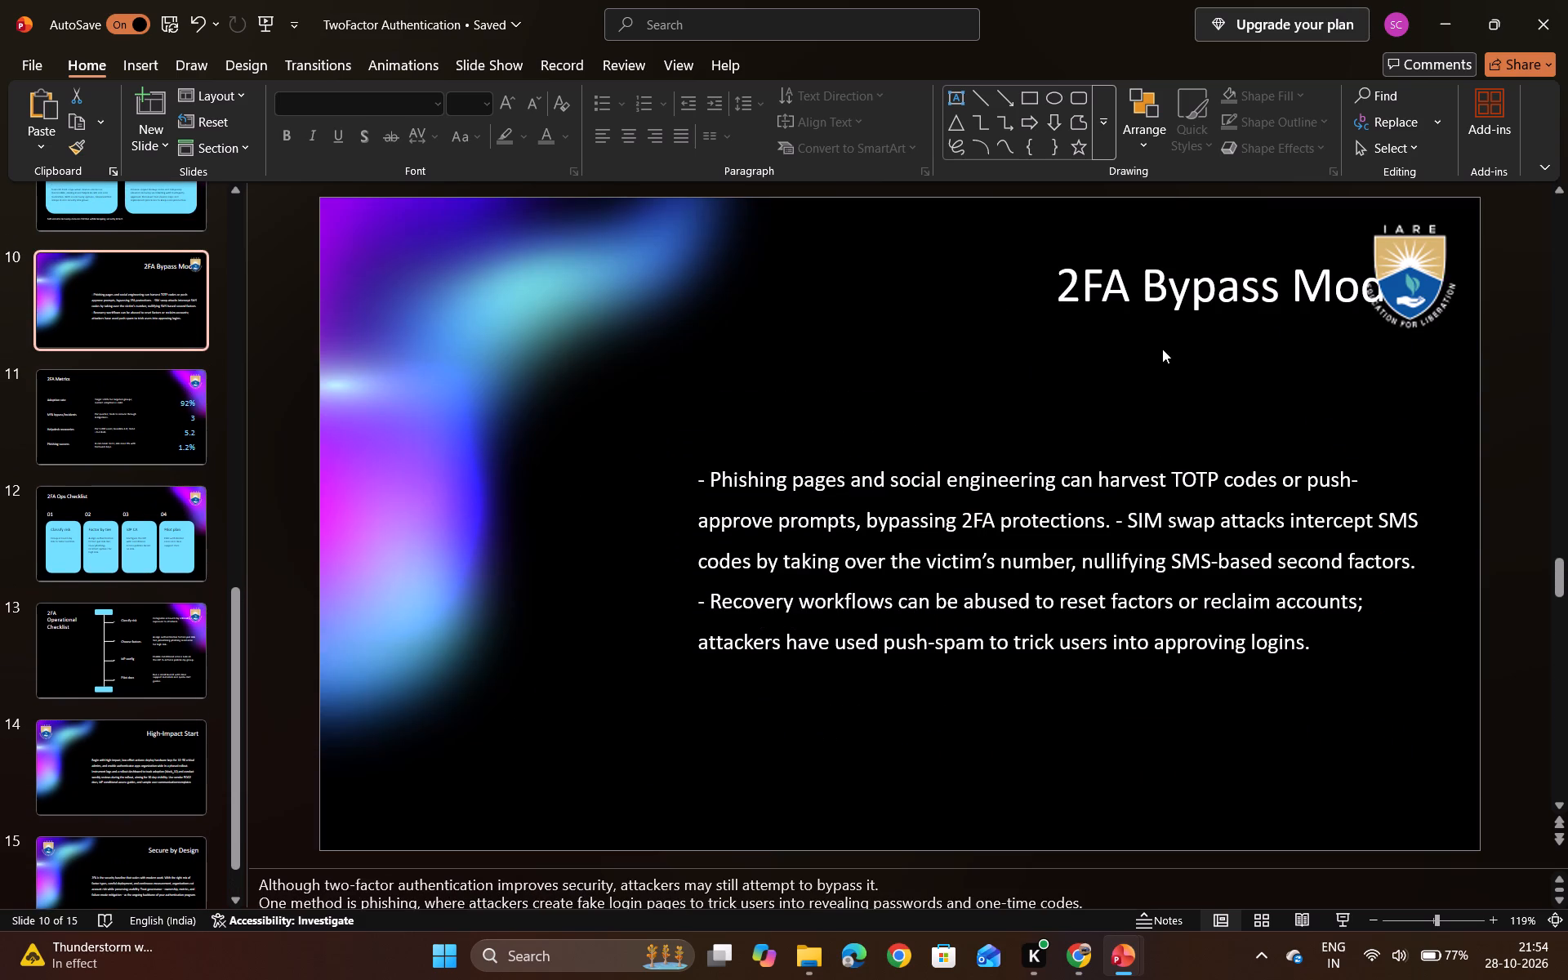
{"action": "left_click_drag", "start_coordinate": [1395, 266], "coordinate": [392, 276]}
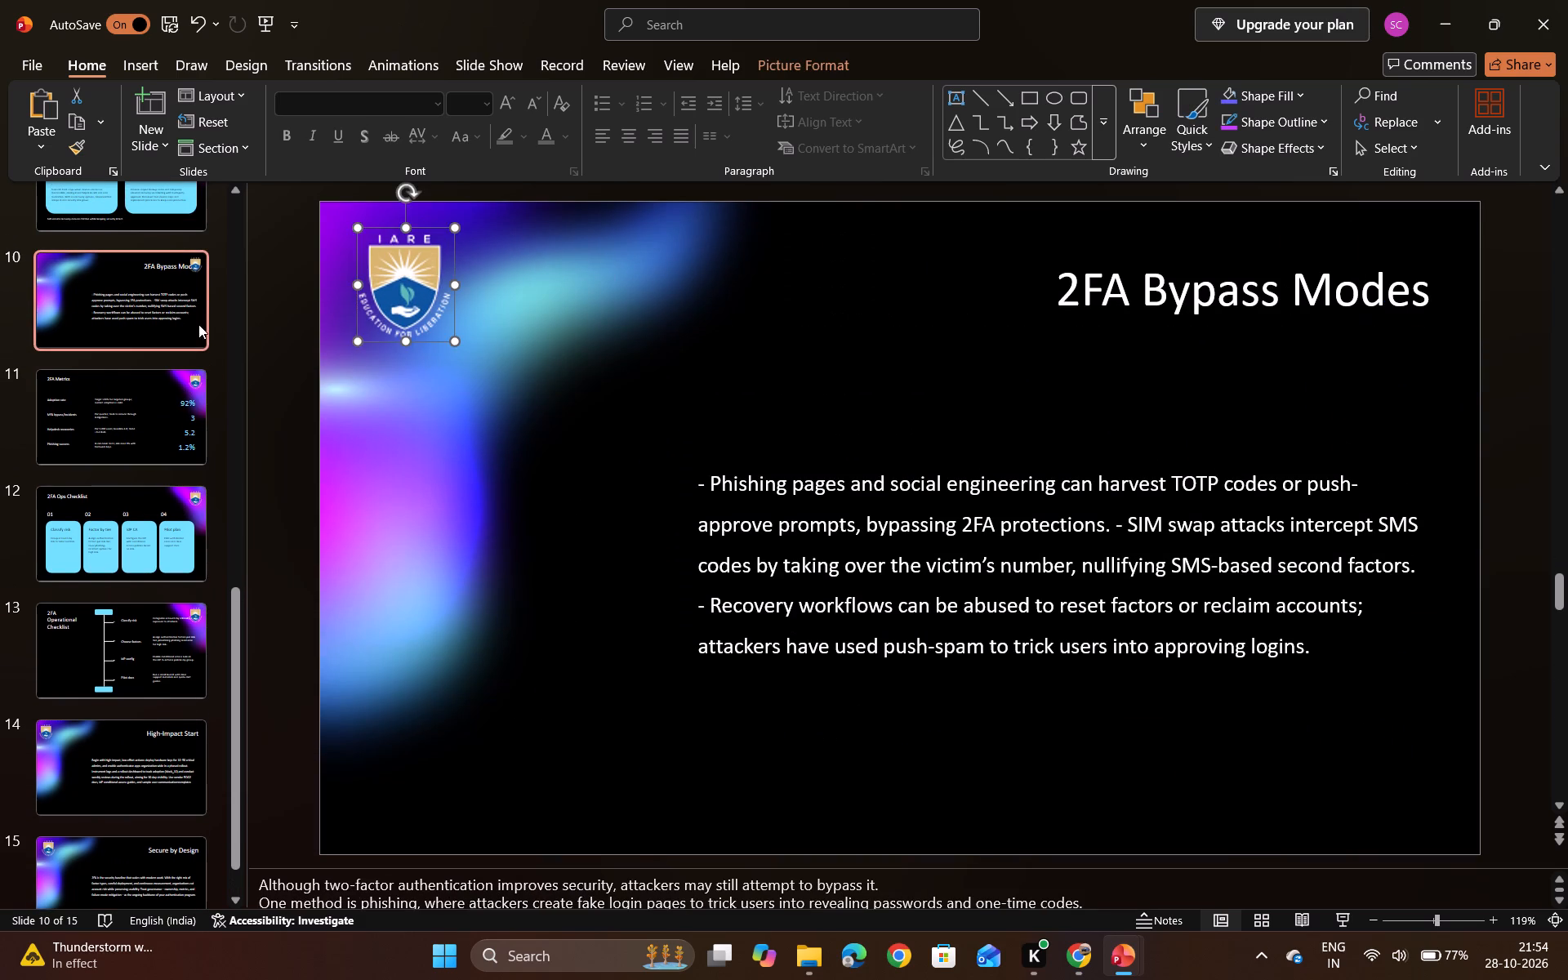
Move the IARE crest on slide 8, Configure 2FA Correctly, off the title to the slide's upper-left corner.
{"action": "scroll", "coordinate": [98, 366], "scroll_direction": "up", "scroll_amount": 3}
{"action": "scroll", "coordinate": [118, 290], "scroll_direction": "up", "scroll_amount": 2}
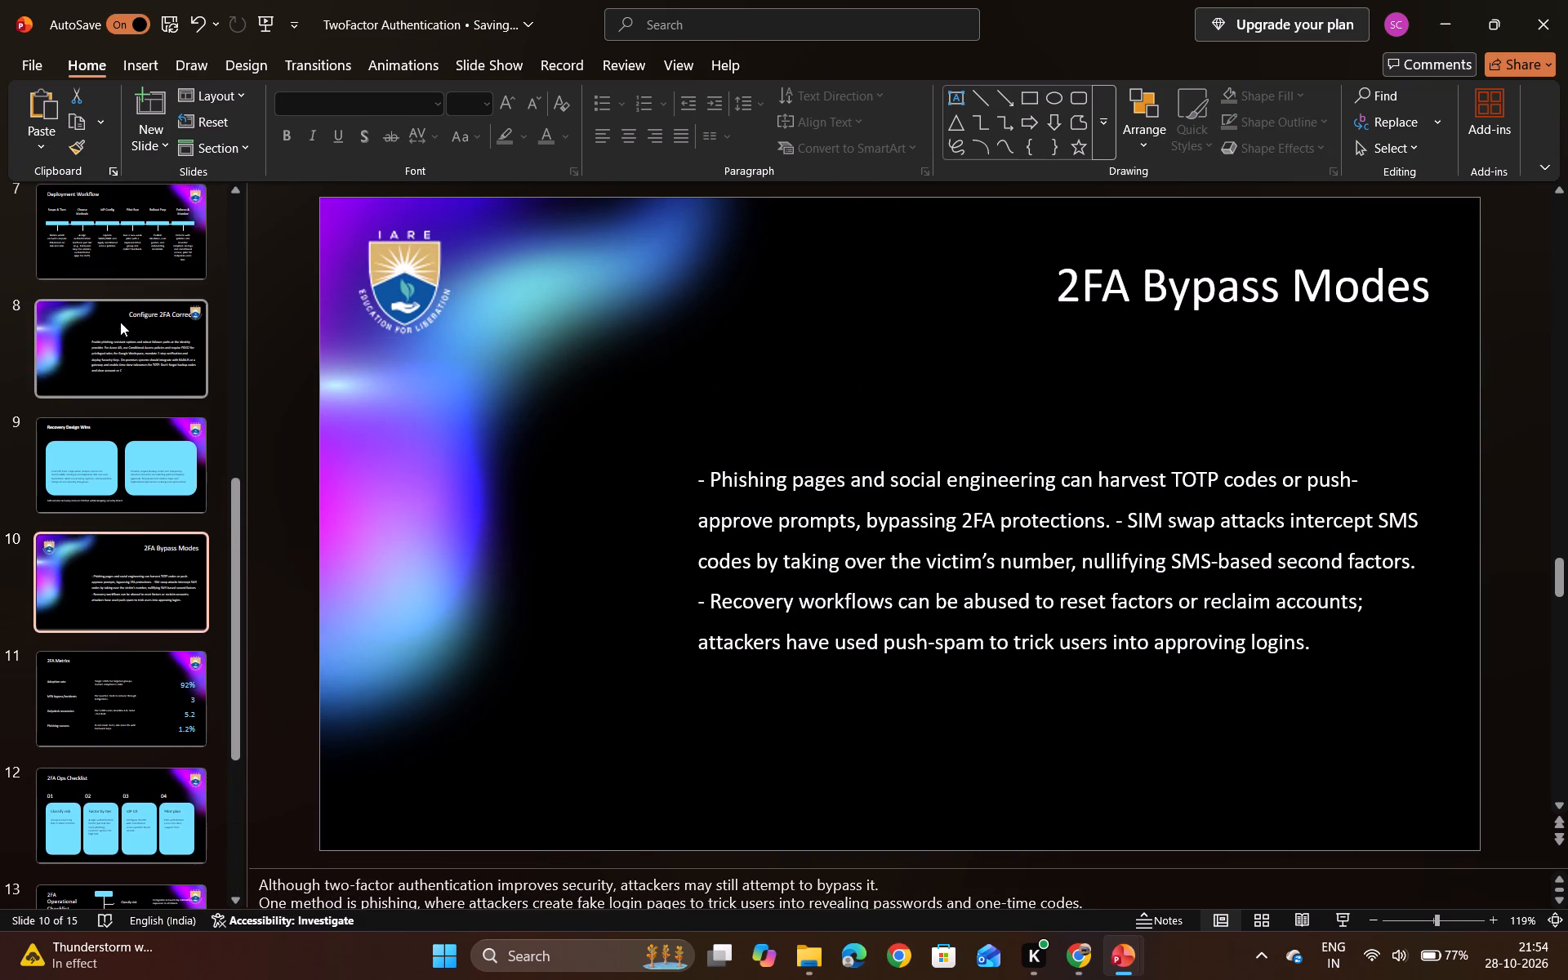
{"action": "left_click", "coordinate": [120, 332]}
{"action": "left_click_drag", "start_coordinate": [1420, 286], "coordinate": [463, 287]}
{"action": "left_click_drag", "start_coordinate": [440, 284], "coordinate": [403, 304]}
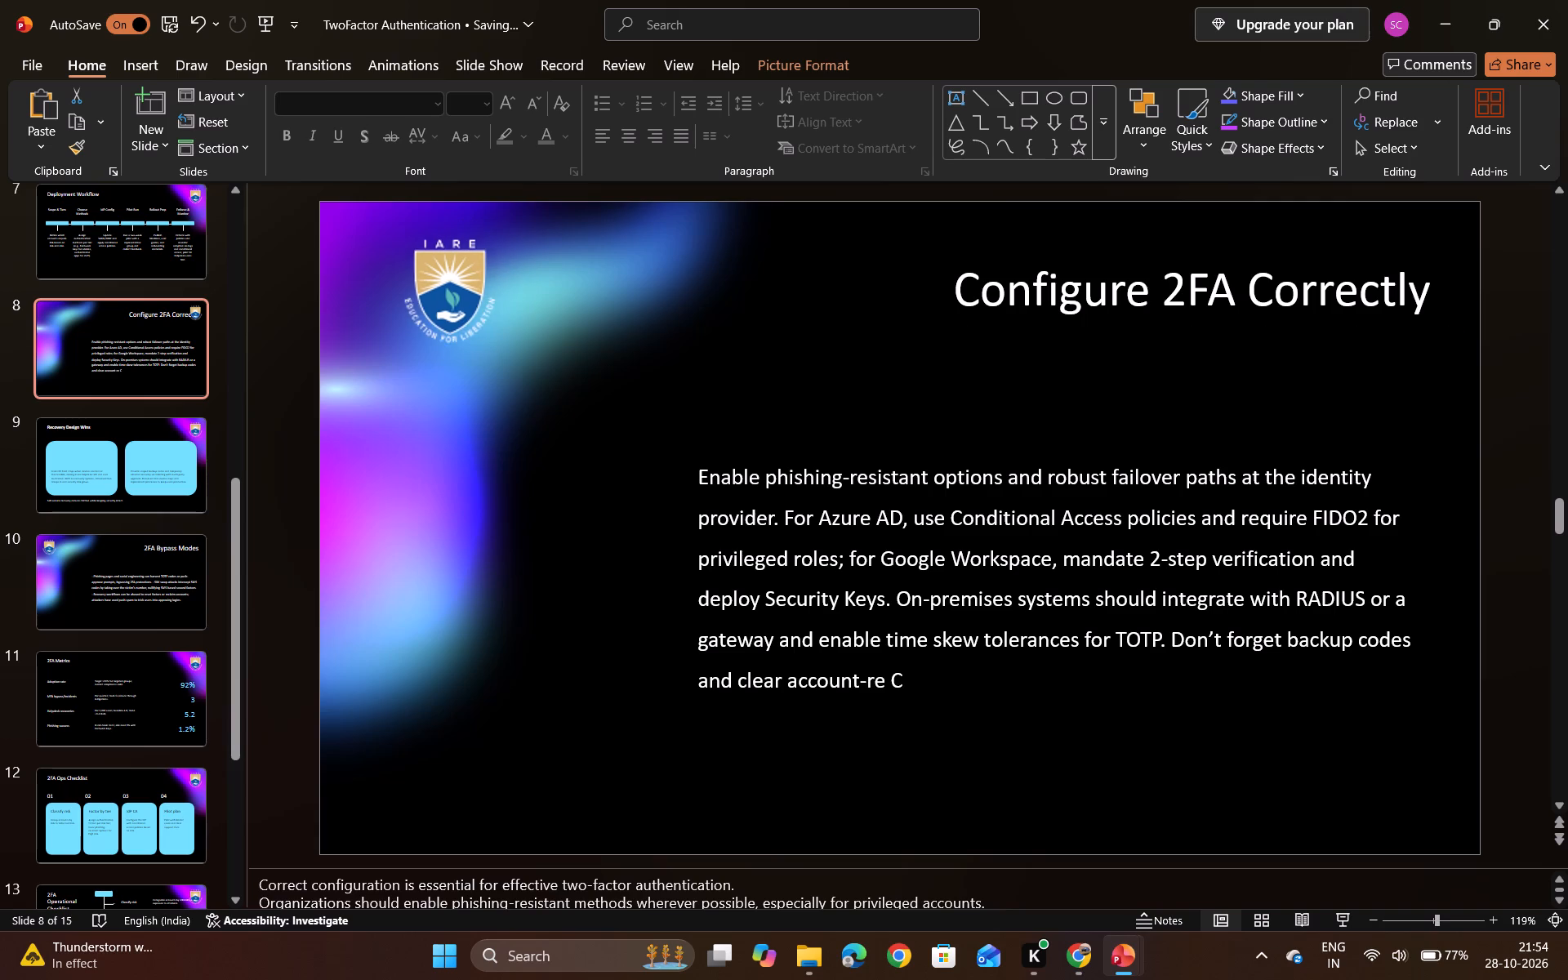
{"action": "left_click_drag", "start_coordinate": [403, 304], "coordinate": [376, 291]}
Move the IARE crest on slide 4, Three Factor Types, off the title to the slide's upper-left corner.
{"action": "scroll", "coordinate": [103, 323], "scroll_direction": "up", "scroll_amount": 6}
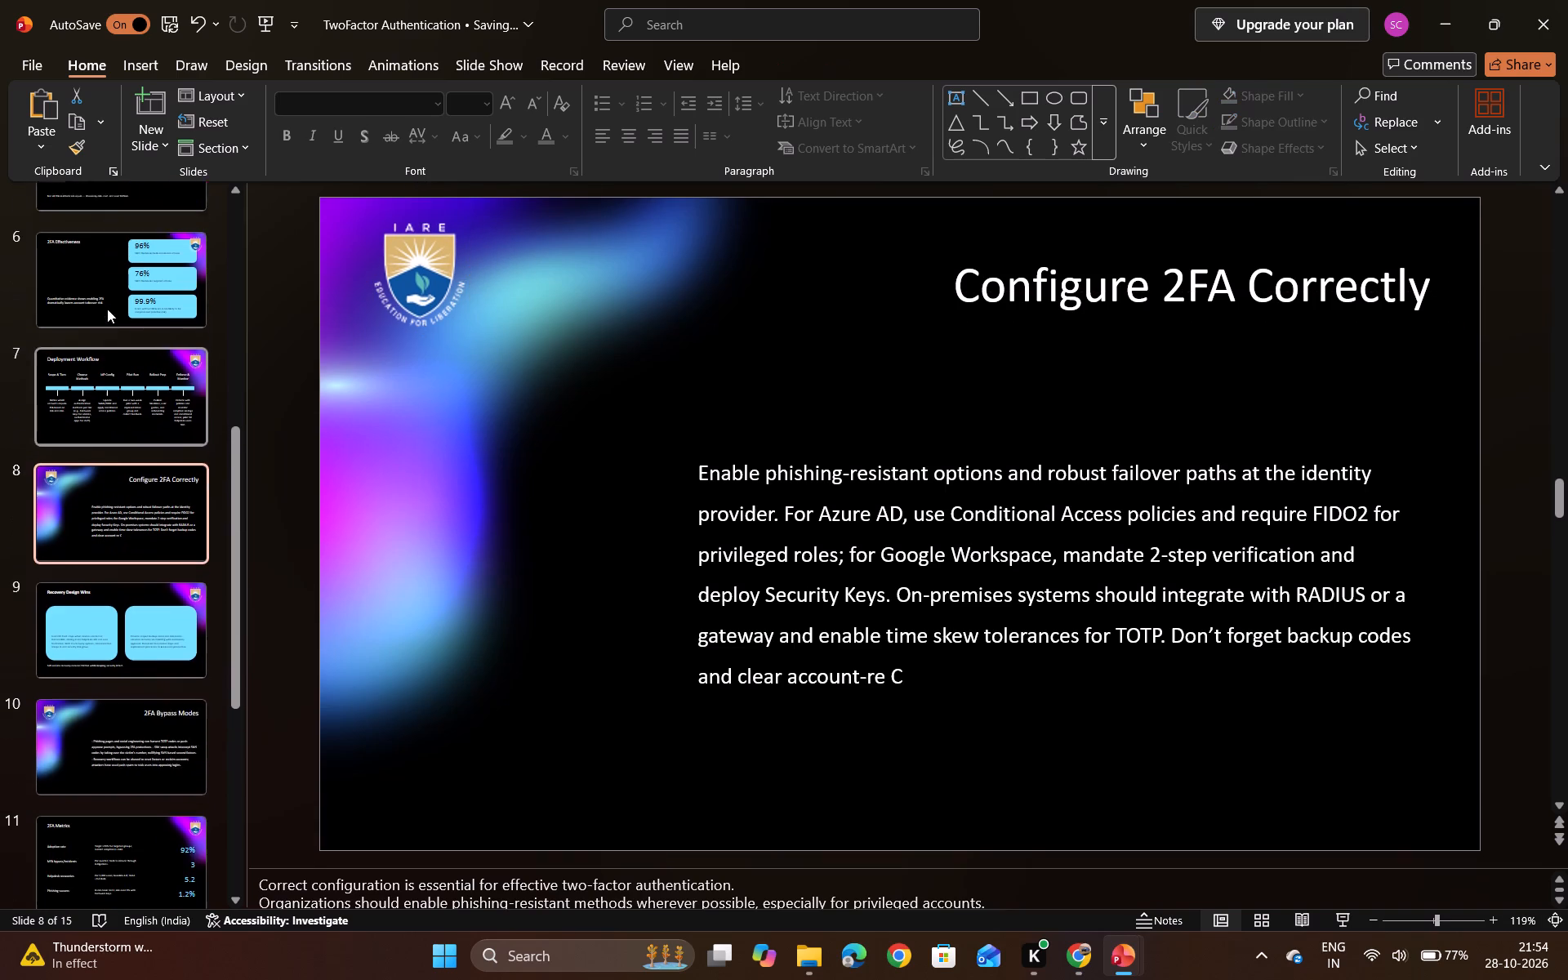
{"action": "scroll", "coordinate": [164, 300], "scroll_direction": "up", "scroll_amount": 2}
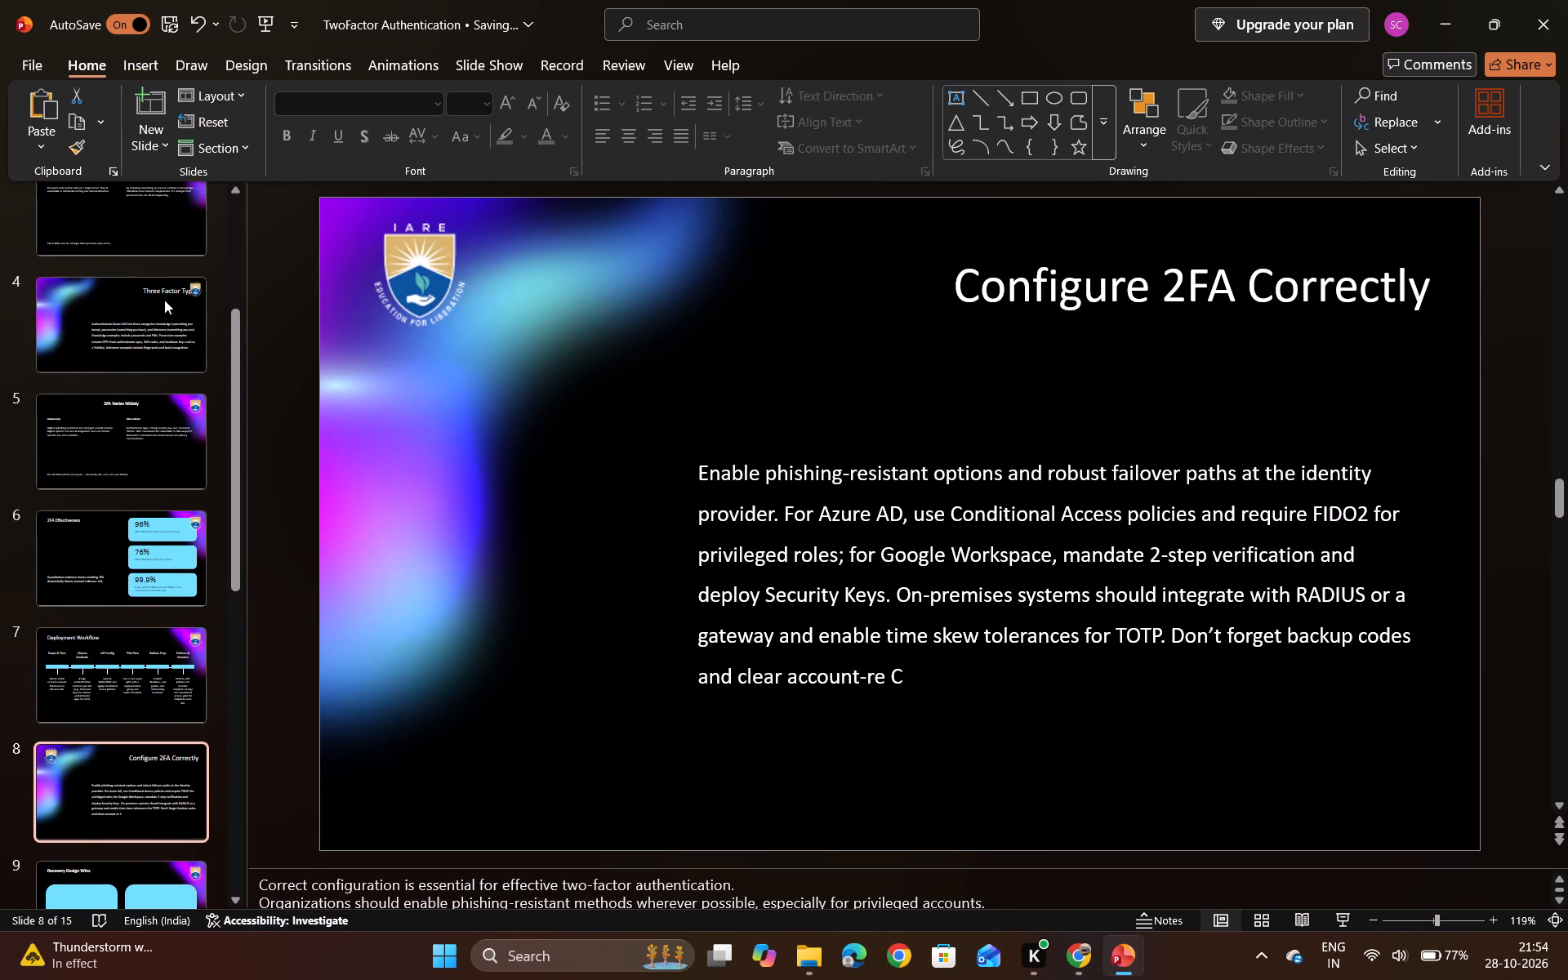
{"action": "left_click", "coordinate": [164, 301]}
{"action": "left_click_drag", "start_coordinate": [1416, 260], "coordinate": [1169, 274]}
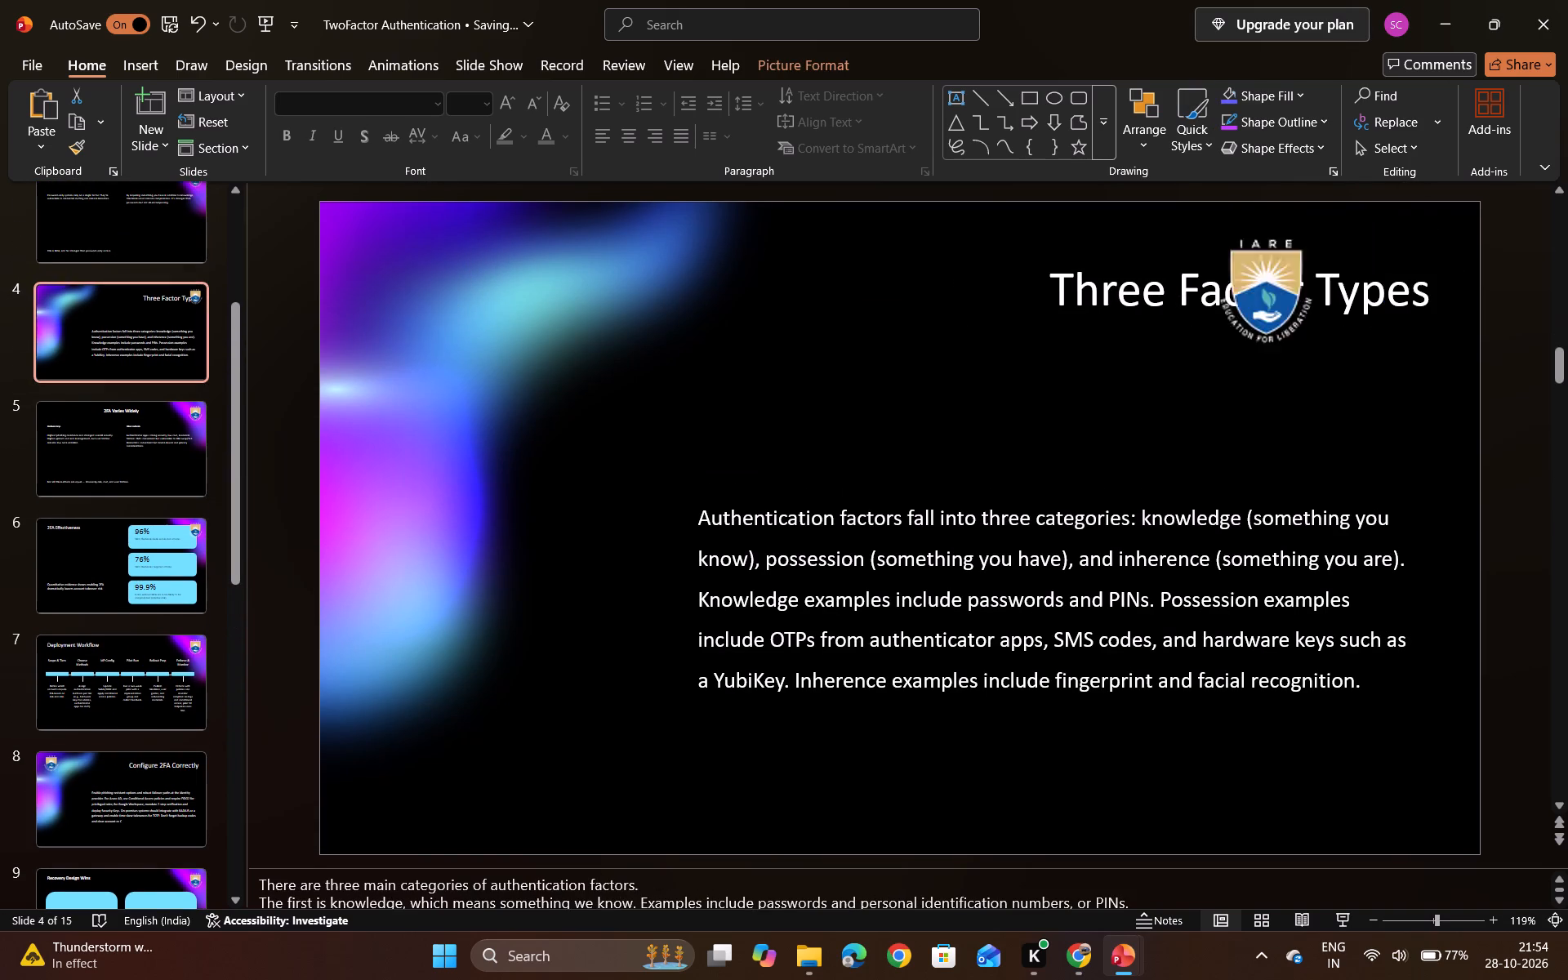
{"action": "left_click_drag", "start_coordinate": [1169, 274], "coordinate": [423, 278]}
Move the IARE crest on slide 2, Two-Factor Auth, off the title to the slide's upper-left corner.
{"action": "scroll", "coordinate": [140, 334], "scroll_direction": "up", "scroll_amount": 3}
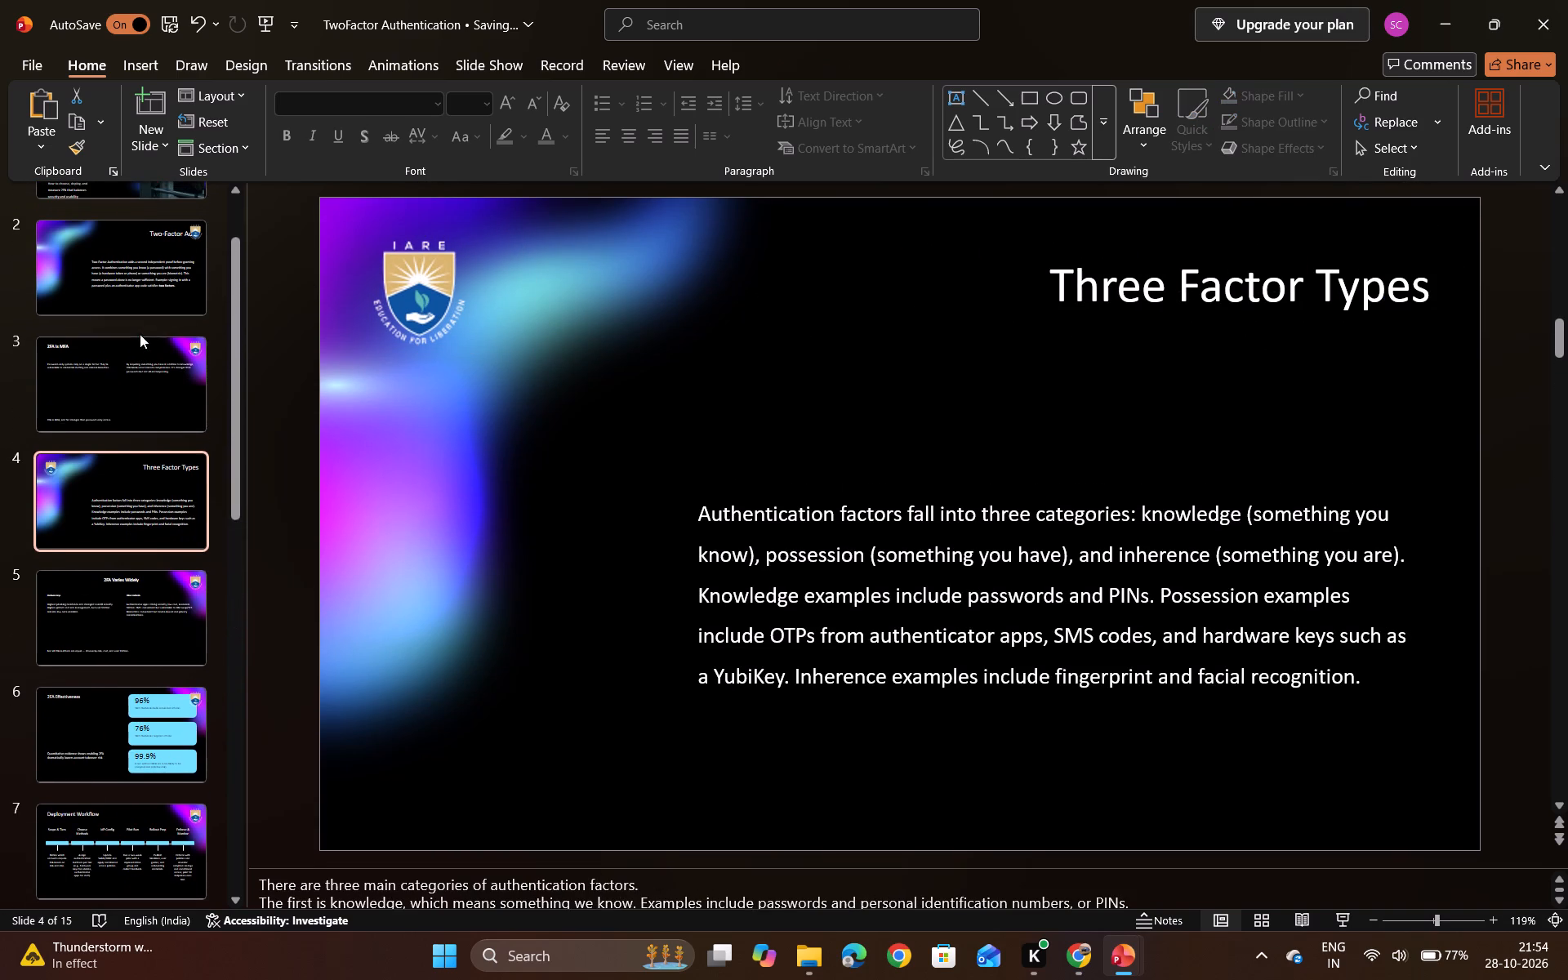
{"action": "scroll", "coordinate": [158, 318], "scroll_direction": "up", "scroll_amount": 2}
{"action": "left_click", "coordinate": [158, 382]}
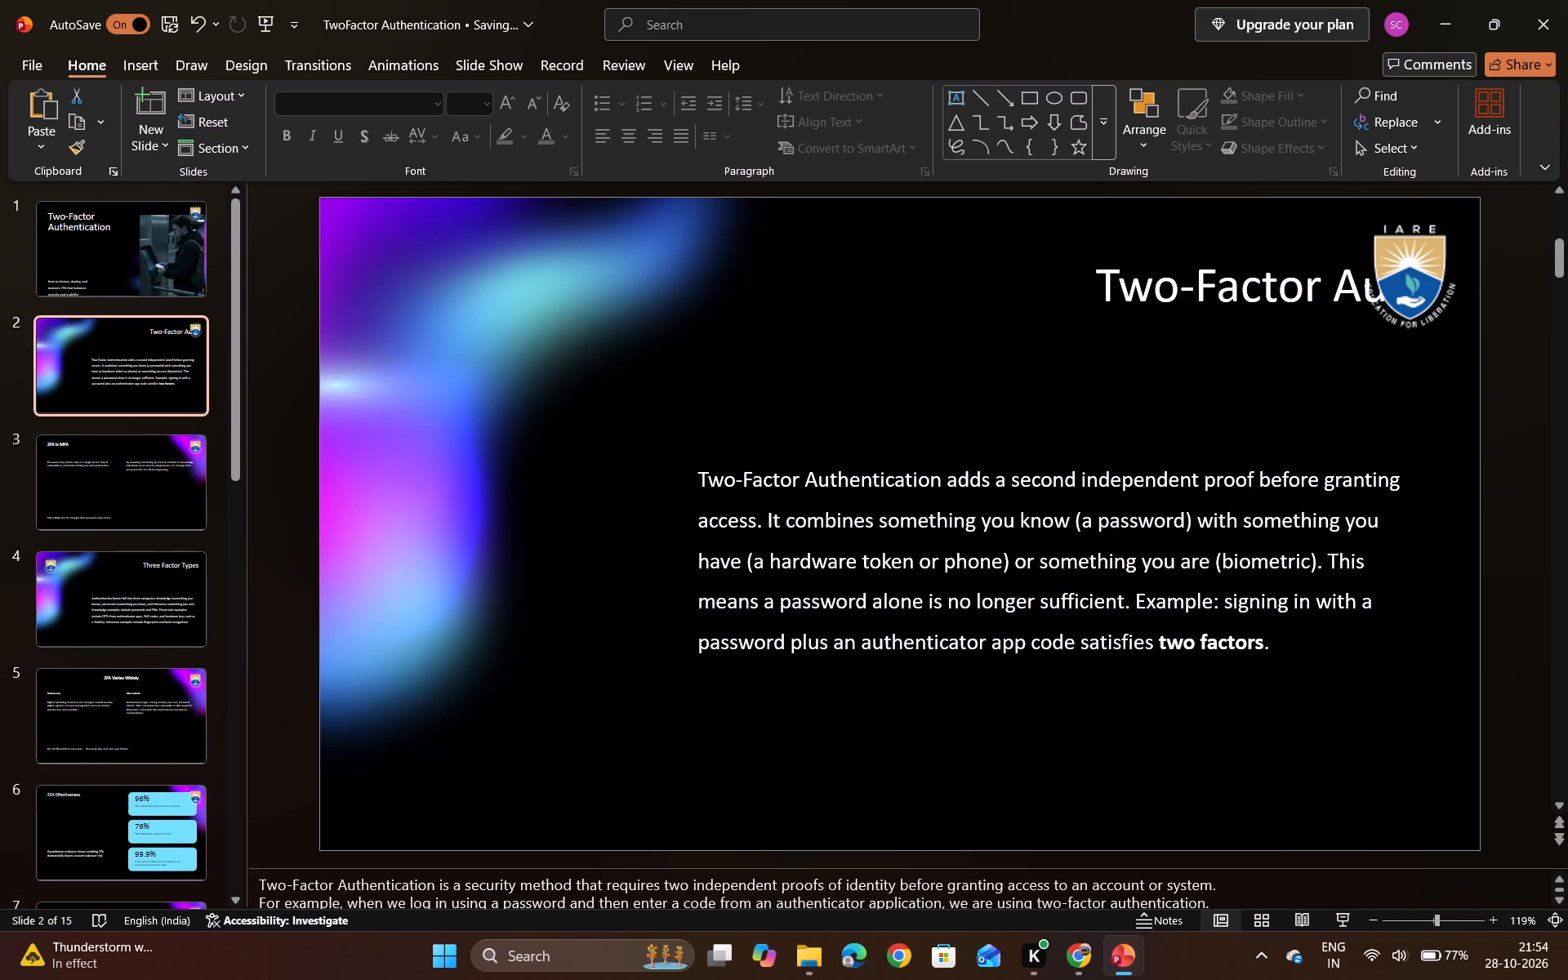
{"action": "left_click_drag", "start_coordinate": [1416, 289], "coordinate": [431, 300]}
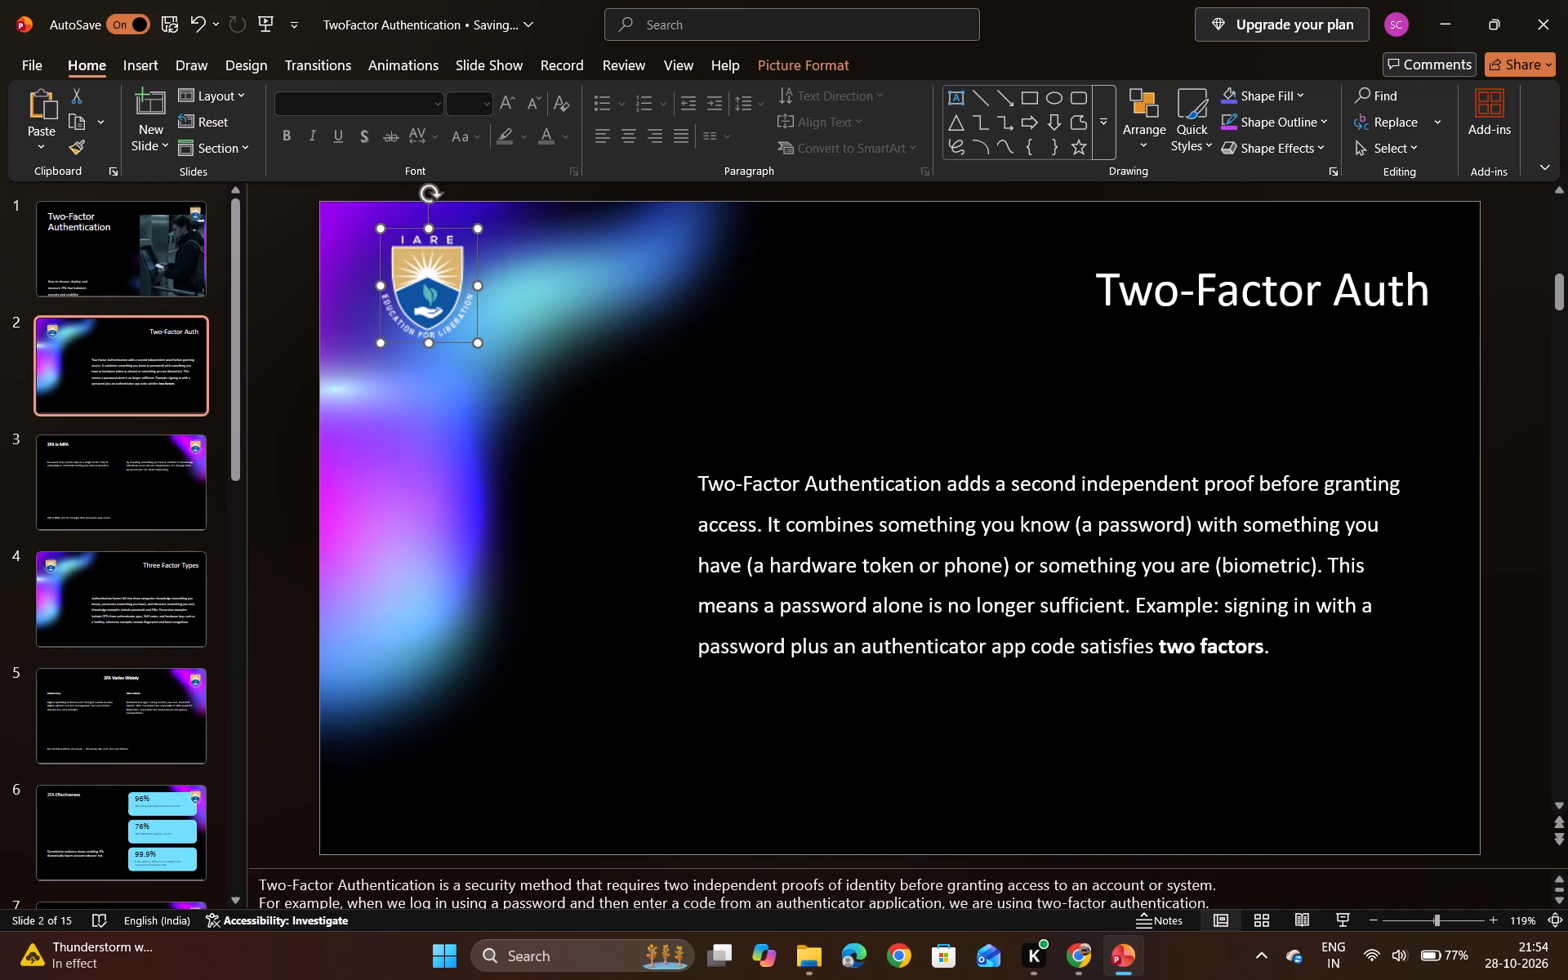
{"action": "left_click", "coordinate": [428, 292]}
{"action": "left_click", "coordinate": [427, 423]}
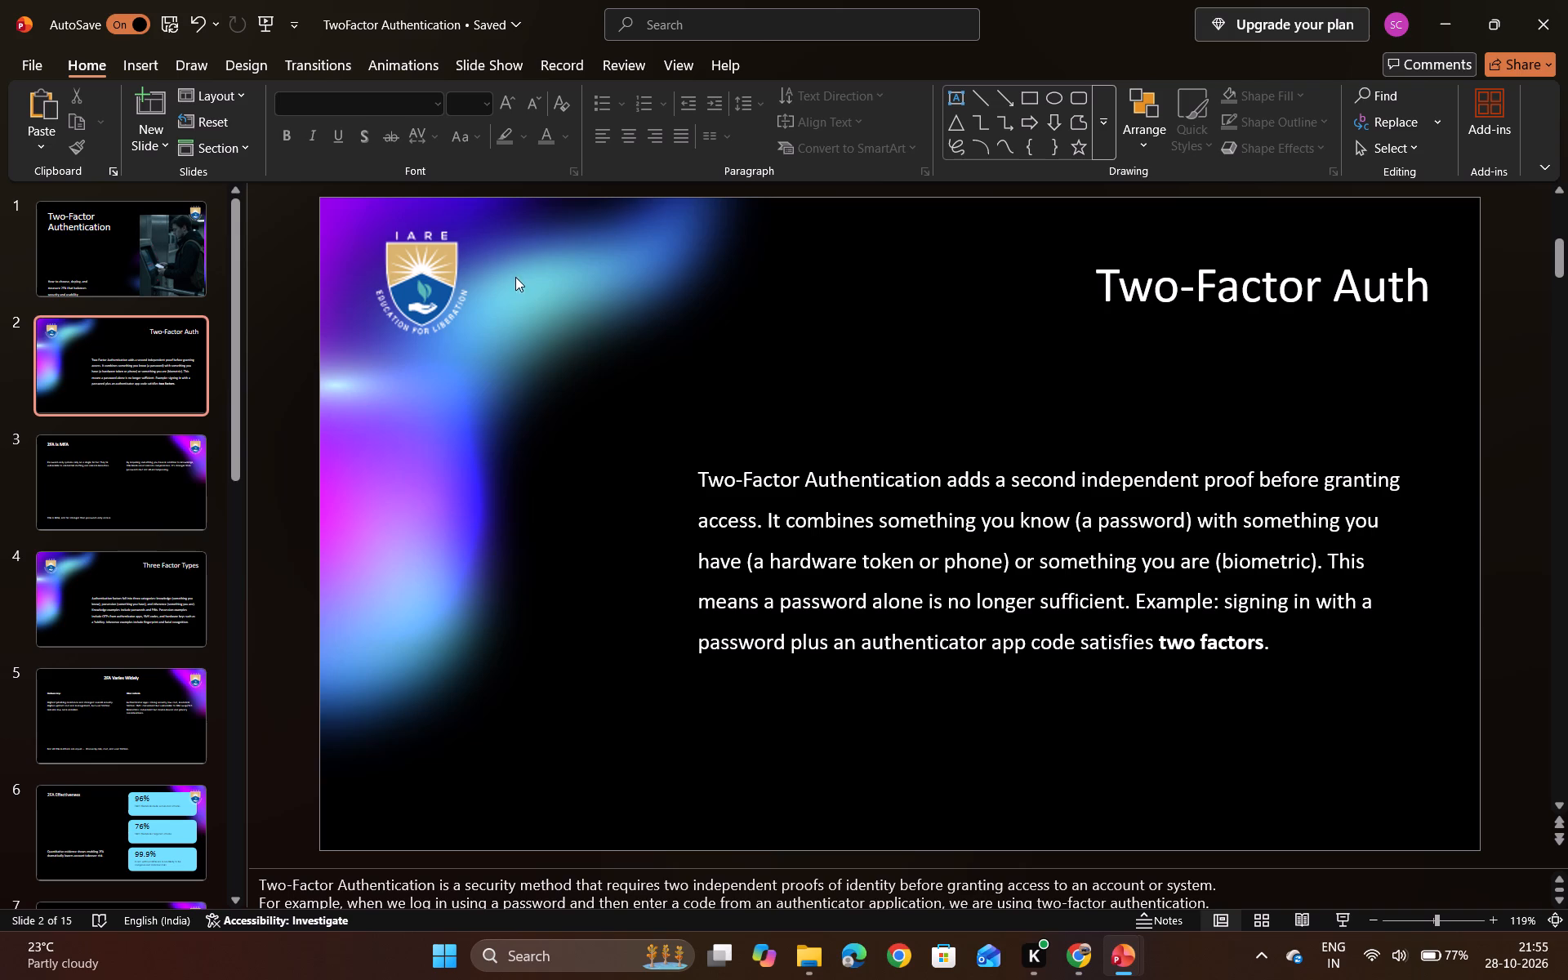
Launch slide show recording of the TwoFactor Authentication presentation from the beginning.
{"action": "left_click", "coordinate": [166, 262]}
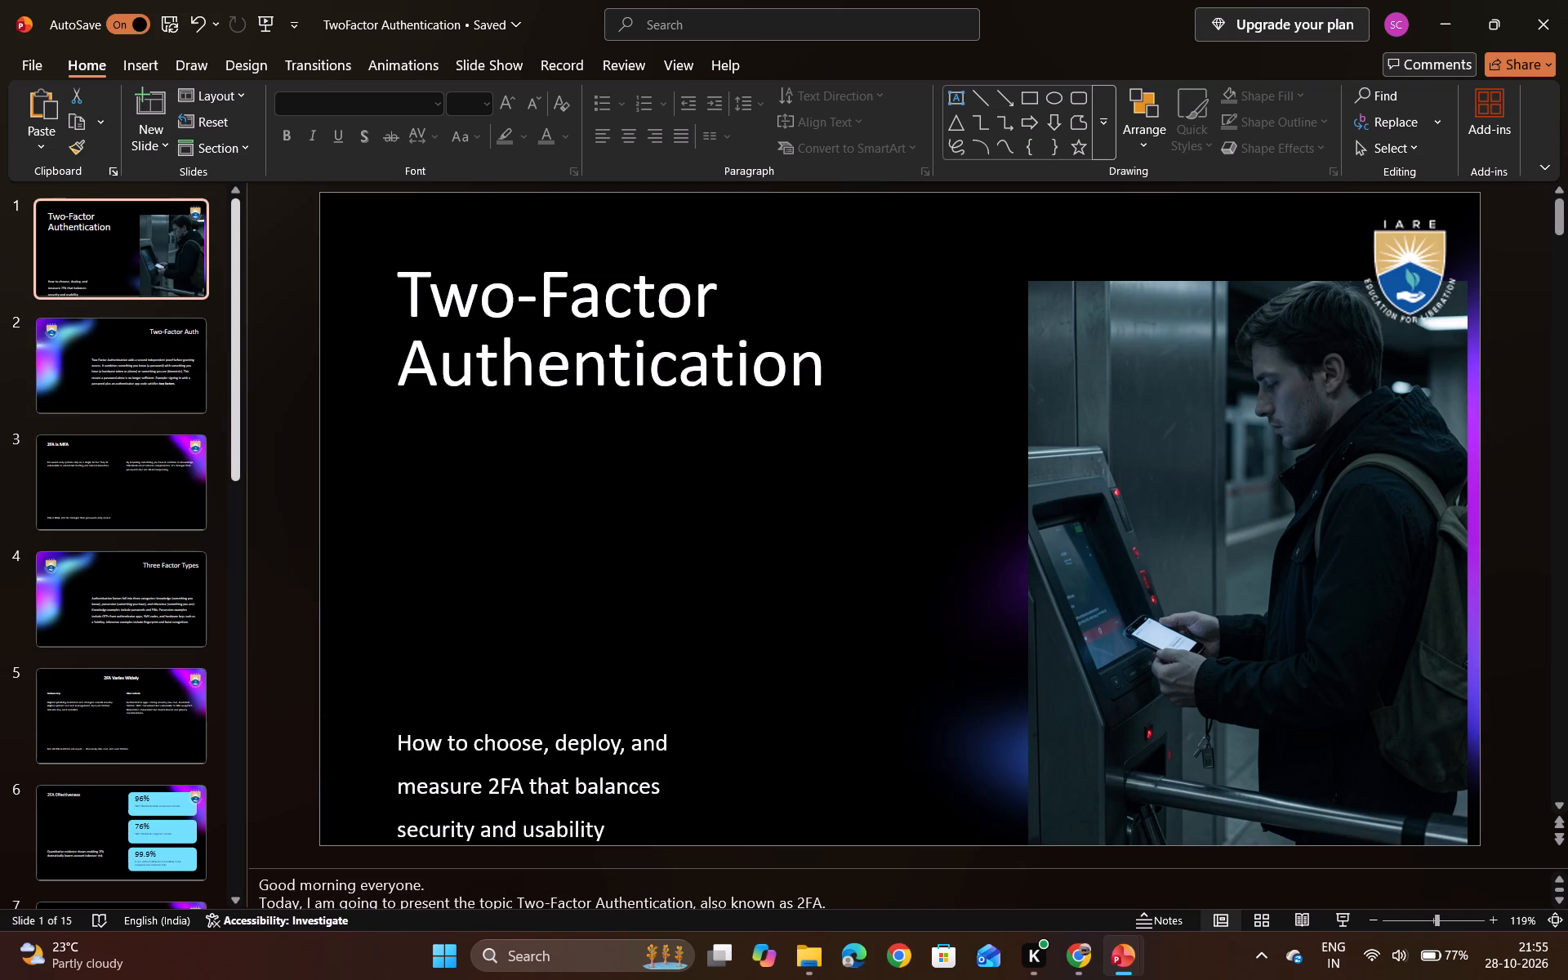
{"action": "left_click", "coordinate": [573, 64]}
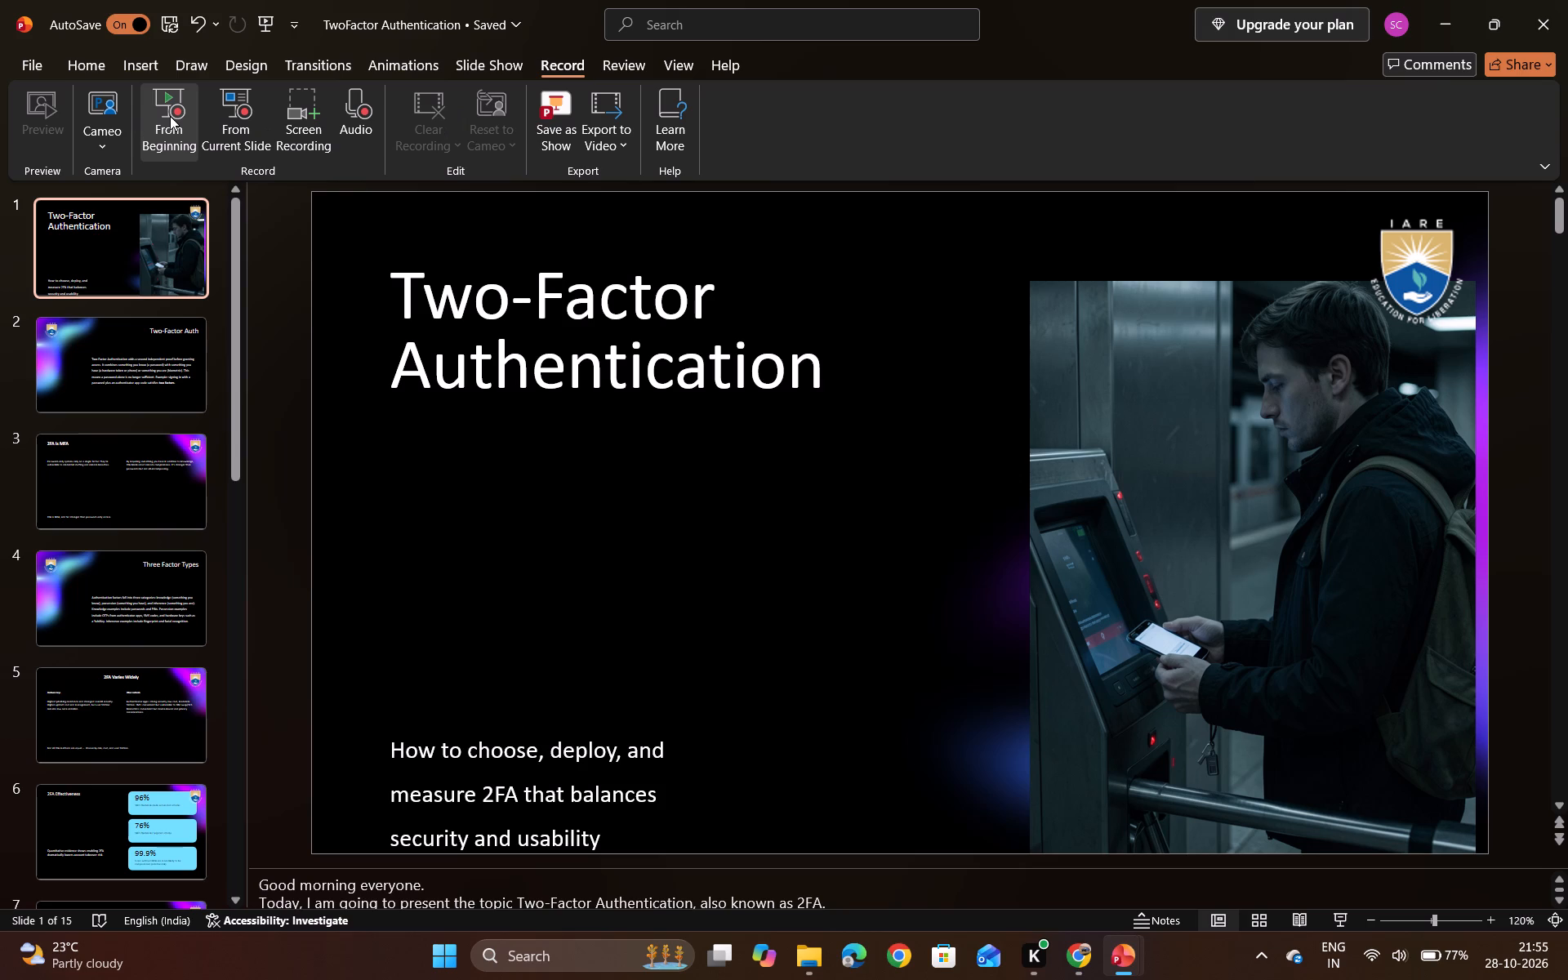
{"action": "left_click", "coordinate": [170, 116]}
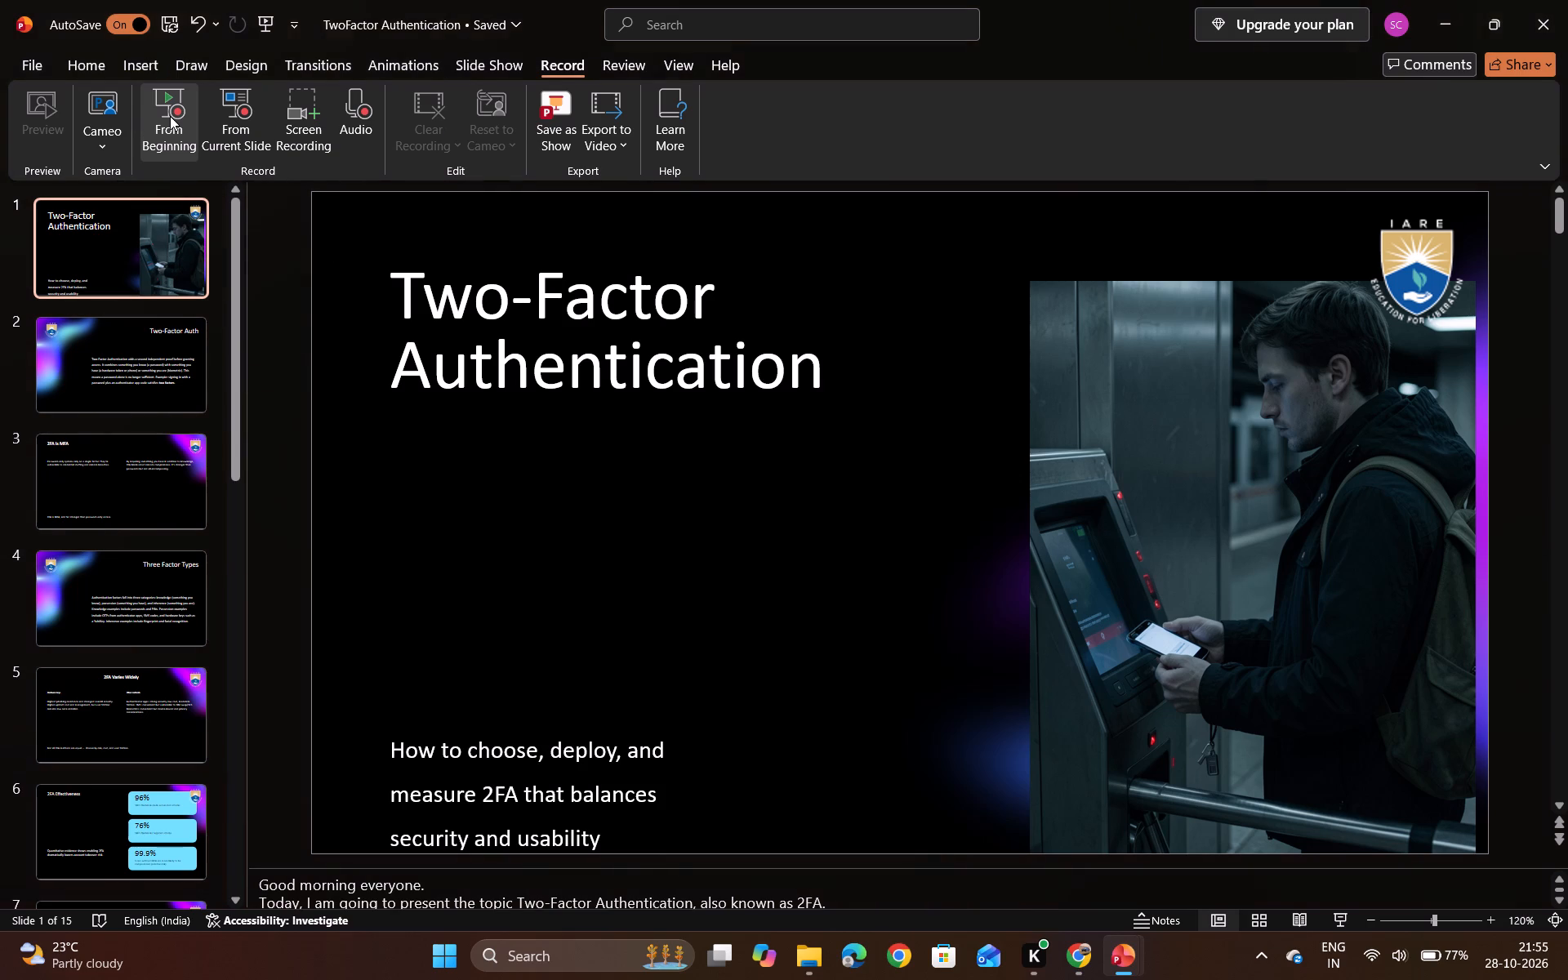
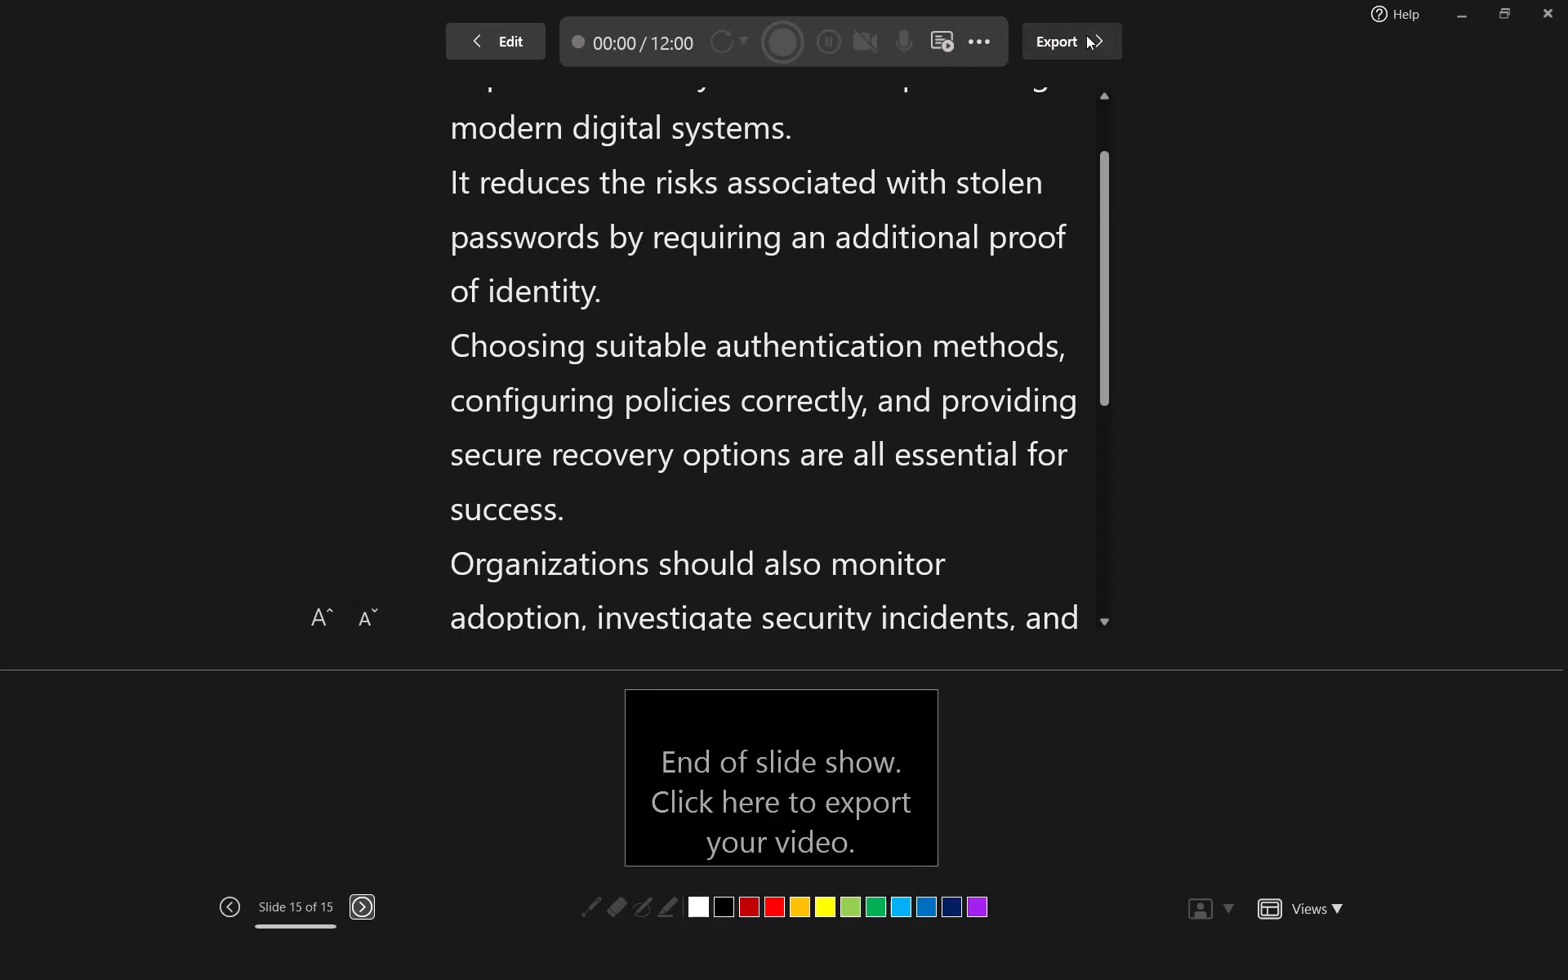
Export the TwoFactor Authentication recording as a Full HD (1080p) video named TwoFactor Authentication, and leave the recording view.
{"action": "left_click", "coordinate": [1552, 11]}
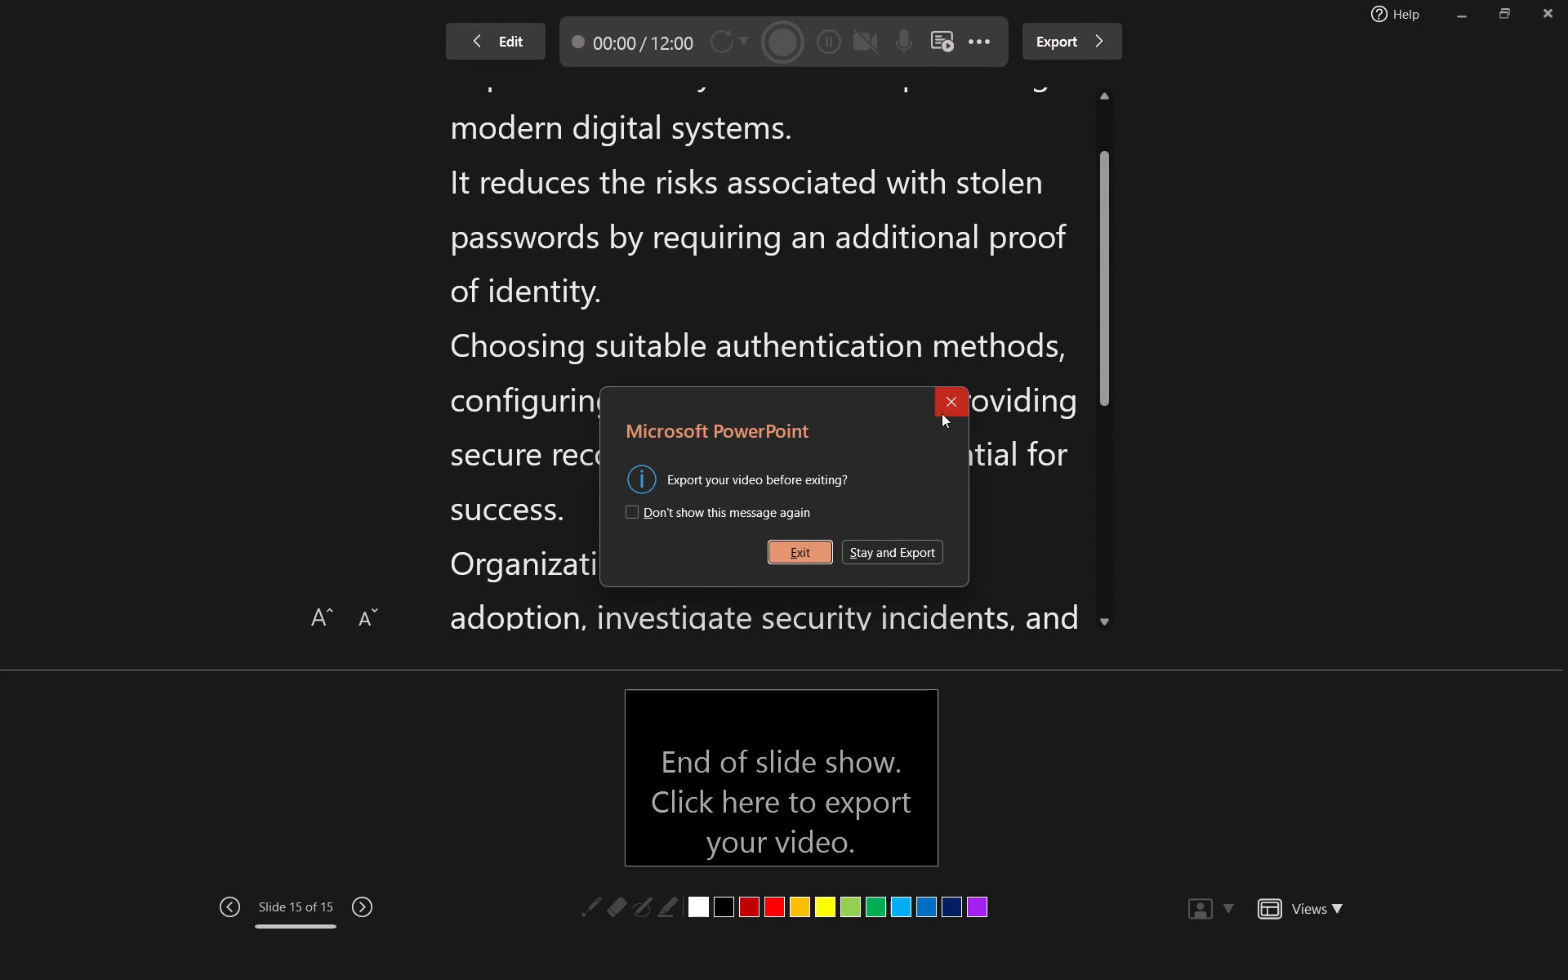
{"action": "left_click", "coordinate": [903, 550]}
{"action": "left_click", "coordinate": [1048, 54]}
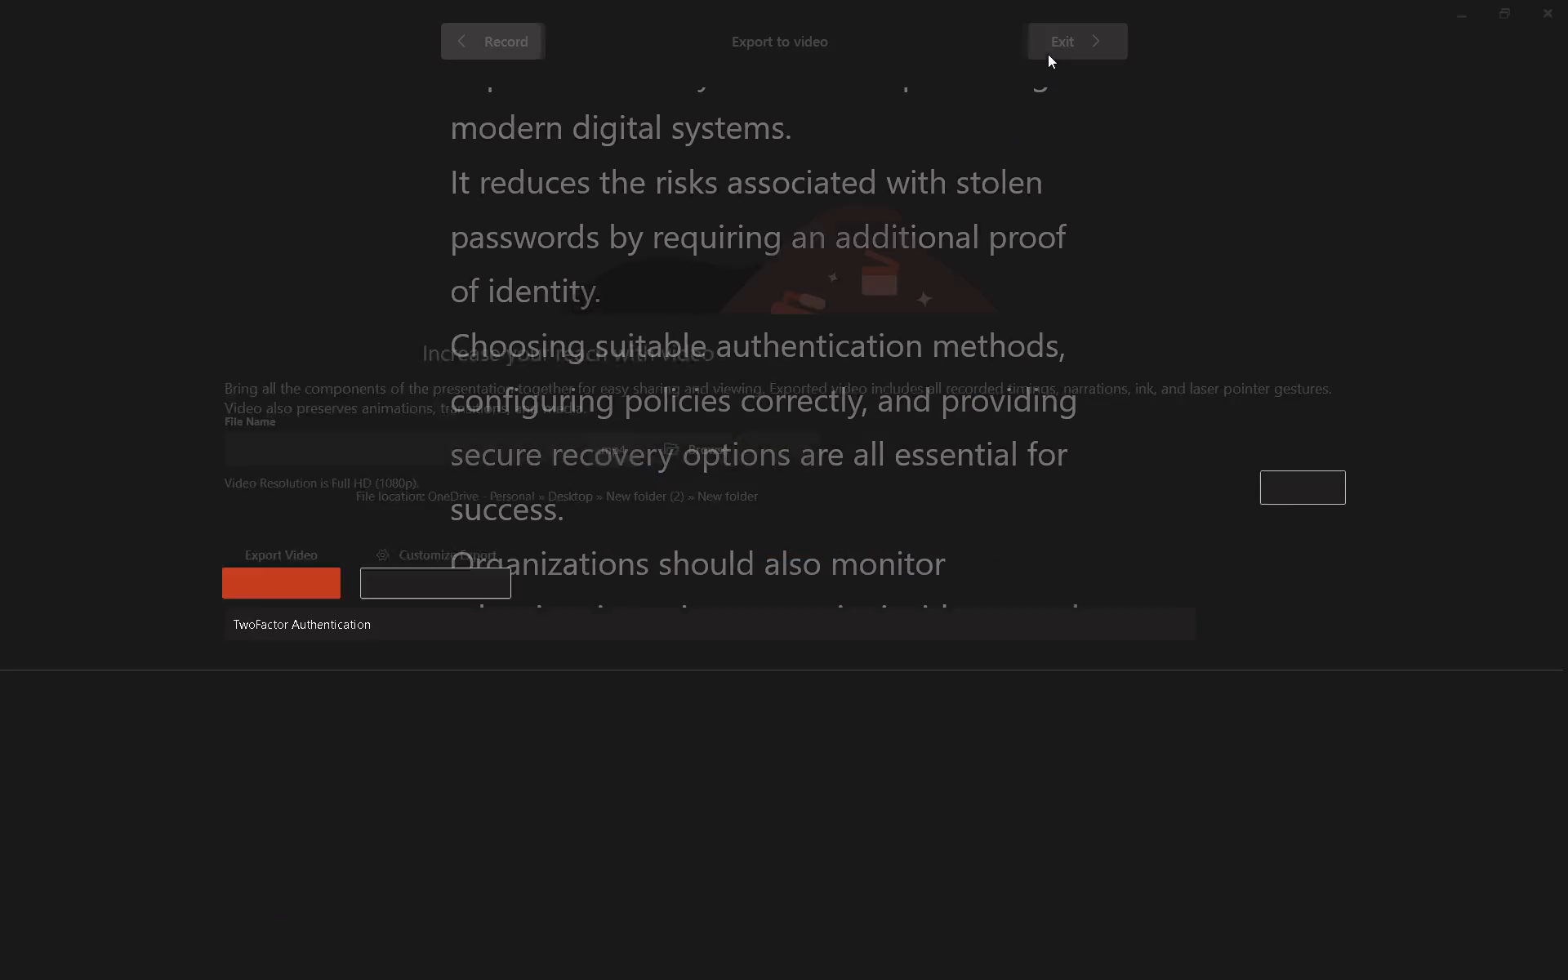
{"action": "left_click", "coordinate": [235, 719]}
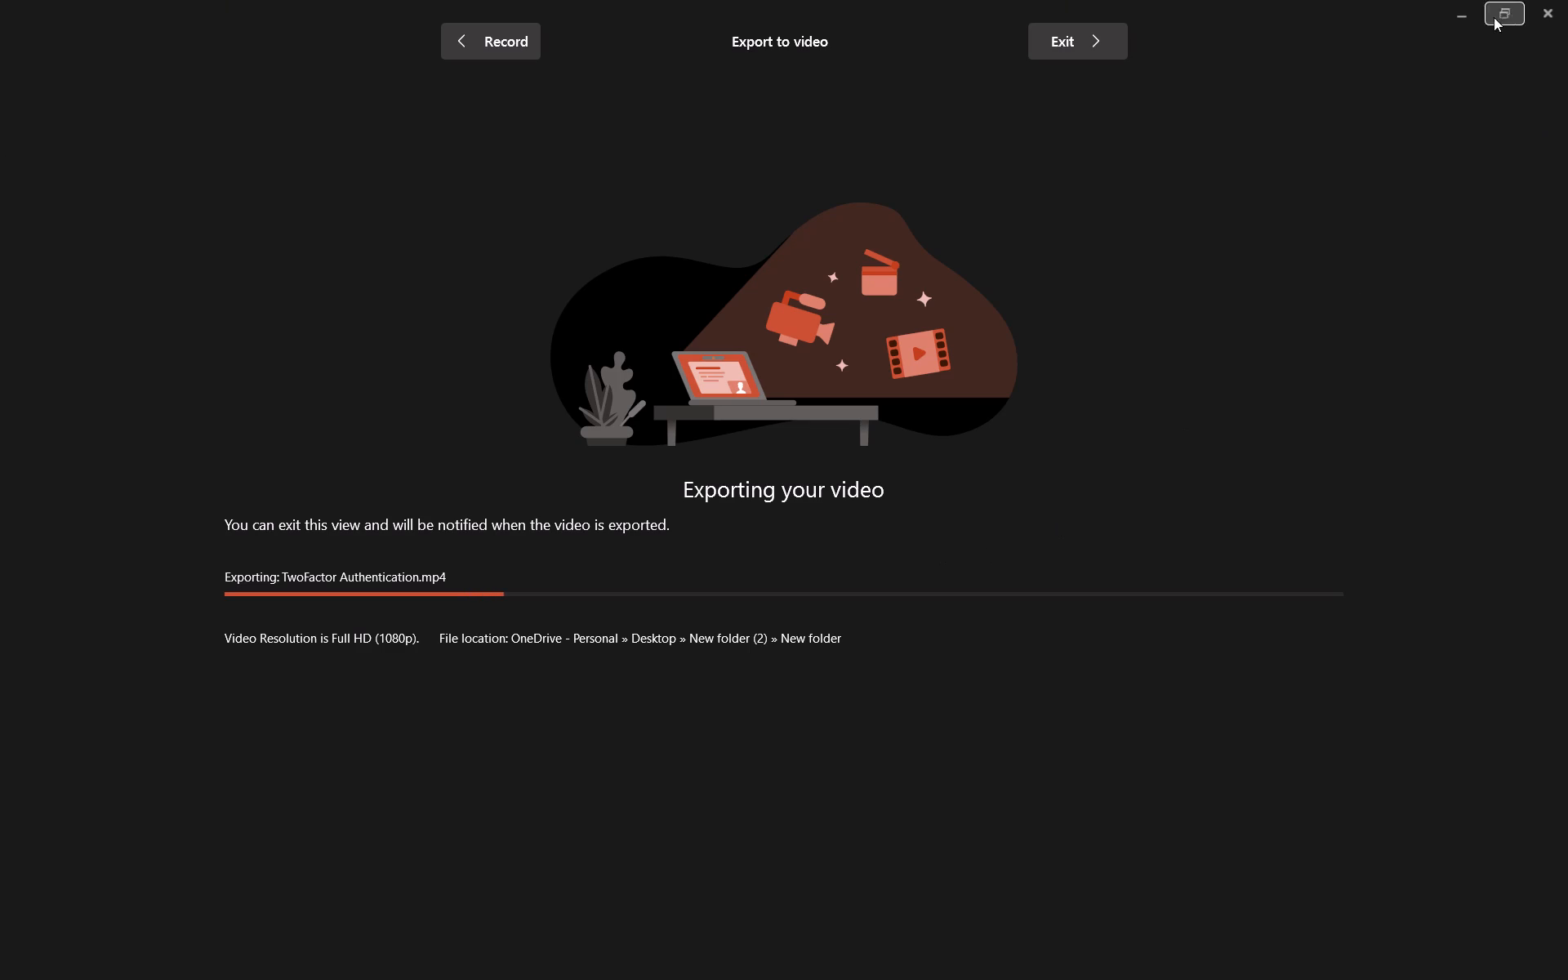
{"action": "left_click", "coordinate": [1536, 10]}
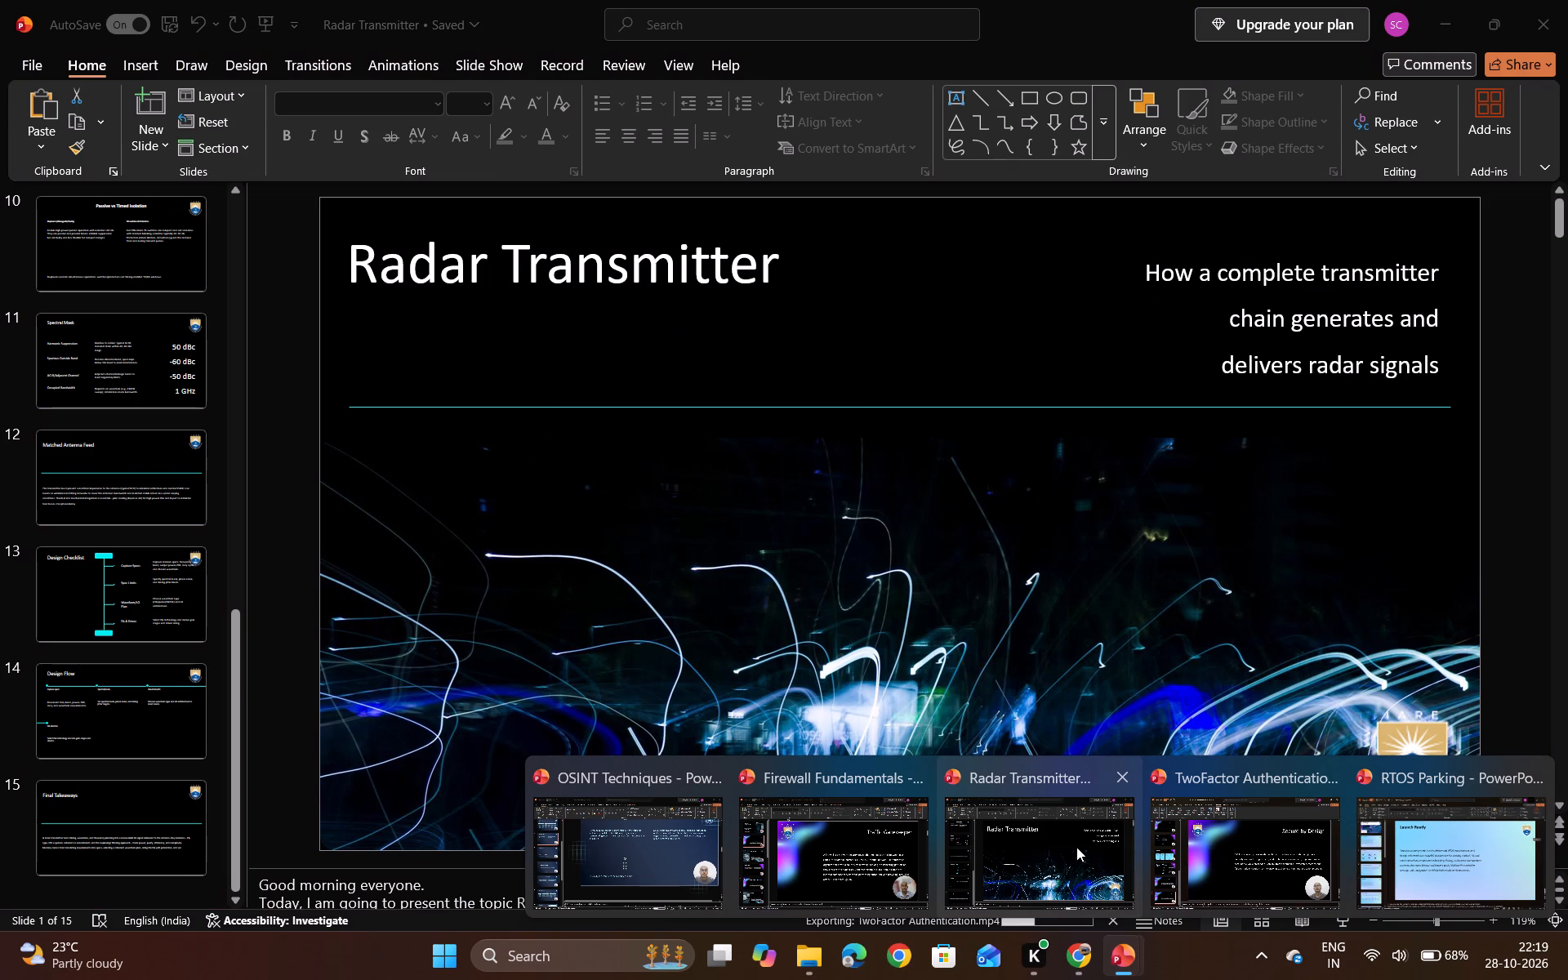
Switch to the RTOS Parking presentation and check the IARE crest across its slides, including Robust Driver Design and Launch Ready.
{"action": "left_click", "coordinate": [1468, 847]}
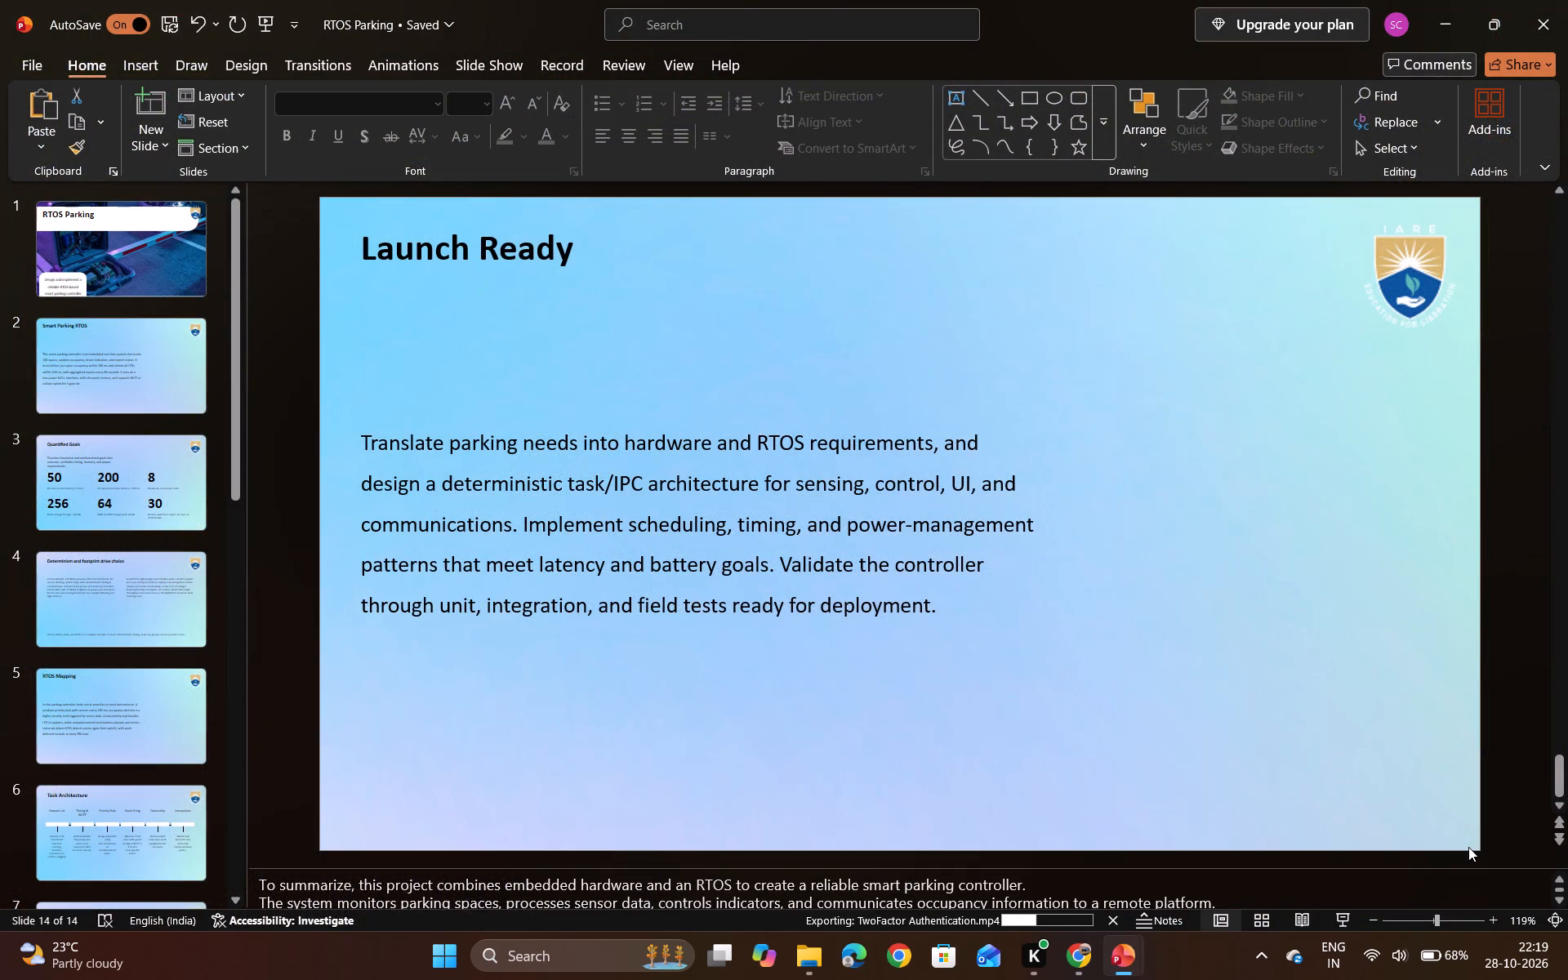
{"action": "scroll", "coordinate": [111, 645], "scroll_direction": "down", "scroll_amount": 6}
{"action": "scroll", "coordinate": [178, 754], "scroll_direction": "down", "scroll_amount": 5}
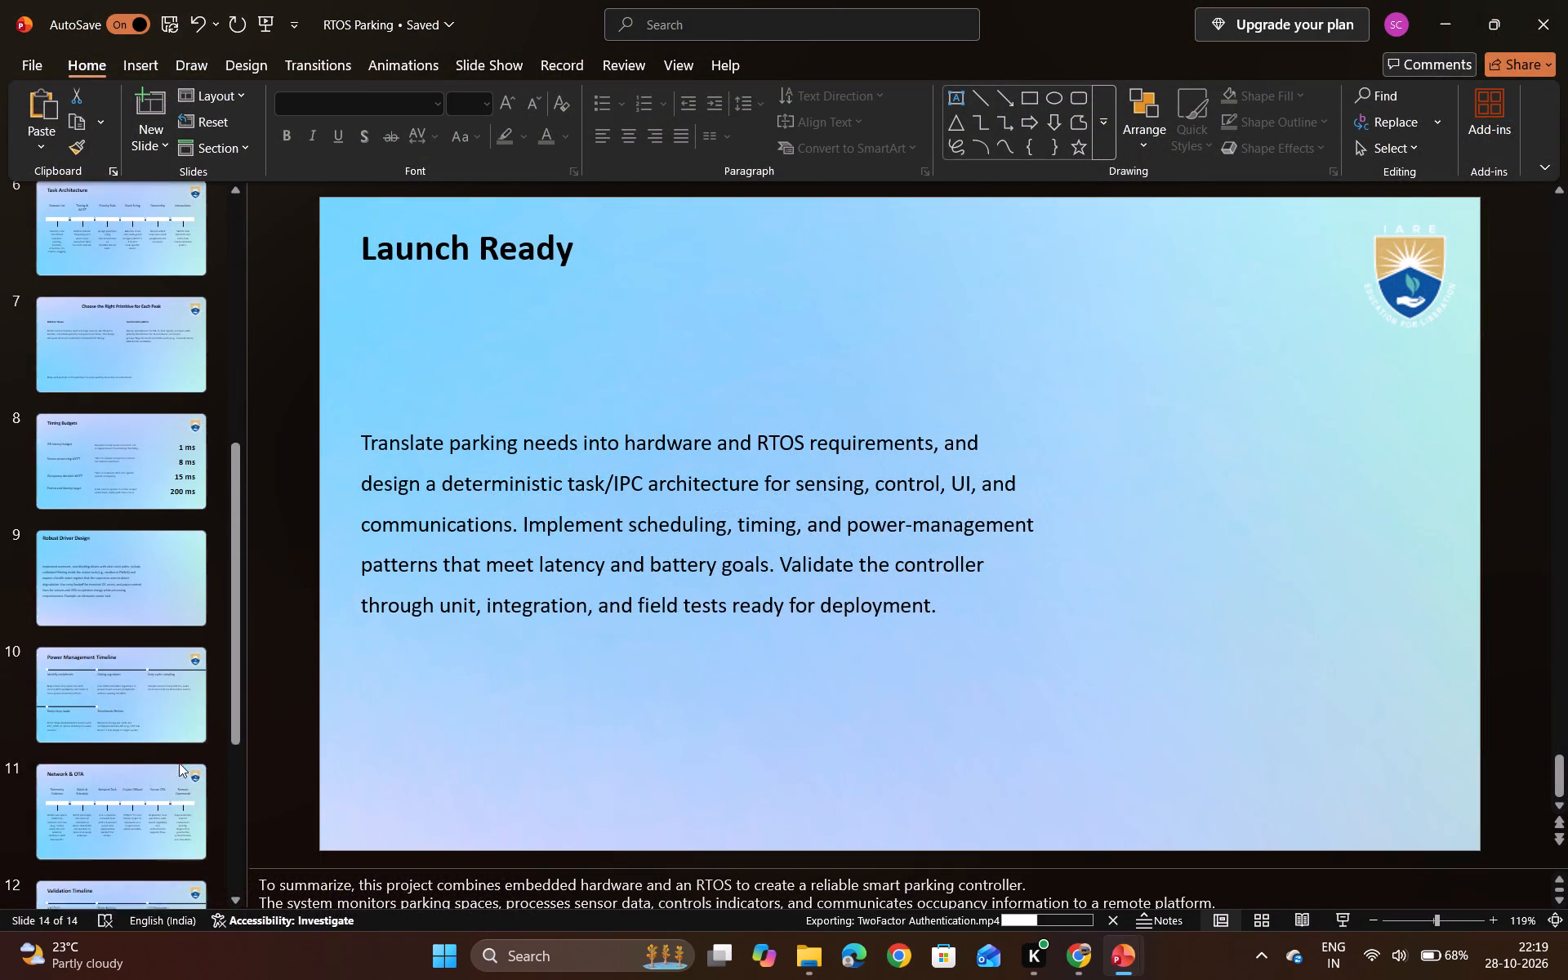
{"action": "scroll", "coordinate": [179, 774], "scroll_direction": "down", "scroll_amount": 3}
{"action": "left_click", "coordinate": [172, 389]}
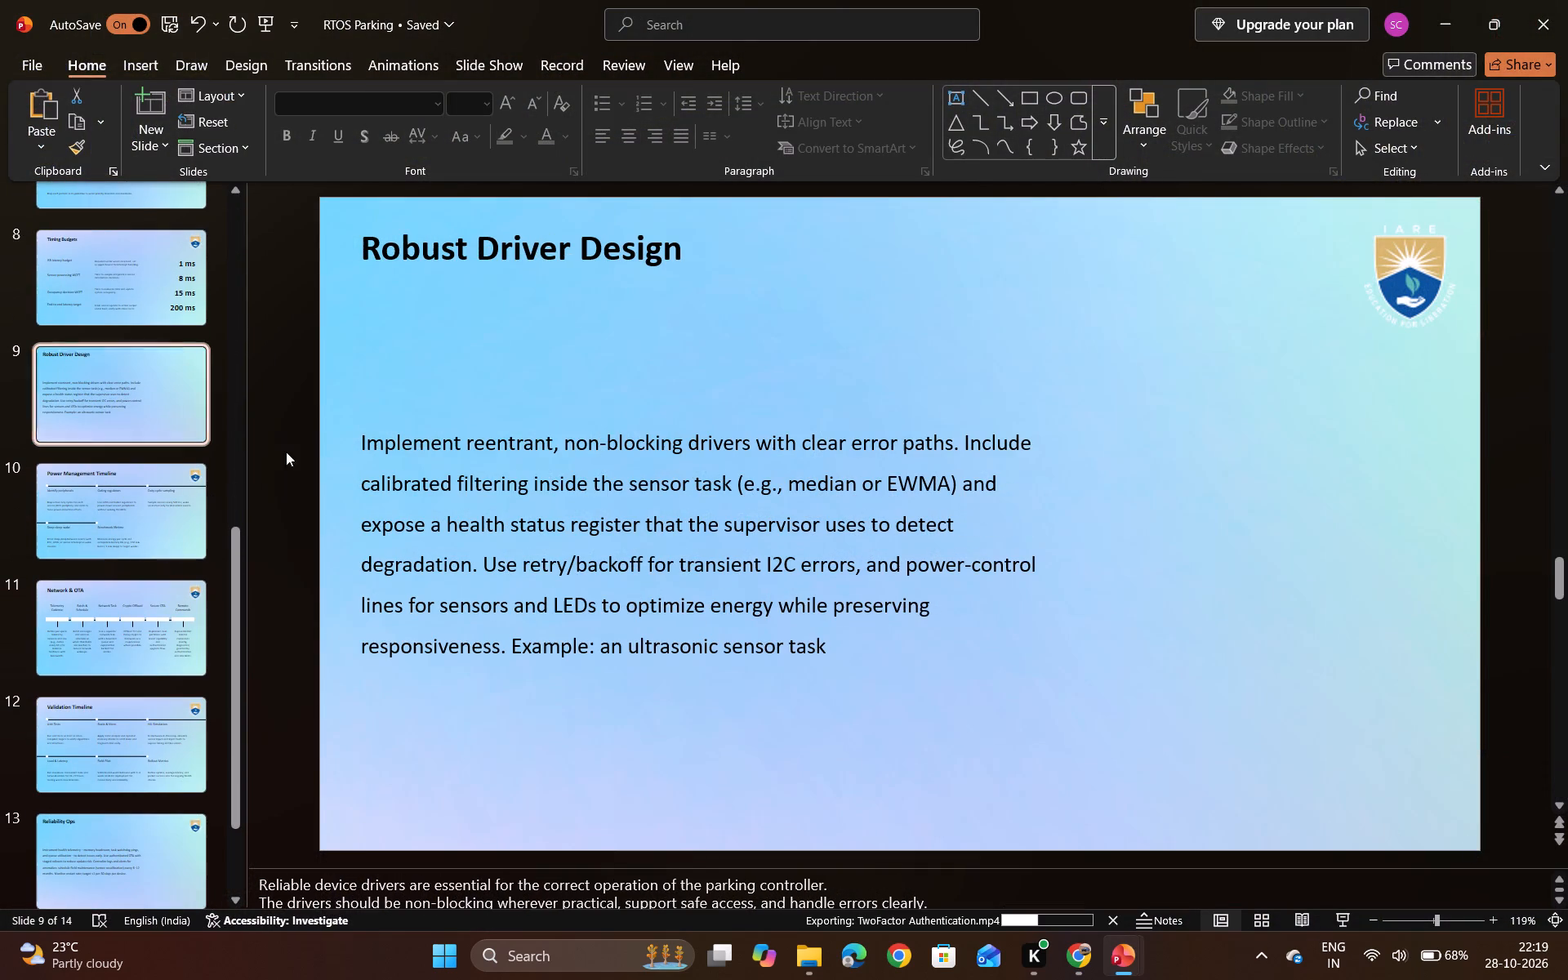
{"action": "scroll", "coordinate": [207, 797], "scroll_direction": "down", "scroll_amount": 9}
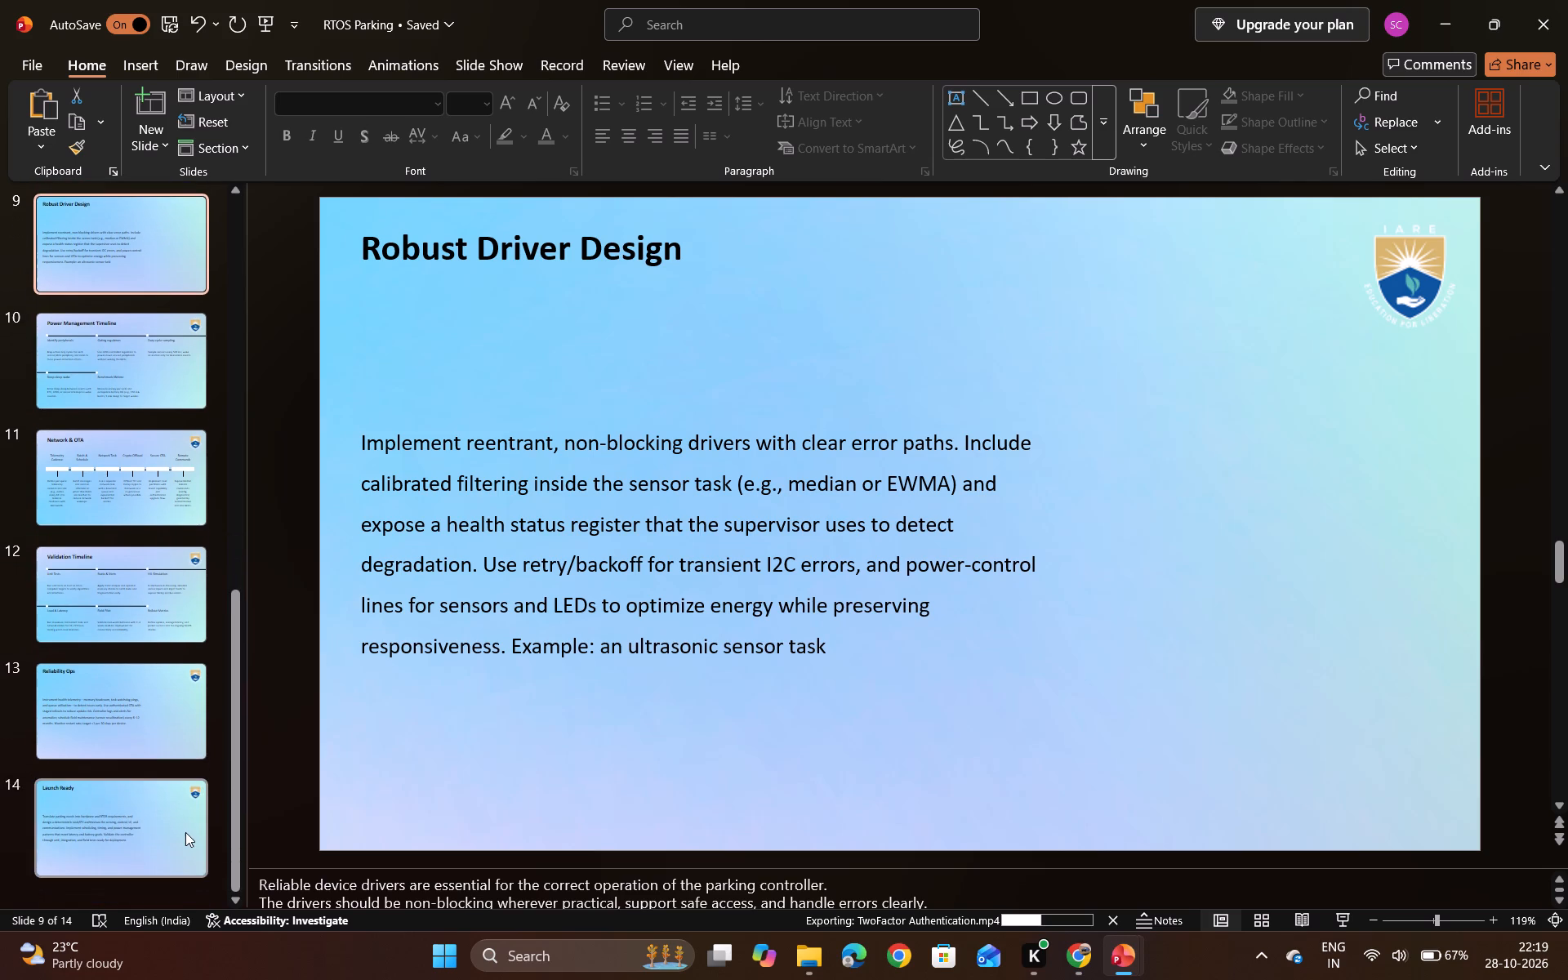
{"action": "scroll", "coordinate": [185, 832], "scroll_direction": "down", "scroll_amount": 2}
{"action": "left_click", "coordinate": [178, 823]}
{"action": "scroll", "coordinate": [178, 823], "scroll_direction": "up", "scroll_amount": 8}
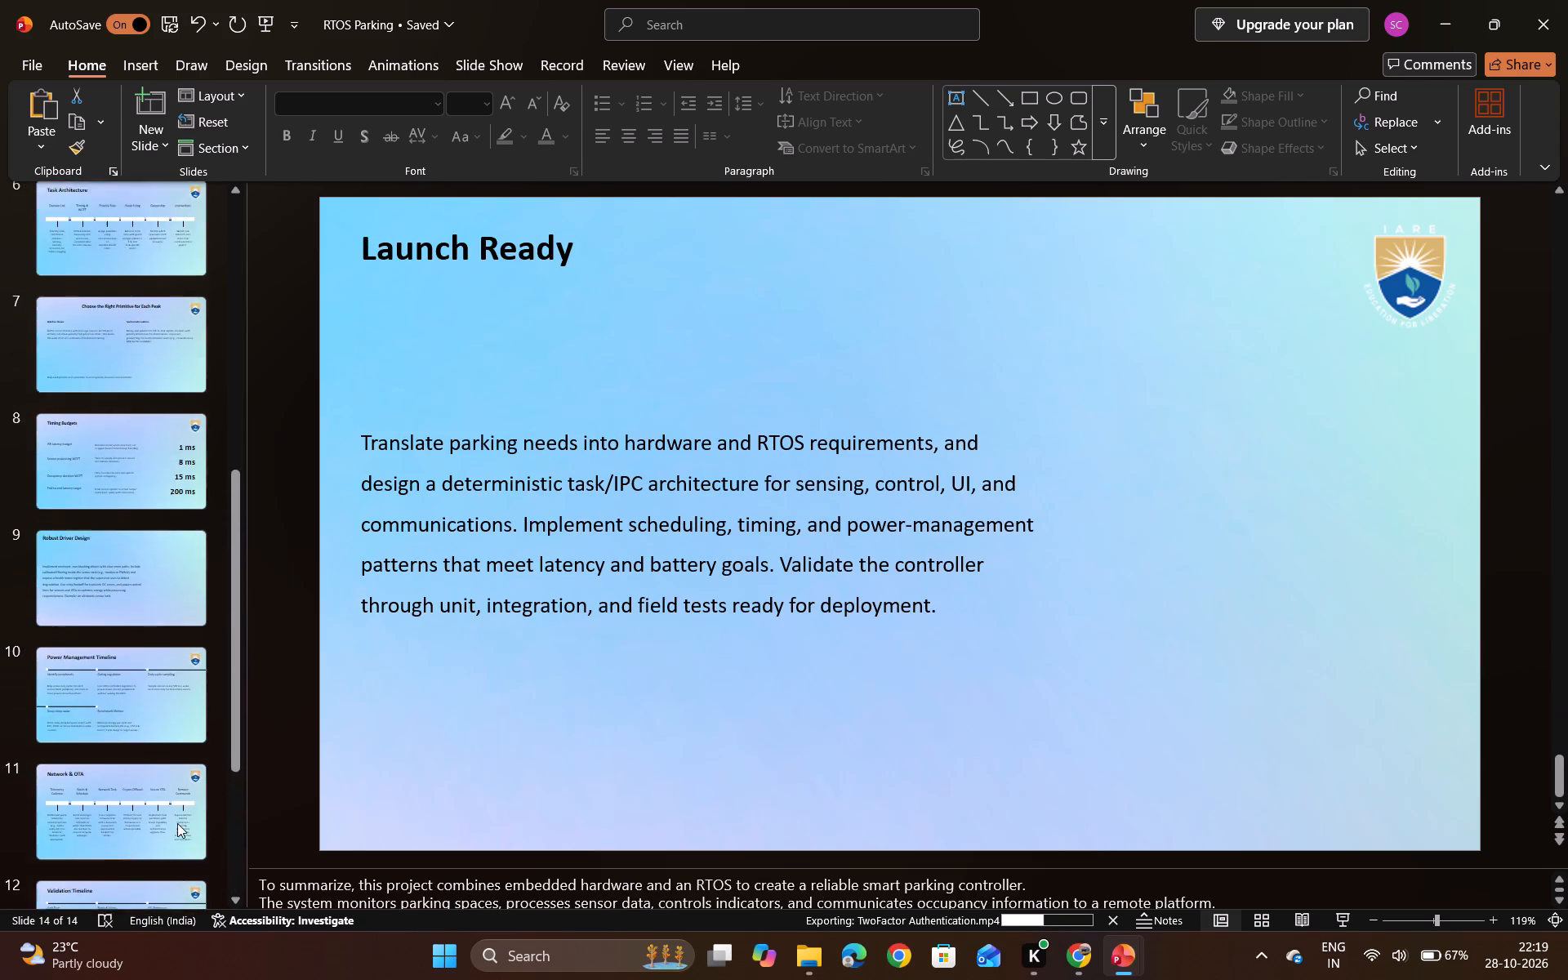
{"action": "scroll", "coordinate": [177, 823], "scroll_direction": "up", "scroll_amount": 6}
{"action": "scroll", "coordinate": [177, 822], "scroll_direction": "down", "scroll_amount": 1}
{"action": "scroll", "coordinate": [177, 822], "scroll_direction": "up", "scroll_amount": 6}
Return to slide 1 of RTOS Parking and launch slide show recording of the presentation from the beginning.
{"action": "left_click", "coordinate": [124, 253]}
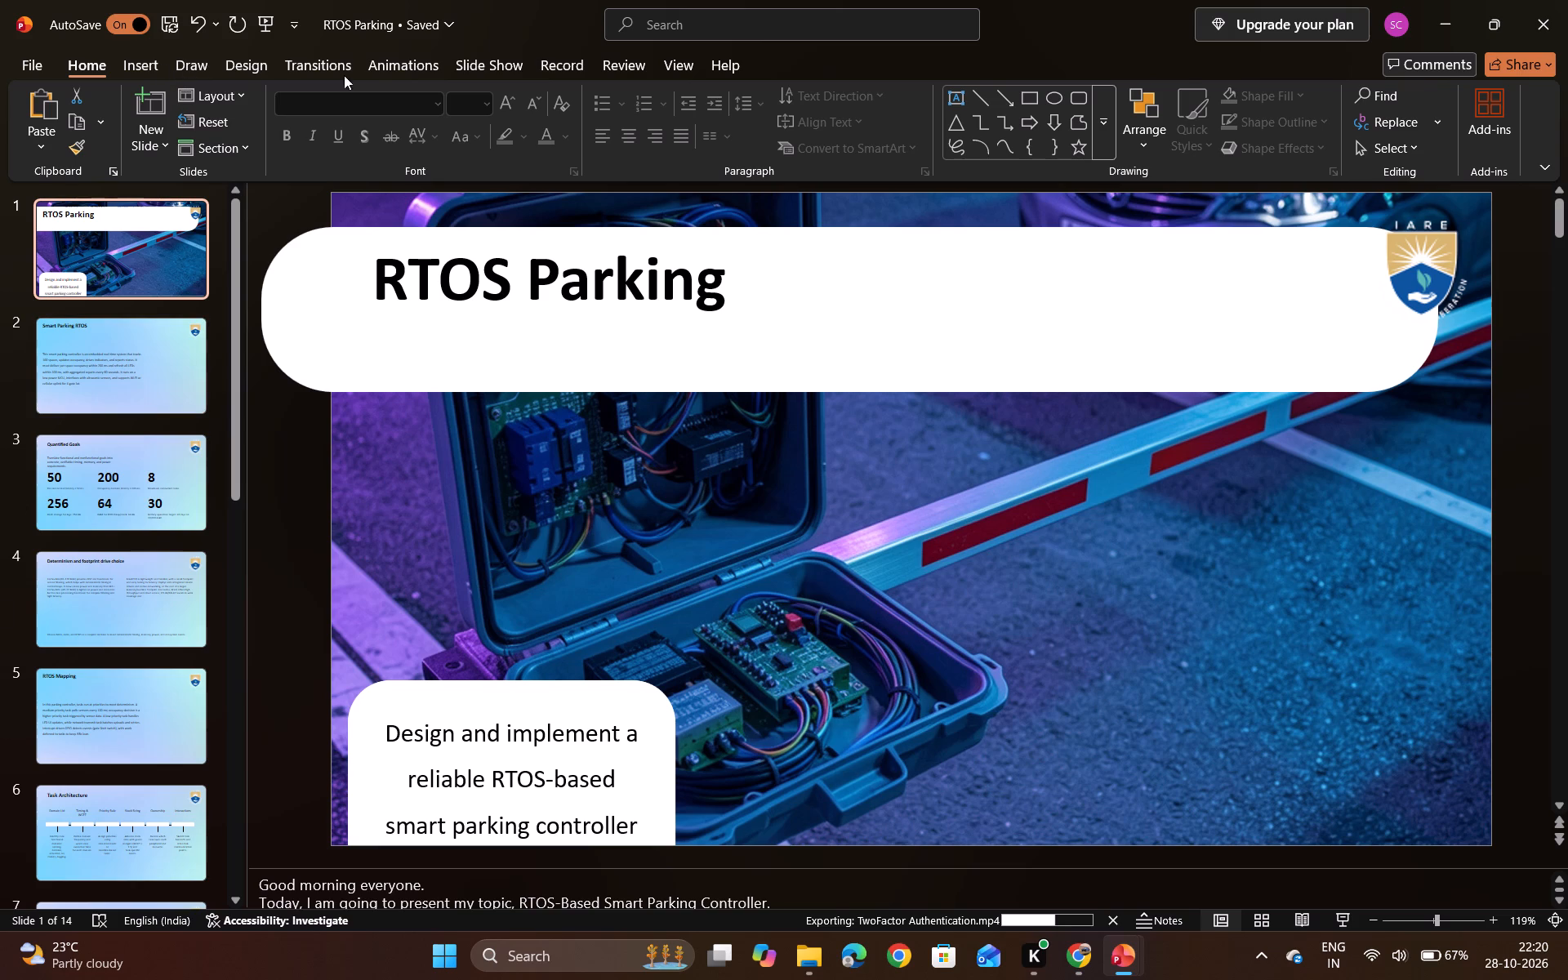
{"action": "left_click", "coordinate": [571, 67]}
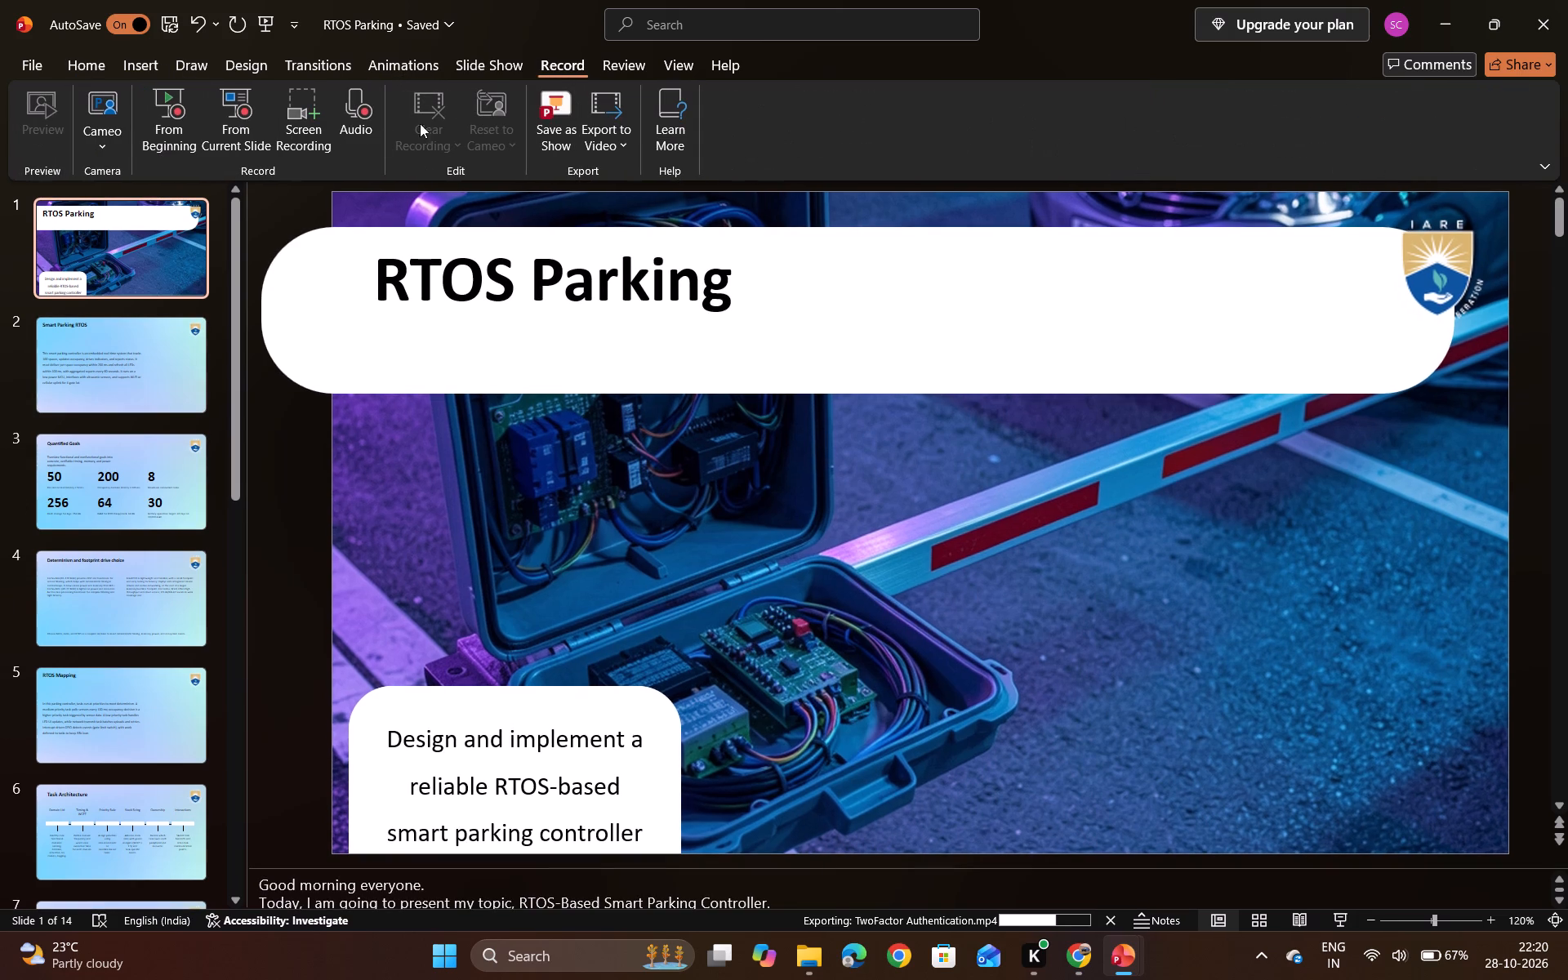
{"action": "left_click", "coordinate": [151, 119]}
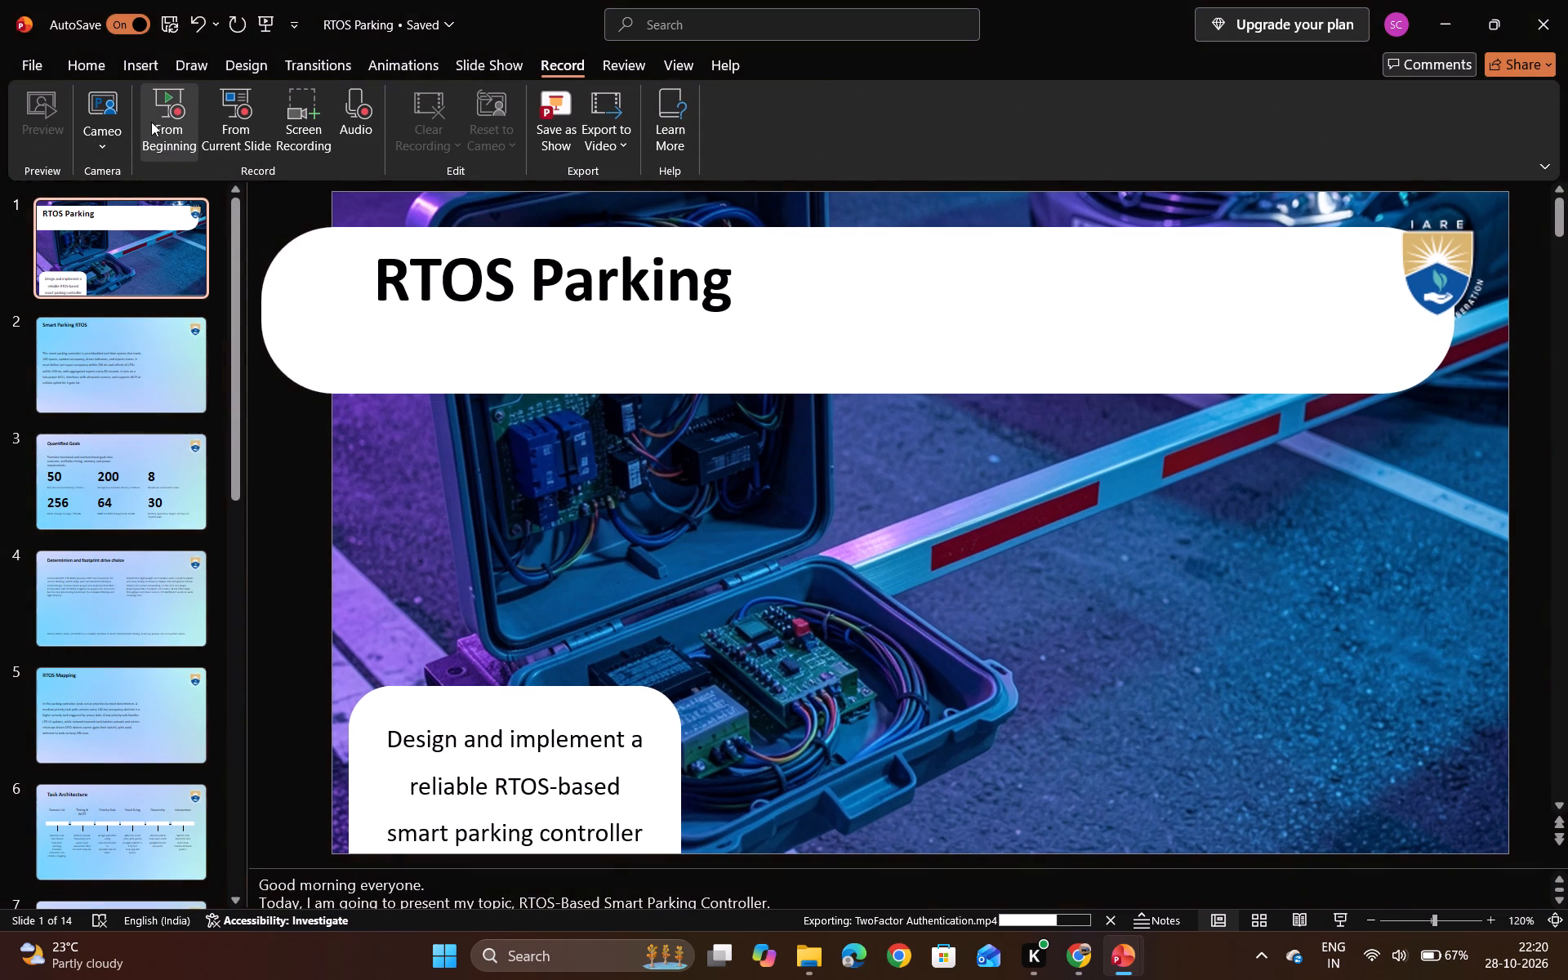